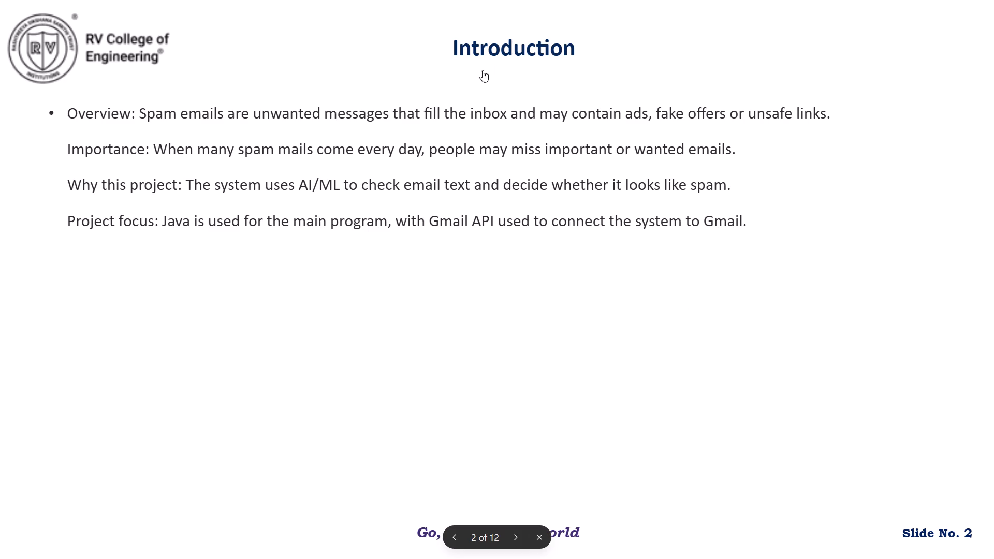
Read through the spam detector presentation's slides in slideshow view, from Introduction through Methodology and Proposed Outcomes to the 8-week timeline and beyond.
{"action": "left_click", "coordinate": [419, 201]}
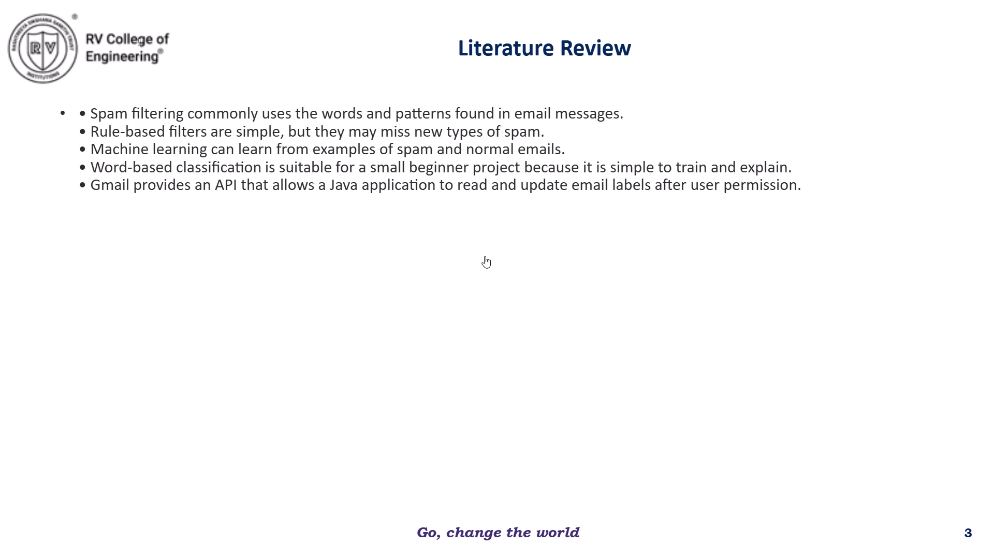
{"action": "left_click", "coordinate": [485, 256]}
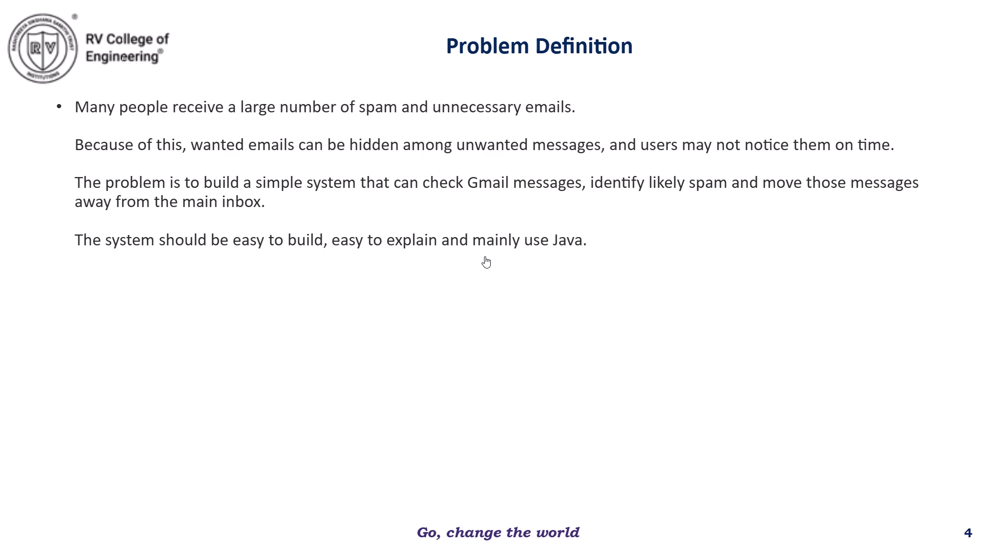
{"action": "left_click", "coordinate": [485, 256]}
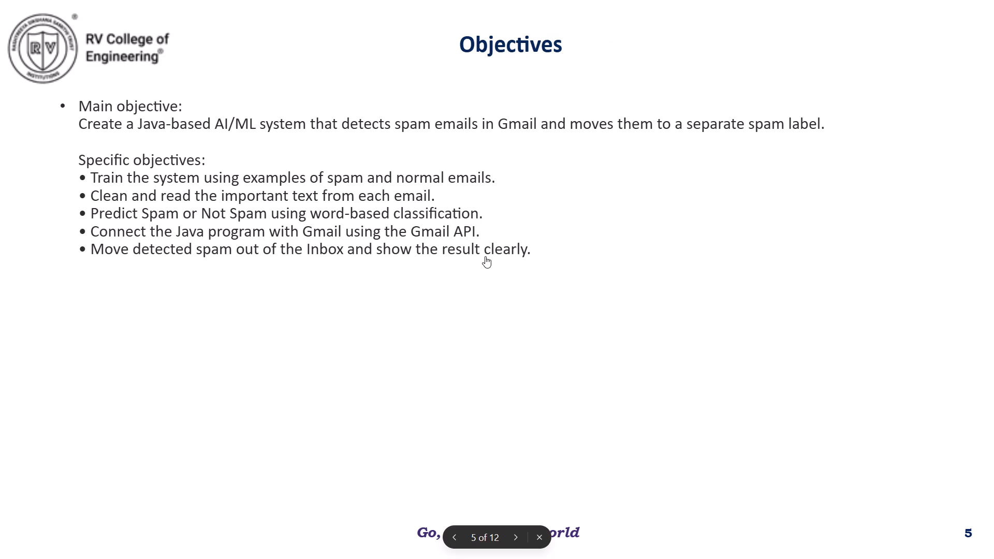
{"action": "left_click", "coordinate": [485, 256]}
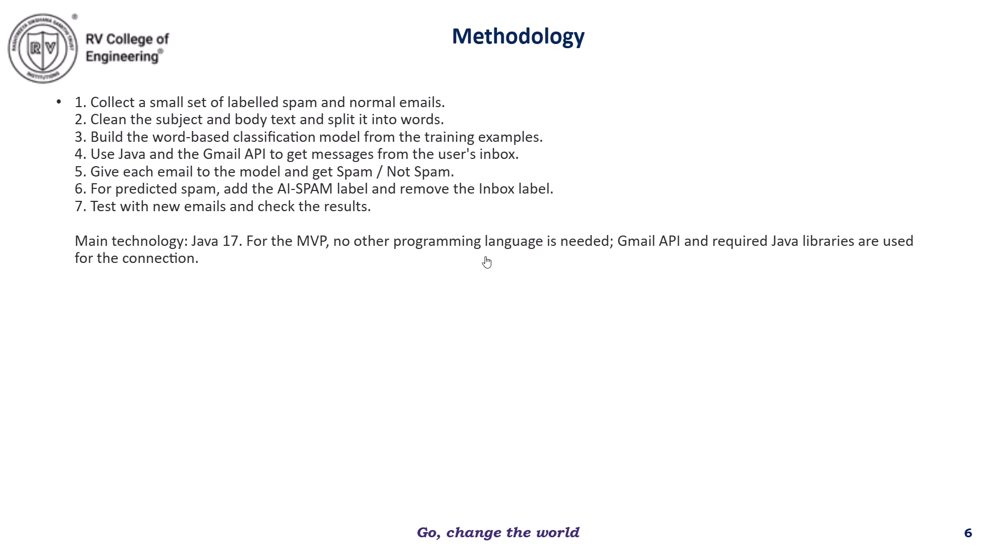
{"action": "left_click", "coordinate": [267, 185]}
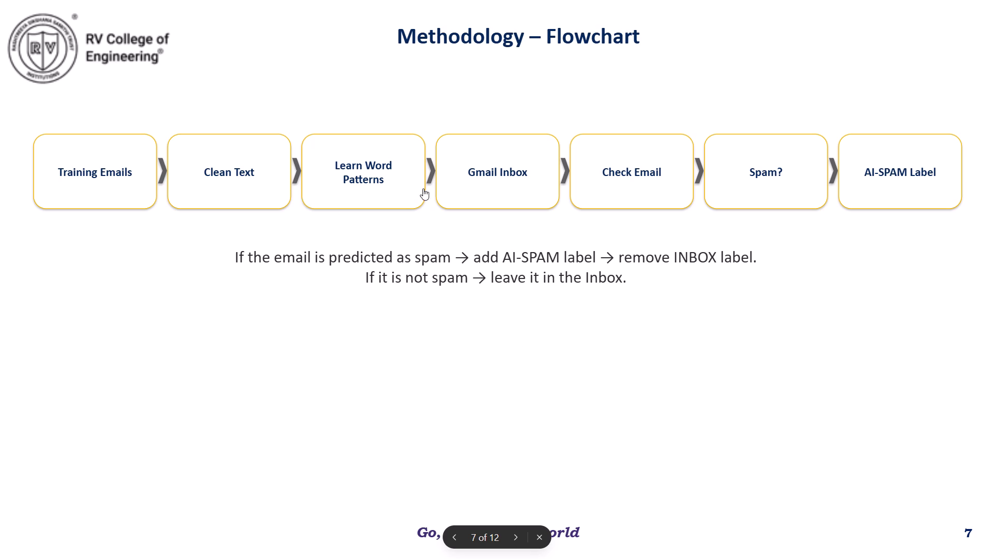
{"action": "left_click", "coordinate": [524, 302]}
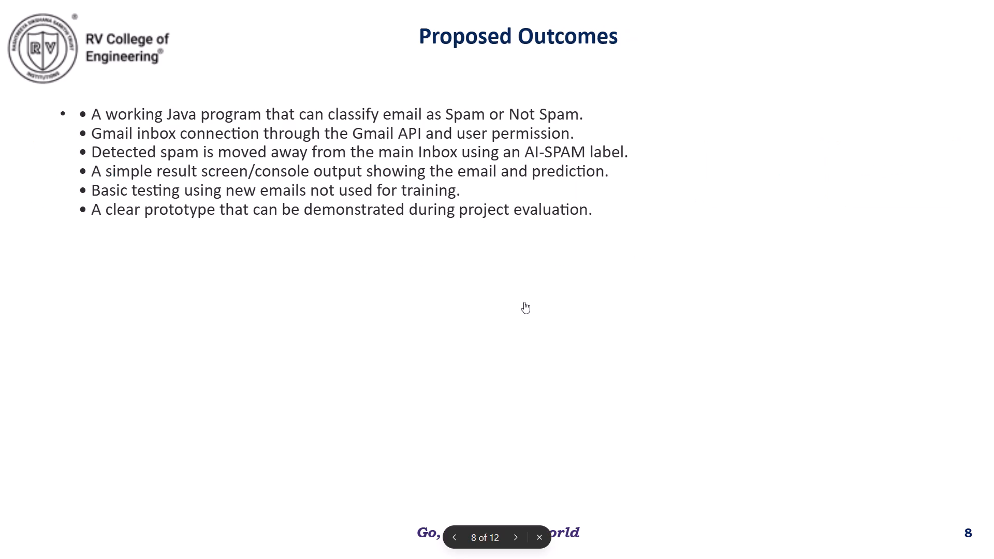
{"action": "left_click", "coordinate": [524, 302]}
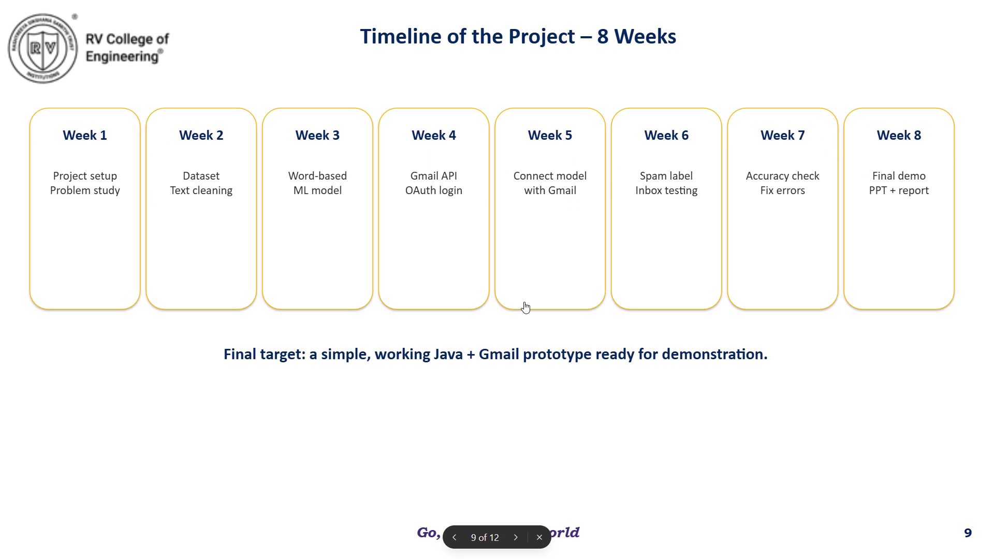
{"action": "left_click", "coordinate": [524, 302]}
{"action": "left_click", "coordinate": [524, 301]}
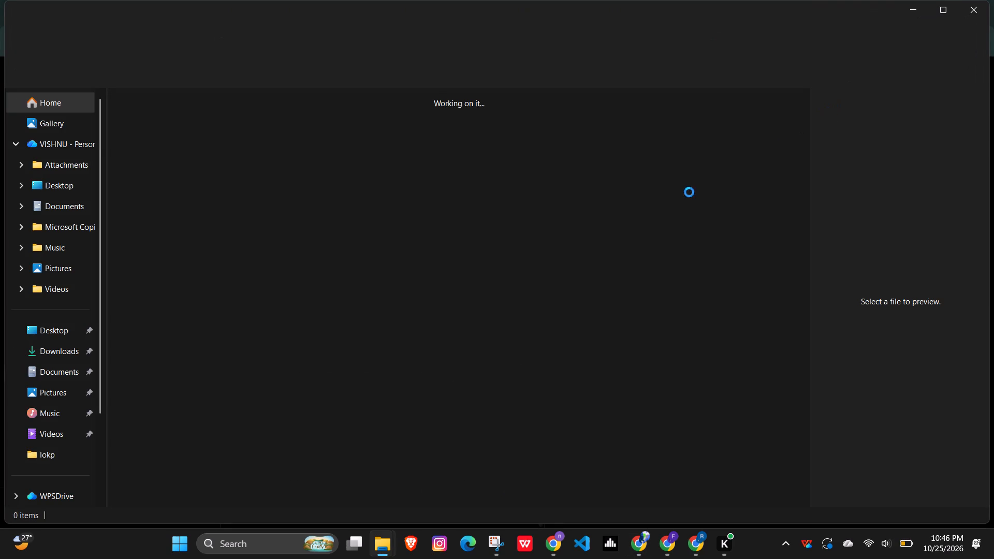
{"action": "right_click", "coordinate": [150, 175]}
{"action": "right_click", "coordinate": [150, 175]}
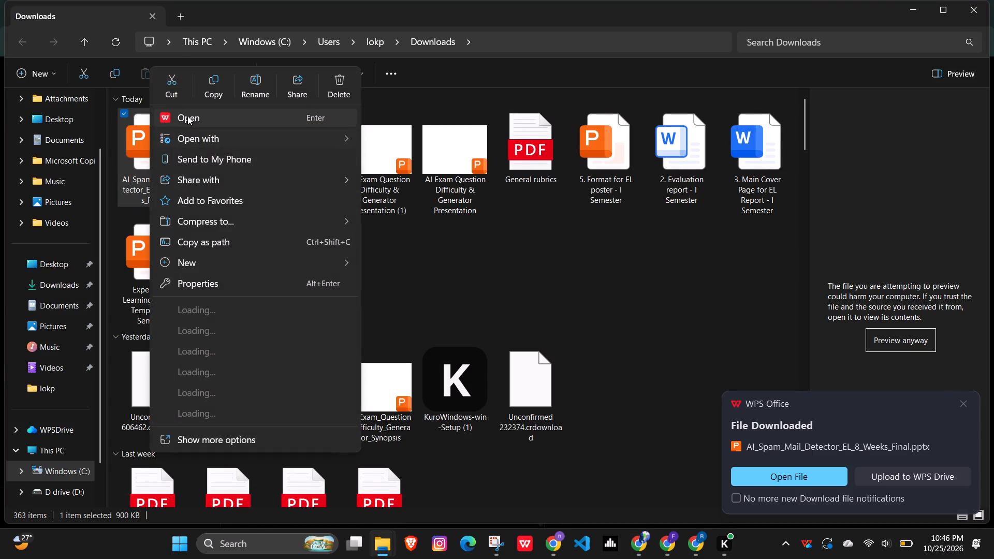
{"action": "left_click", "coordinate": [187, 116]}
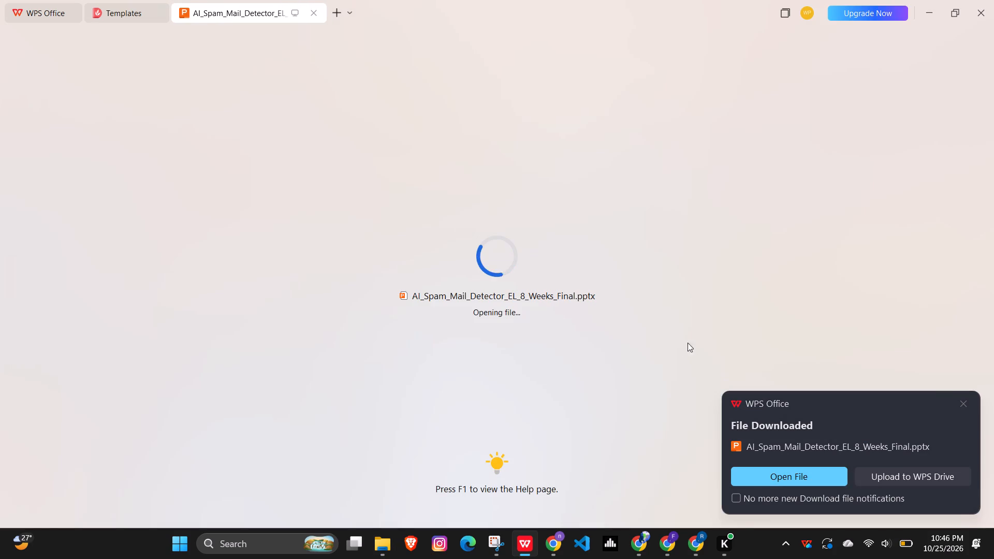
{"action": "left_click", "coordinate": [970, 402]}
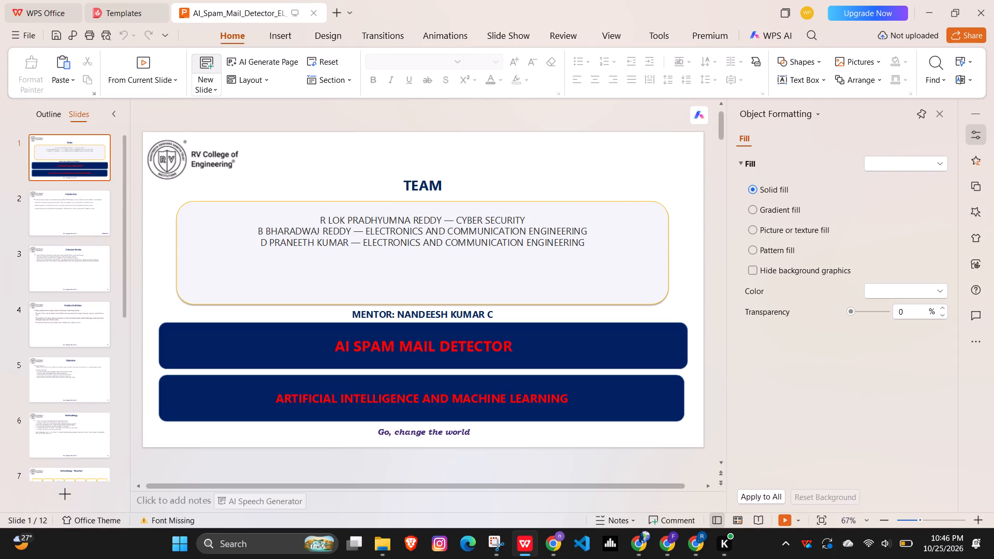
Select all the body text on the Literature Review slide and open its font size for editing.
{"action": "scroll", "coordinate": [408, 286], "scroll_direction": "down", "scroll_amount": 2}
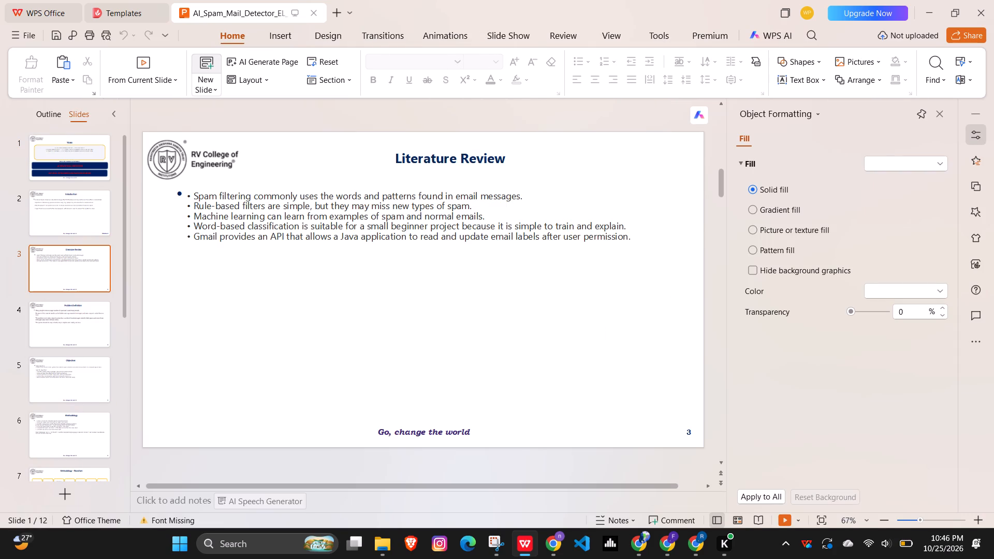
{"action": "left_click_drag", "start_coordinate": [184, 197], "coordinate": [320, 220]}
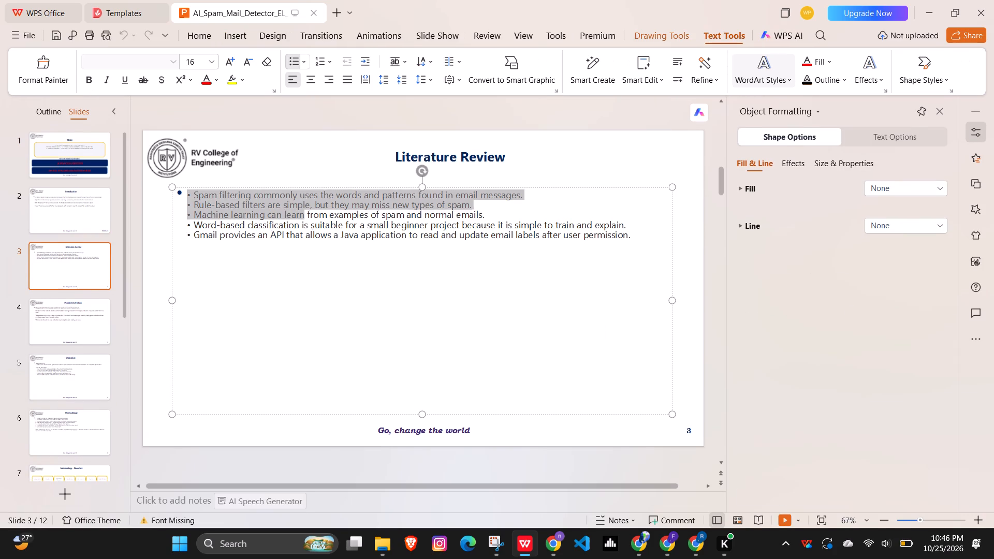
{"action": "left_click_drag", "start_coordinate": [320, 220], "coordinate": [642, 248]}
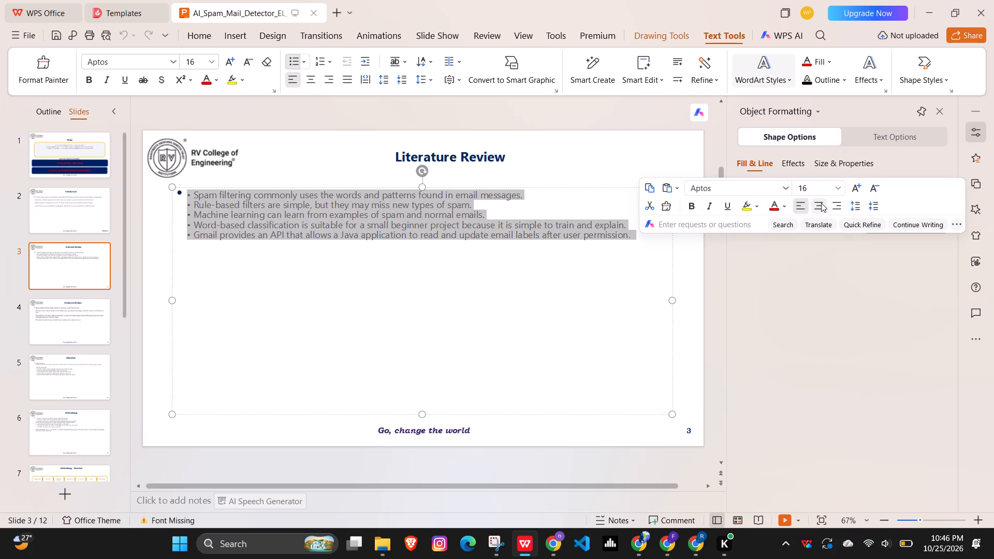
{"action": "left_click", "coordinate": [822, 186]}
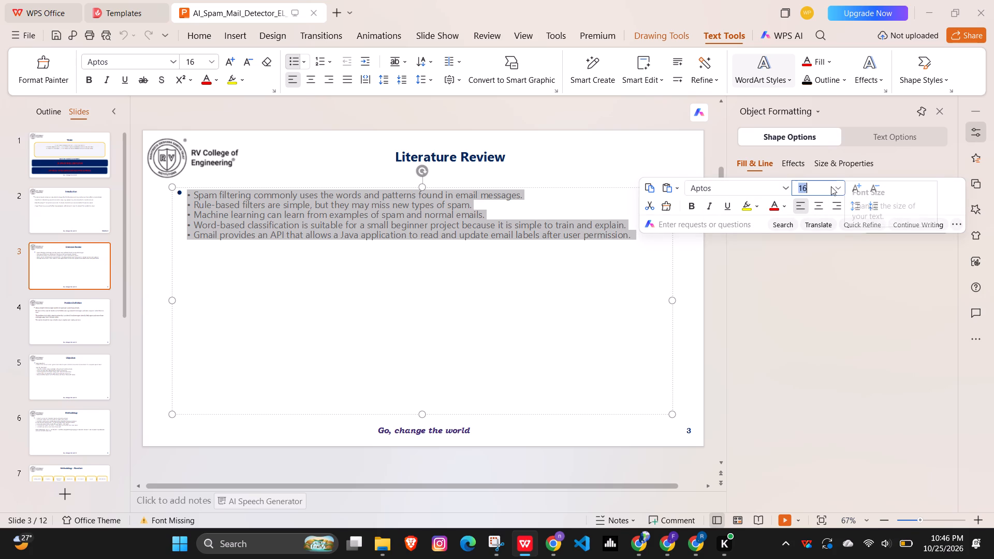
Try font size 25 on the selected Literature Review body text, and settle on size 30.
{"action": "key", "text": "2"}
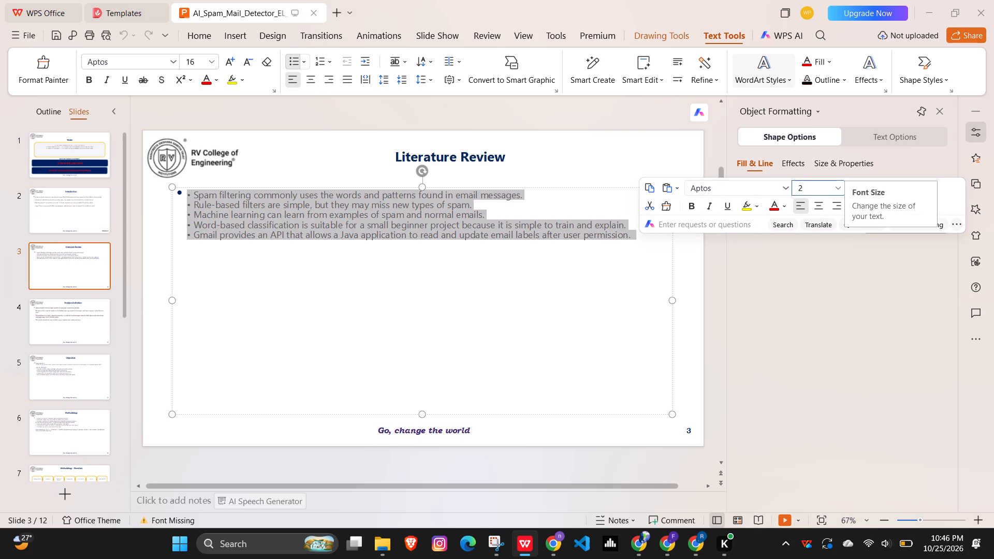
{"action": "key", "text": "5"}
{"action": "key", "text": "Return"}
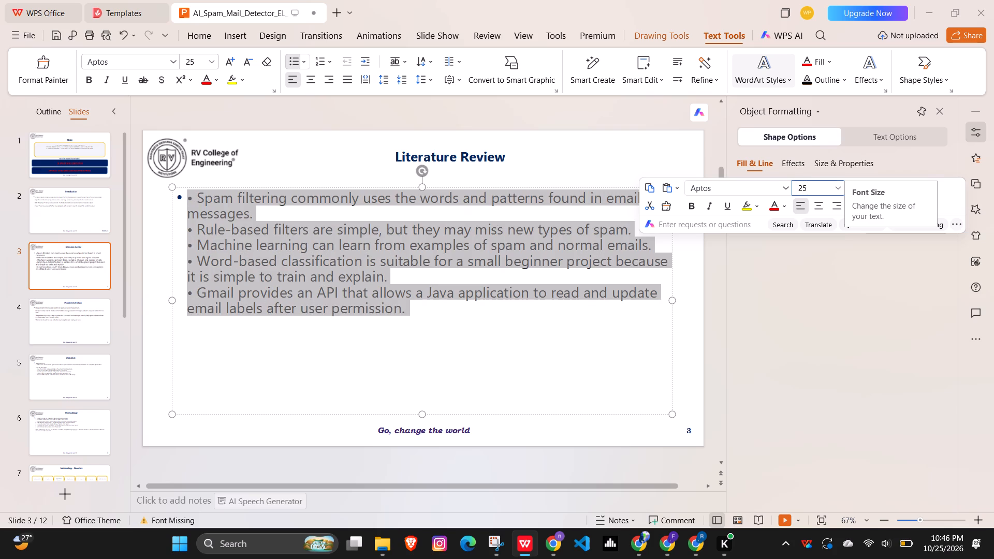
{"action": "key", "text": "BackSpace"}
{"action": "key", "text": "BackSpace"}
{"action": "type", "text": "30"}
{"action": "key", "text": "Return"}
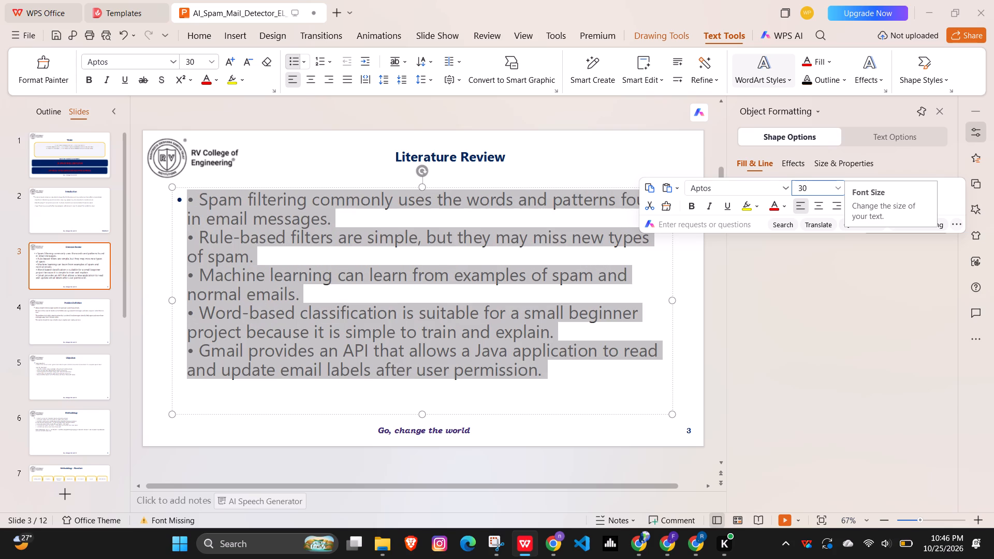
{"action": "left_click", "coordinate": [574, 385]}
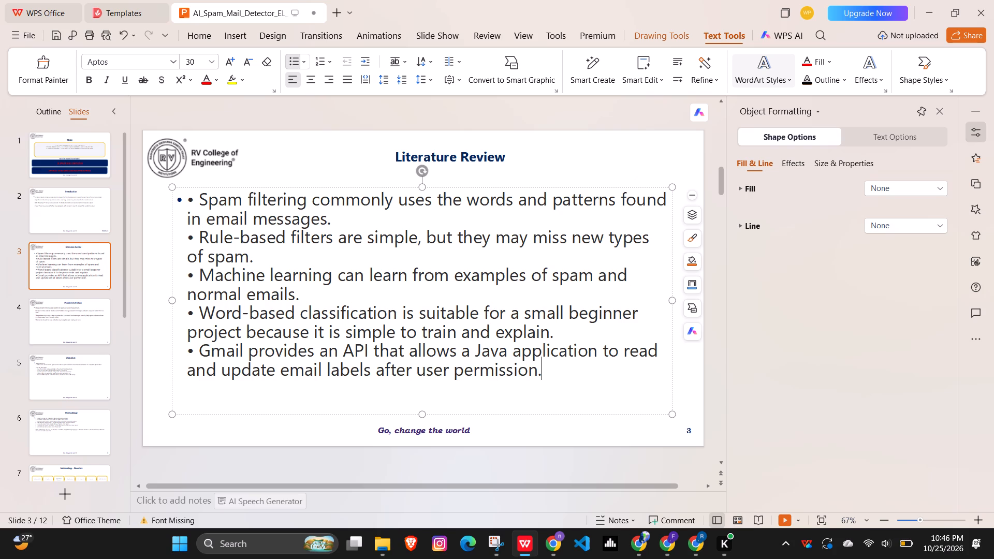
Set all the body text on the Methodology slide, including the main technology paragraph, to font size 30.
{"action": "scroll", "coordinate": [568, 361], "scroll_direction": "down", "scroll_amount": 3}
{"action": "left_click", "coordinate": [333, 223]}
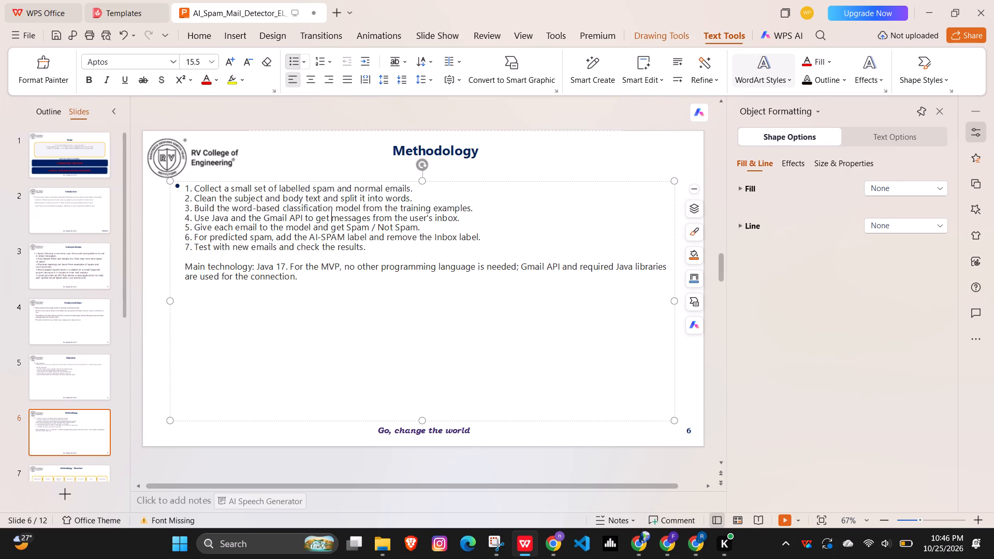
{"action": "left_click_drag", "start_coordinate": [186, 192], "coordinate": [208, 198]}
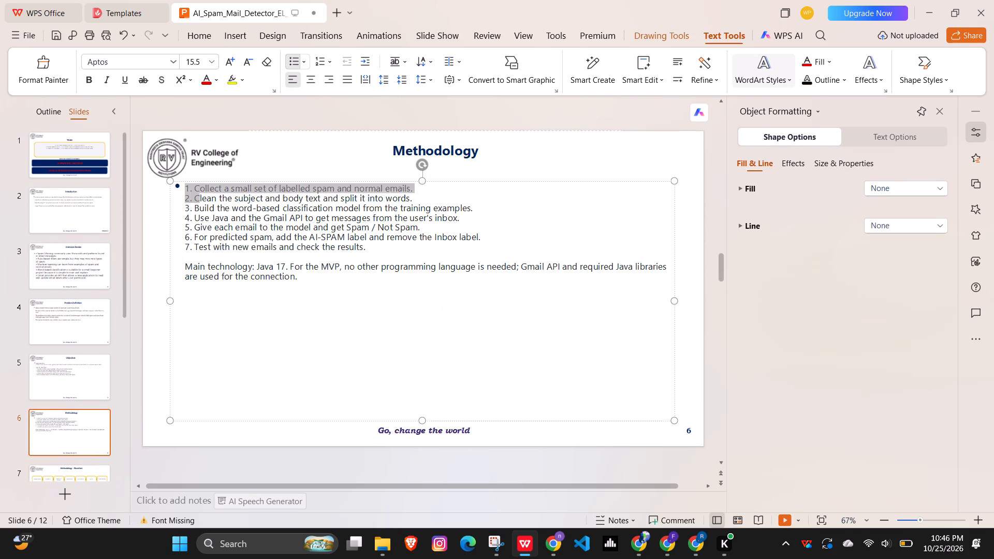
{"action": "left_click_drag", "start_coordinate": [208, 198], "coordinate": [310, 282]}
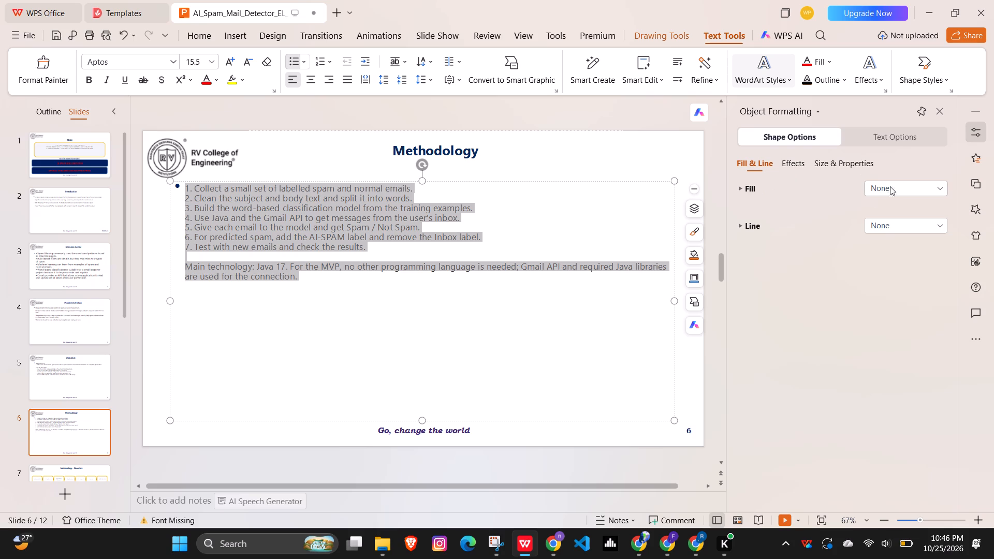
{"action": "left_click", "coordinate": [890, 135]}
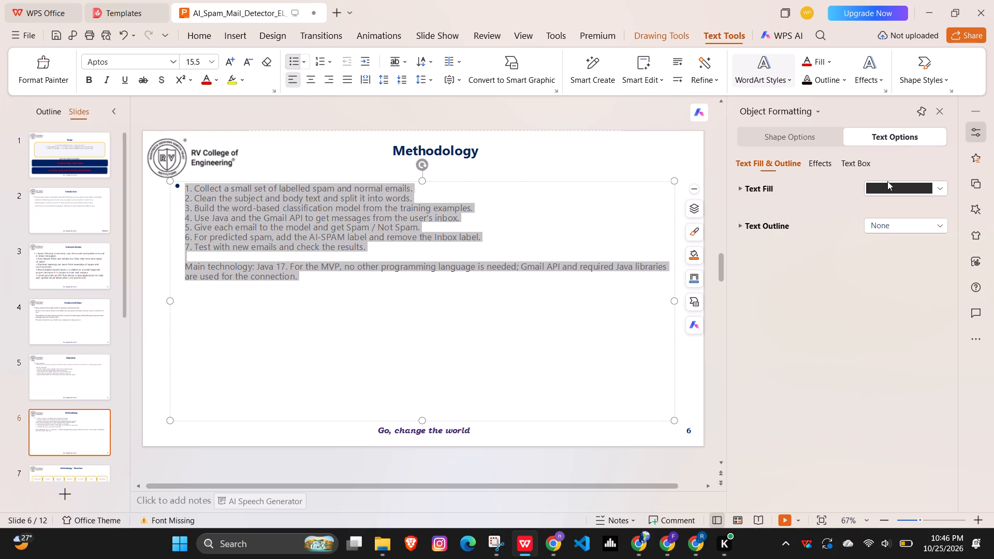
{"action": "left_click", "coordinate": [295, 272]}
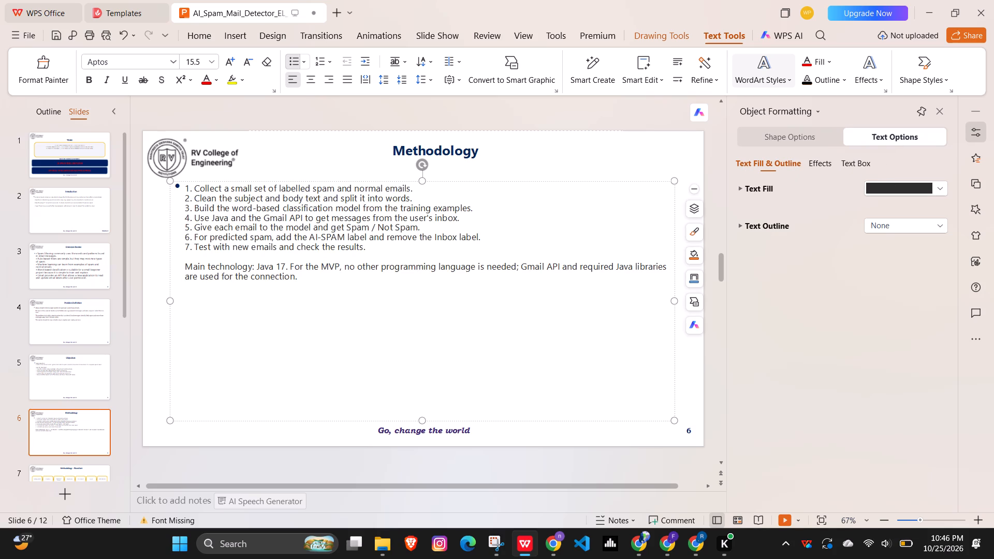
{"action": "left_click_drag", "start_coordinate": [185, 187], "coordinate": [329, 286]}
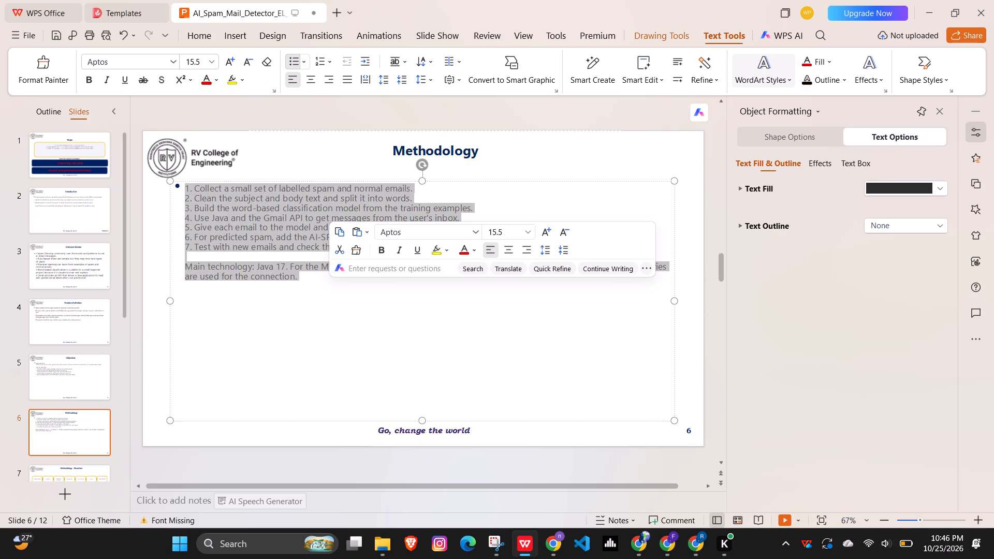
{"action": "left_click", "coordinate": [498, 236]}
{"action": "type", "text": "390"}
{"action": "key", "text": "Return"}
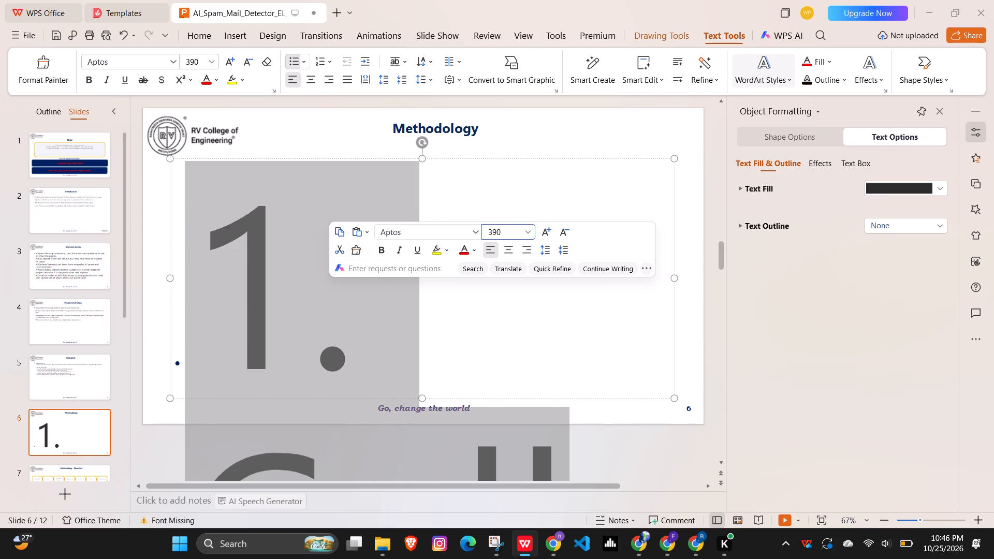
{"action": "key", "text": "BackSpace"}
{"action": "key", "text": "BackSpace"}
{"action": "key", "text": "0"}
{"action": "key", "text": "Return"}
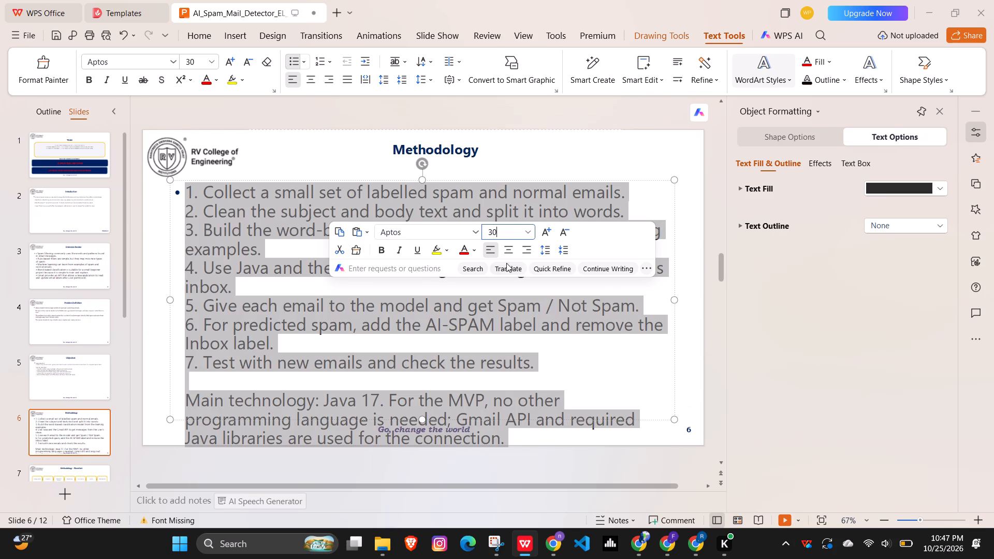
{"action": "scroll", "coordinate": [437, 355], "scroll_direction": "down", "scroll_amount": 1}
{"action": "scroll", "coordinate": [428, 354], "scroll_direction": "up", "scroll_amount": 1}
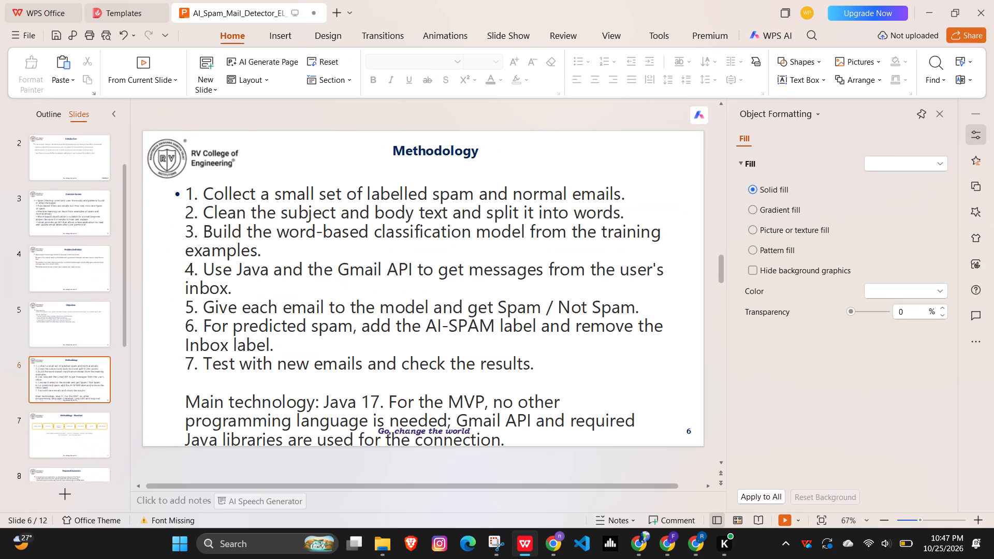
Set the font size of all the body text on the Methodology slide to 25.
{"action": "left_click_drag", "start_coordinate": [184, 192], "coordinate": [294, 242]}
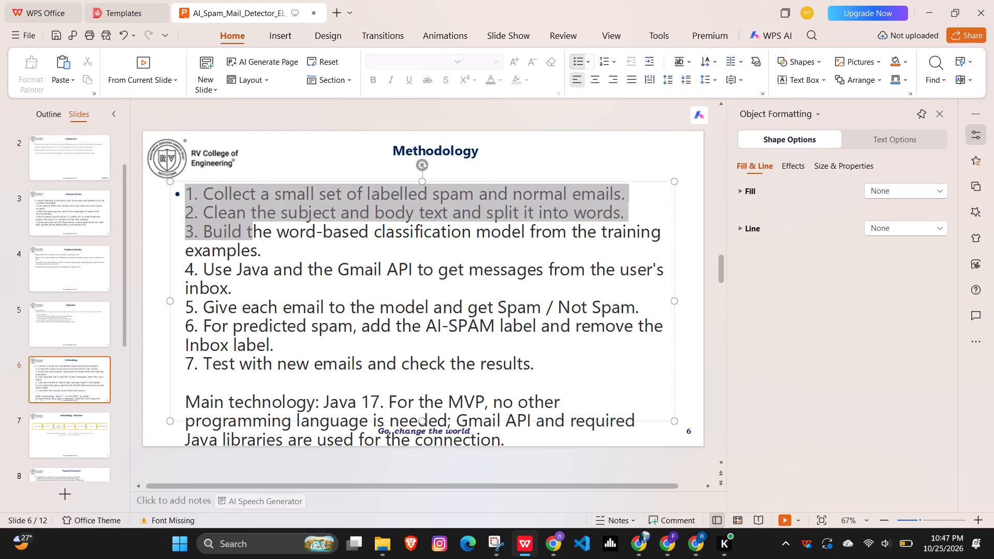
{"action": "left_click_drag", "start_coordinate": [294, 242], "coordinate": [532, 447]}
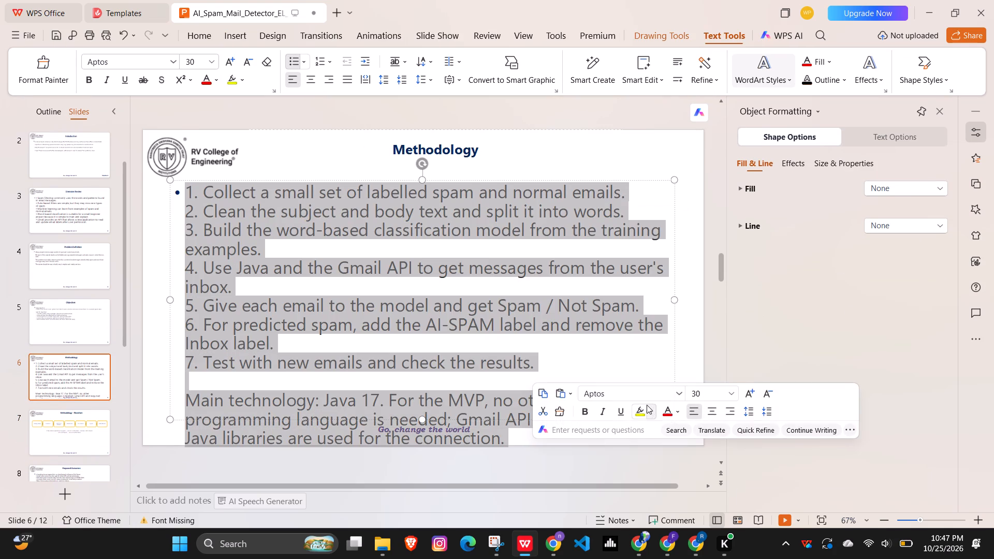
{"action": "left_click", "coordinate": [701, 395]}
{"action": "key", "text": "2"}
{"action": "key", "text": "5"}
Try font sizes 25, 29 and 28 on the Methodology slide's body text, then set it to 27.
{"action": "key", "text": "Return"}
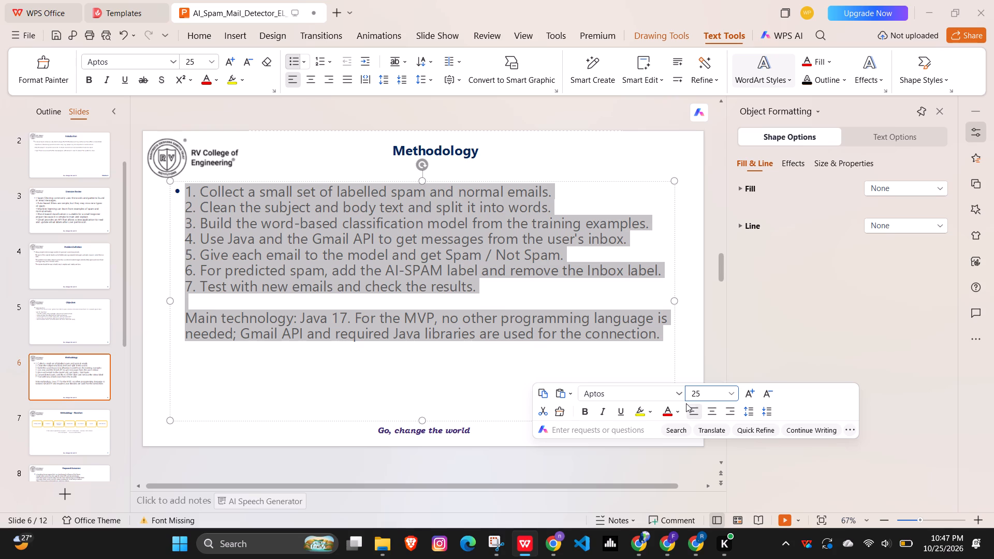
{"action": "key", "text": "BackSpace"}
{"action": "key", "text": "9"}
{"action": "key", "text": "Return"}
{"action": "key", "text": "BackSpace"}
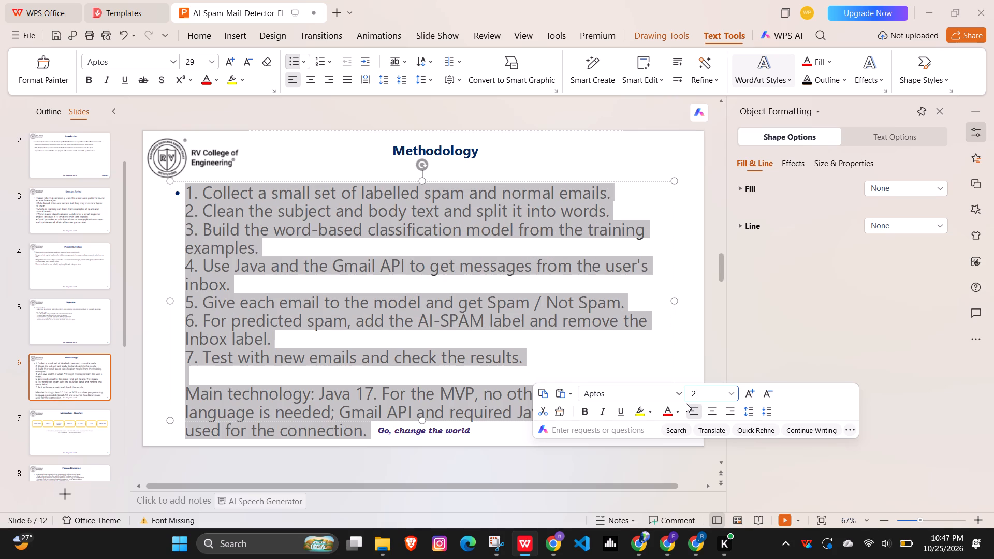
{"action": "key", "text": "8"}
{"action": "key", "text": "Return"}
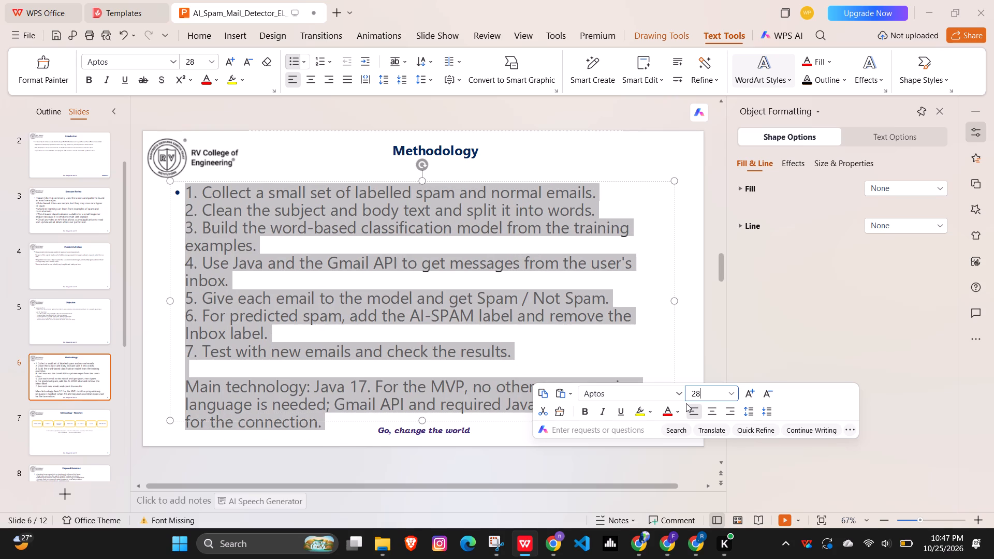
{"action": "key", "text": "BackSpace"}
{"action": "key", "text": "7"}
{"action": "key", "text": "Return"}
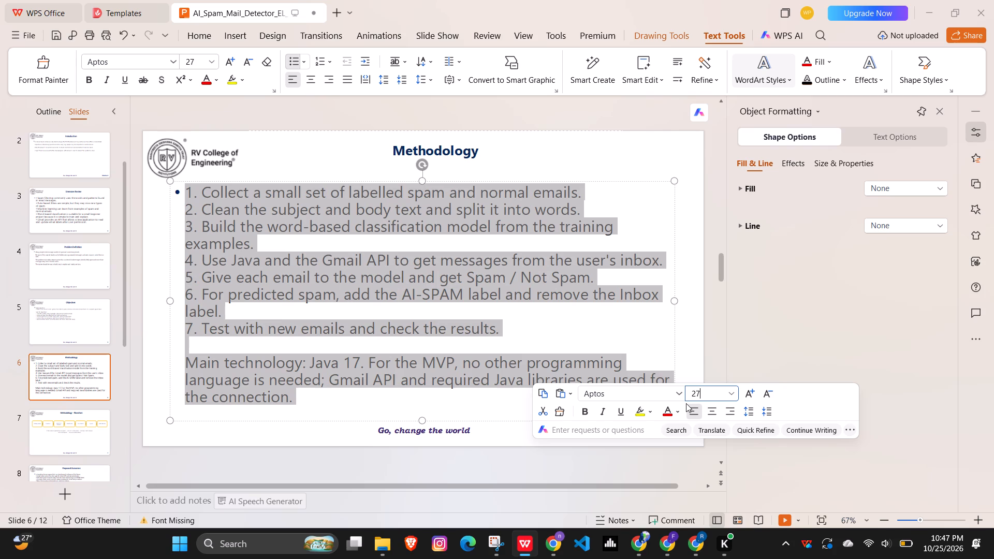
{"action": "left_click", "coordinate": [328, 389]}
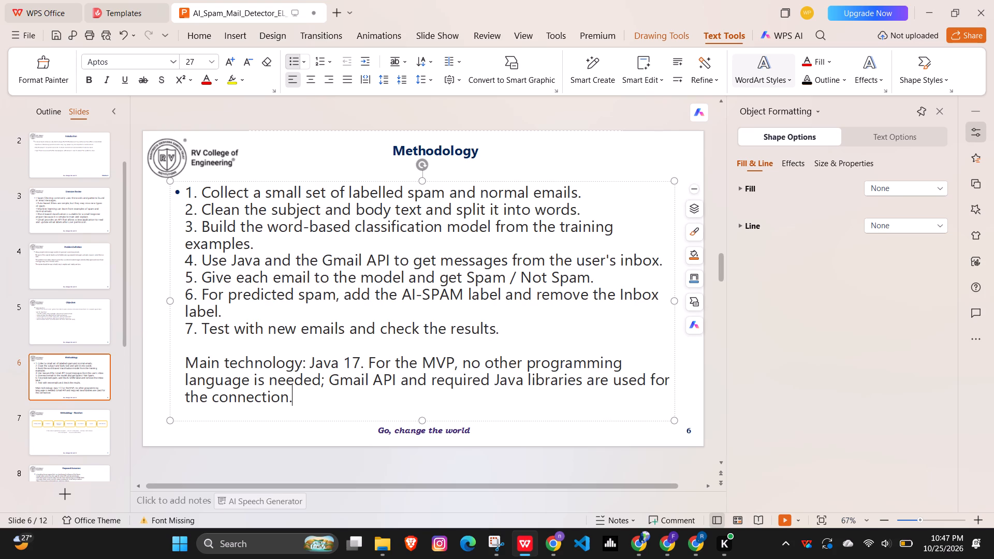
Delete the closing "Main technology: Java 17" paragraph from the Methodology slide.
{"action": "left_click_drag", "start_coordinate": [184, 370], "coordinate": [307, 404]}
{"action": "key", "text": "BackSpace"}
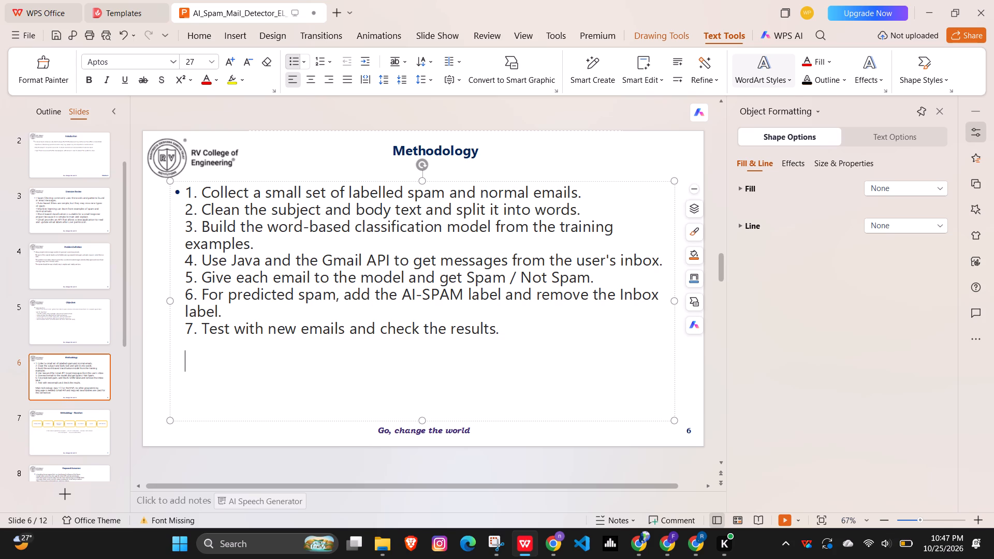
Set the font size of all the body text on the Proposed Outcomes slide to 30.
{"action": "scroll", "coordinate": [264, 232], "scroll_direction": "down", "scroll_amount": 2}
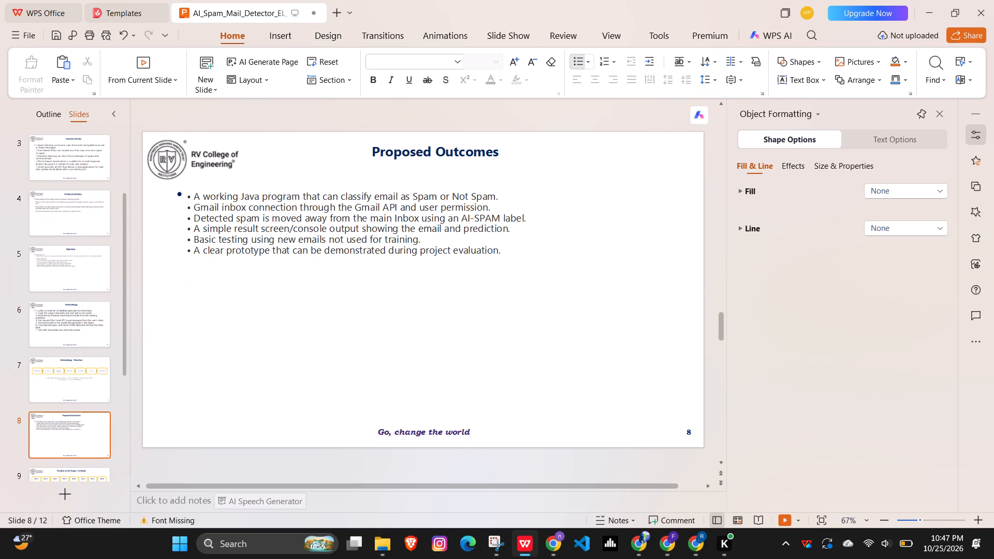
{"action": "left_click_drag", "start_coordinate": [188, 195], "coordinate": [493, 250]}
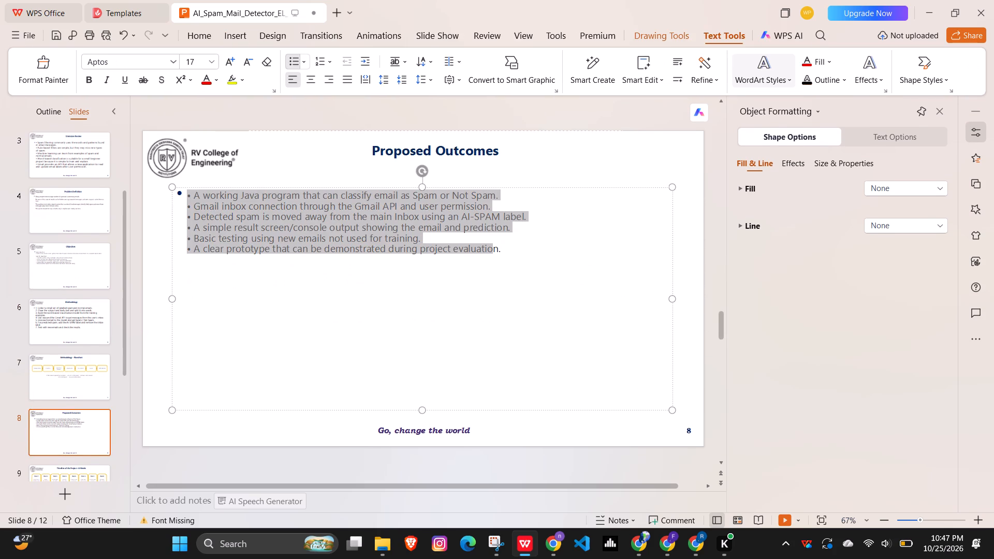
{"action": "left_click_drag", "start_coordinate": [493, 250], "coordinate": [500, 254]}
{"action": "left_click", "coordinate": [698, 200]}
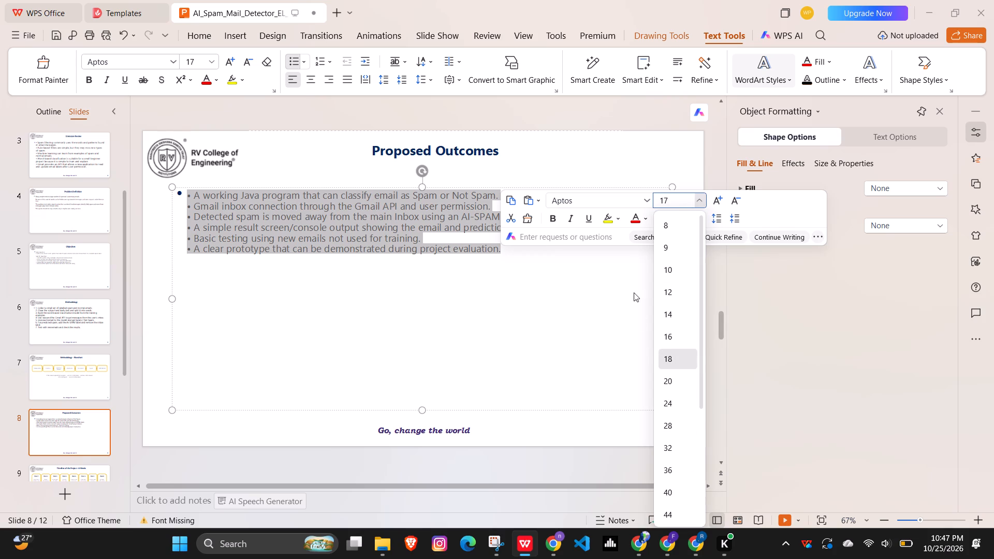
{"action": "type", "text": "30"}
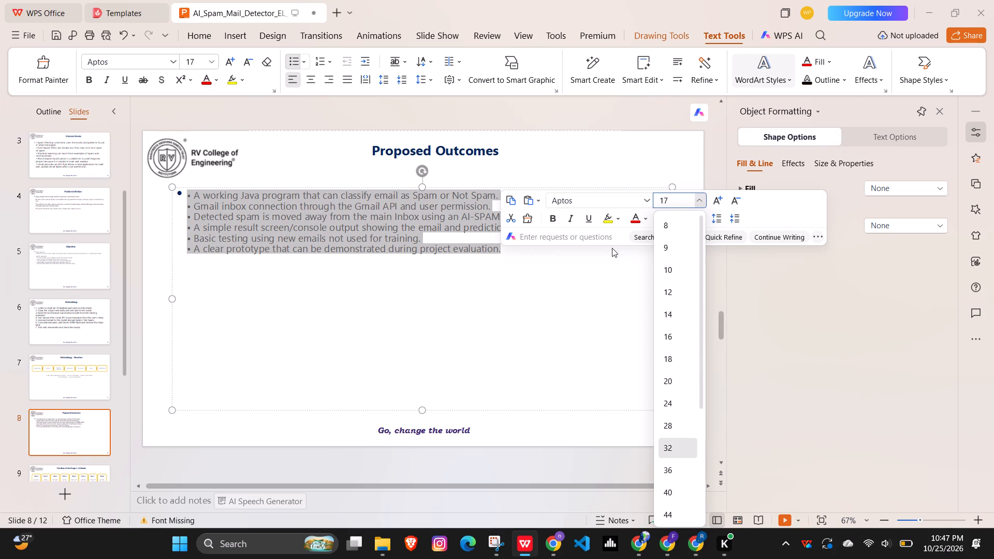
{"action": "left_click", "coordinate": [668, 201]}
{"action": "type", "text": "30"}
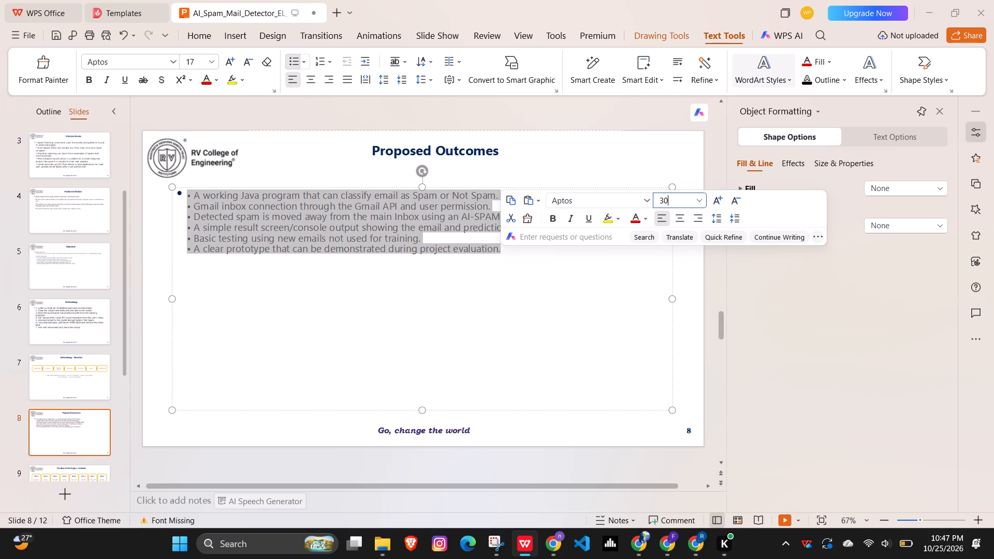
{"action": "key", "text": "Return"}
{"action": "left_click", "coordinate": [563, 360]}
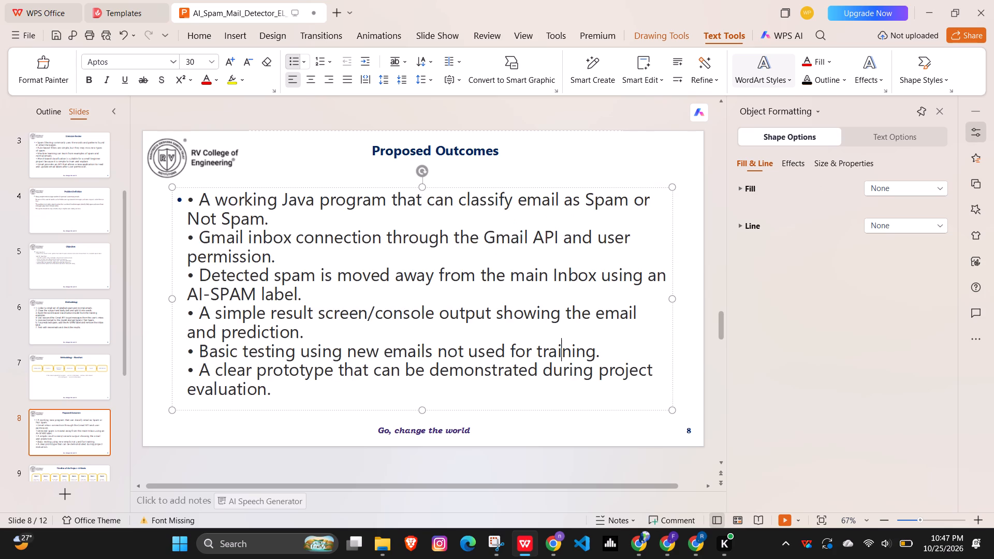
Set the font size of all the body text on the Expected Outcome by the end of First Year slide to 30.
{"action": "scroll", "coordinate": [563, 360], "scroll_direction": "down", "scroll_amount": 2}
{"action": "scroll", "coordinate": [563, 360], "scroll_direction": "up", "scroll_amount": 1}
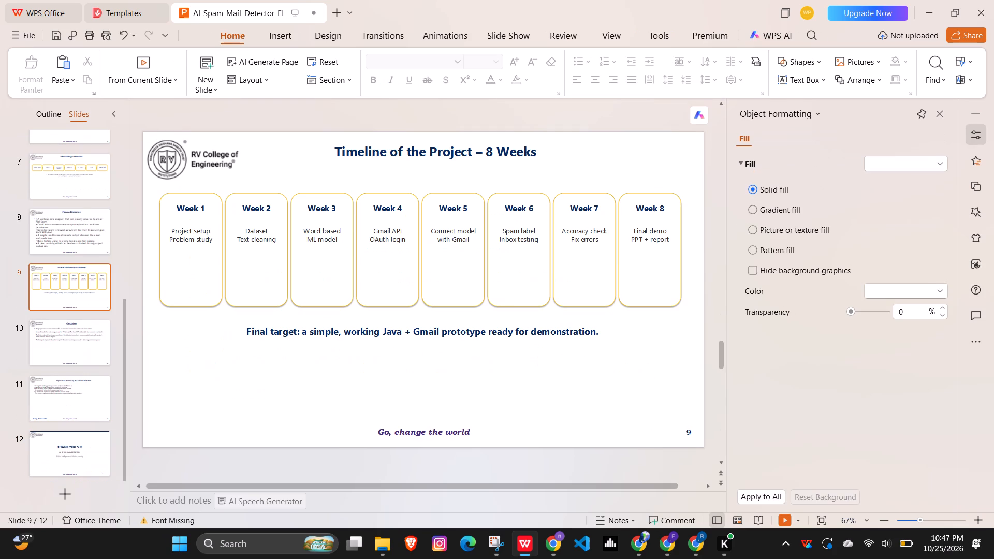
{"action": "left_click", "coordinate": [95, 297]}
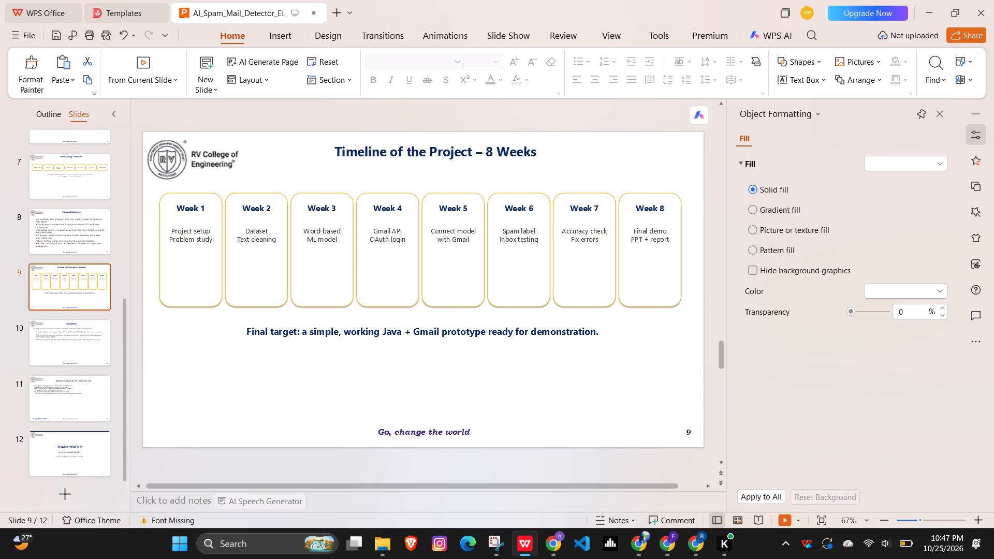
{"action": "scroll", "coordinate": [357, 330], "scroll_direction": "down", "scroll_amount": 2}
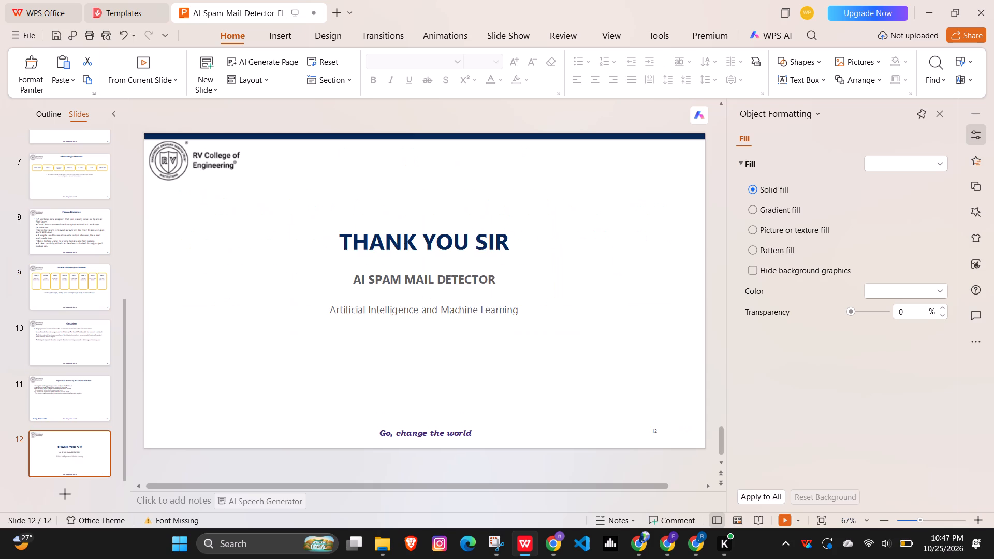
{"action": "scroll", "coordinate": [357, 330], "scroll_direction": "up", "scroll_amount": 1}
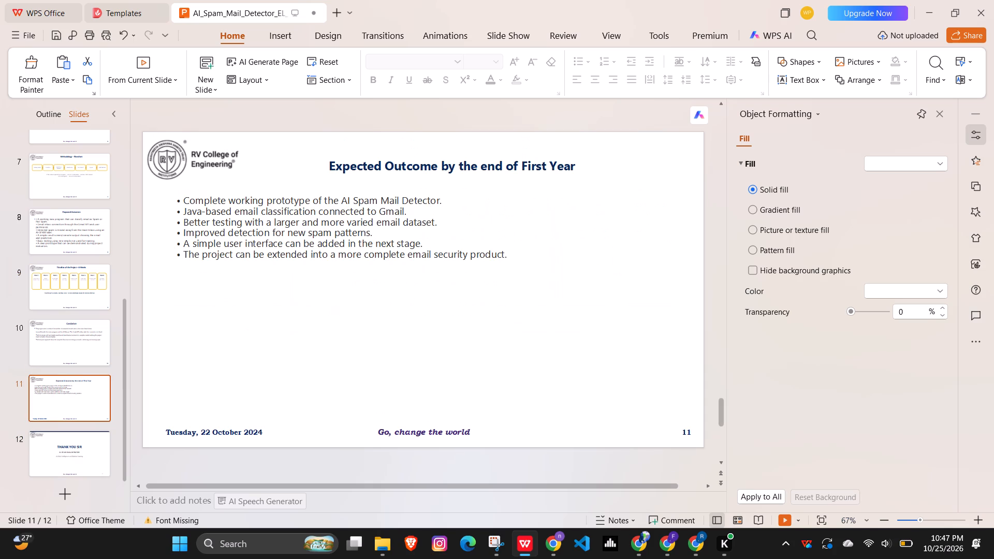
{"action": "left_click_drag", "start_coordinate": [177, 204], "coordinate": [553, 255]}
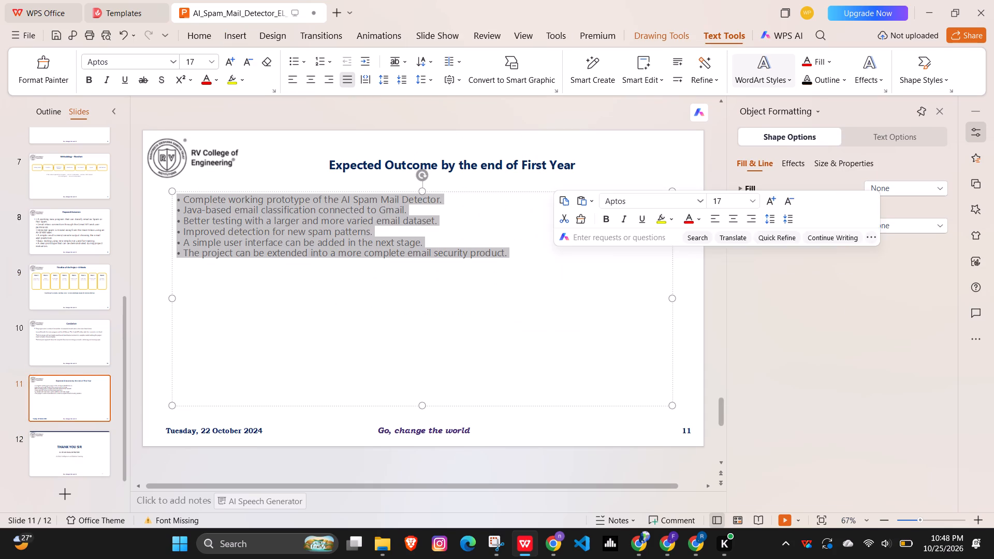
{"action": "left_click", "coordinate": [724, 204]}
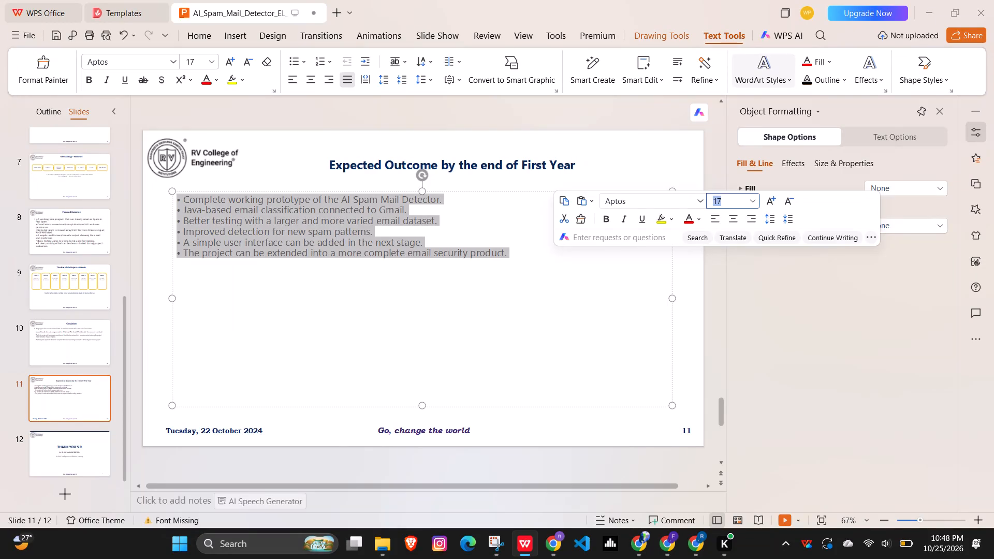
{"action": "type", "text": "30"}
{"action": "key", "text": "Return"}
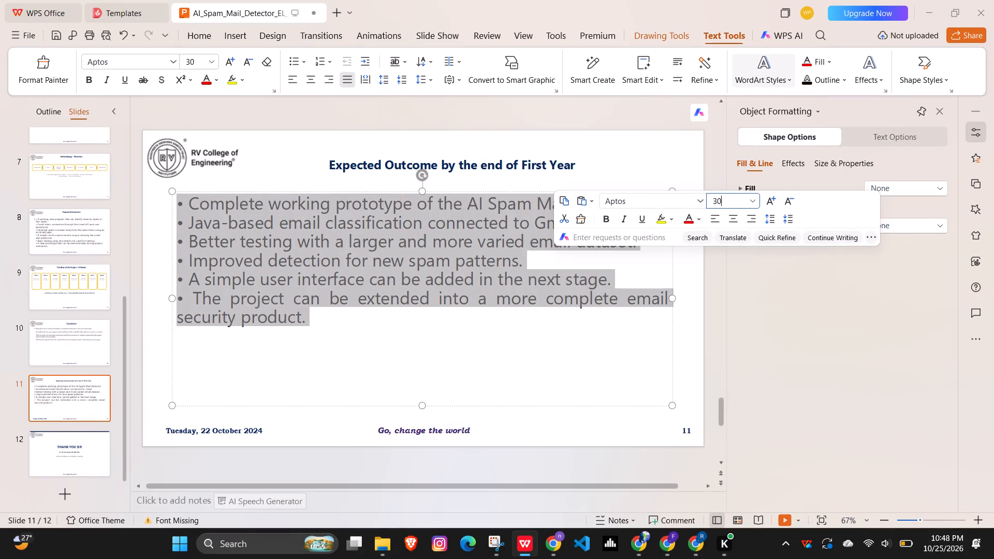
{"action": "left_click", "coordinate": [435, 333]}
Set the font size of all the body text on the Conclusion slide to 30.
{"action": "scroll", "coordinate": [435, 333], "scroll_direction": "up", "scroll_amount": 1}
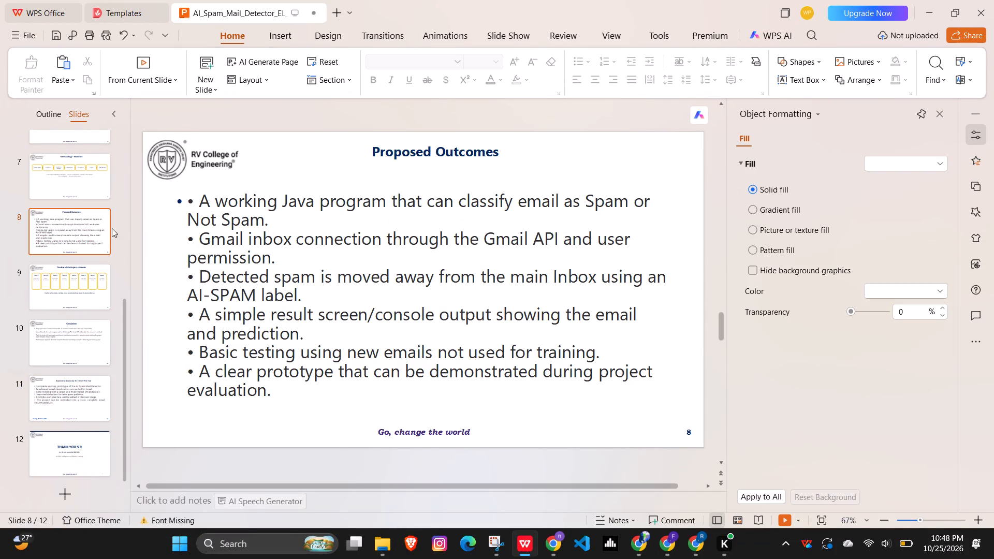
{"action": "left_click", "coordinate": [80, 286]}
{"action": "left_click", "coordinate": [68, 330]}
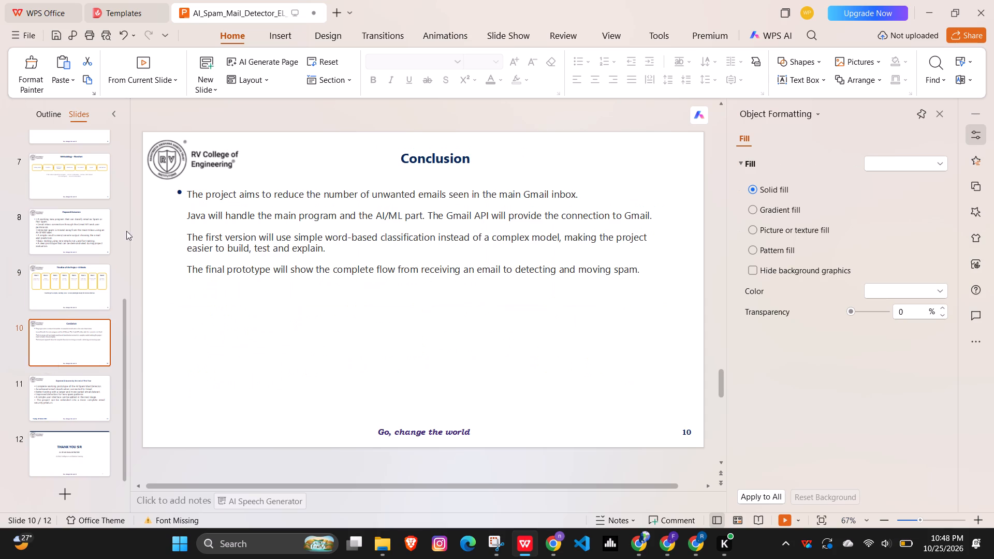
{"action": "left_click_drag", "start_coordinate": [187, 194], "coordinate": [667, 263]}
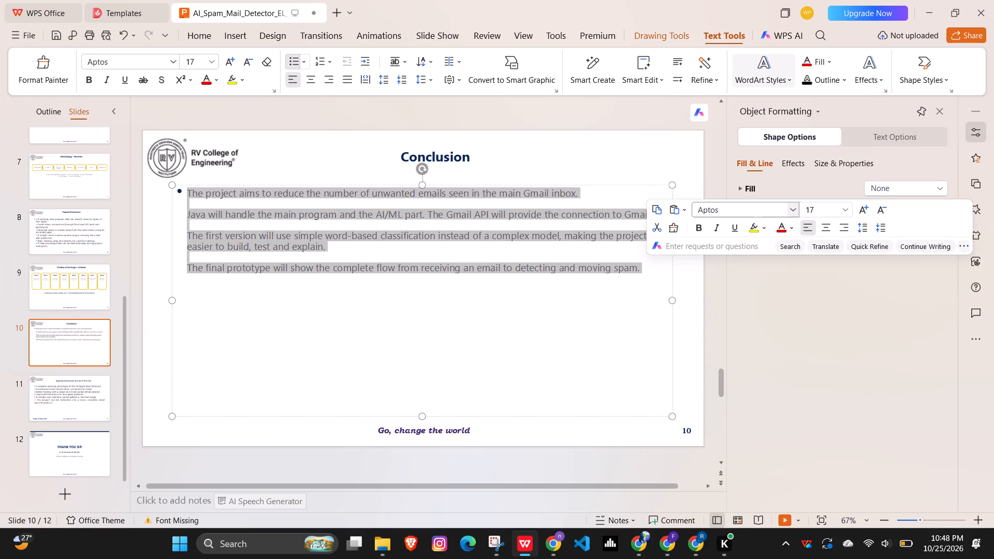
{"action": "left_click", "coordinate": [820, 211]}
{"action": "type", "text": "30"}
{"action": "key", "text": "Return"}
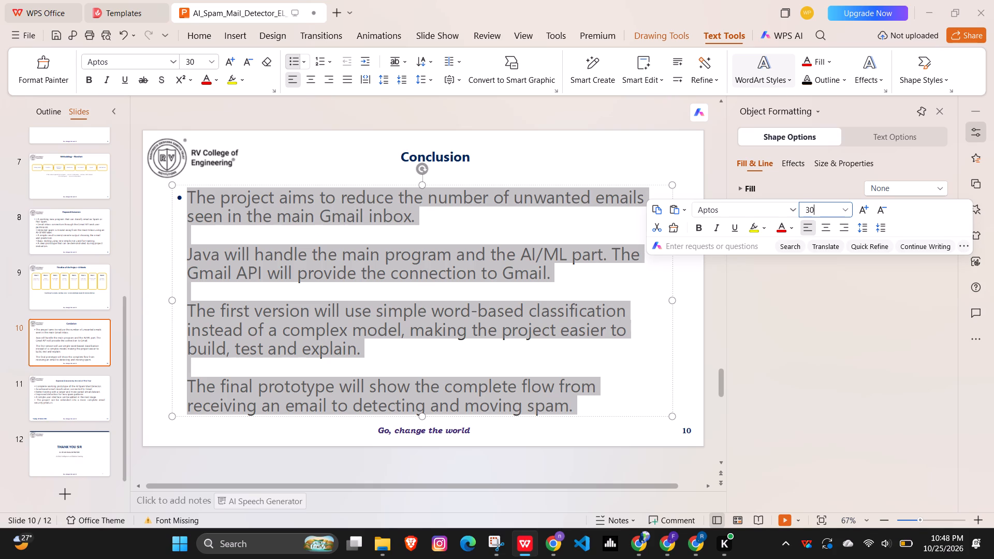
Give the second, third and final paragraphs of the Conclusion slide their own bullets, keeping one blank line between paragraphs.
{"action": "left_click", "coordinate": [183, 255]}
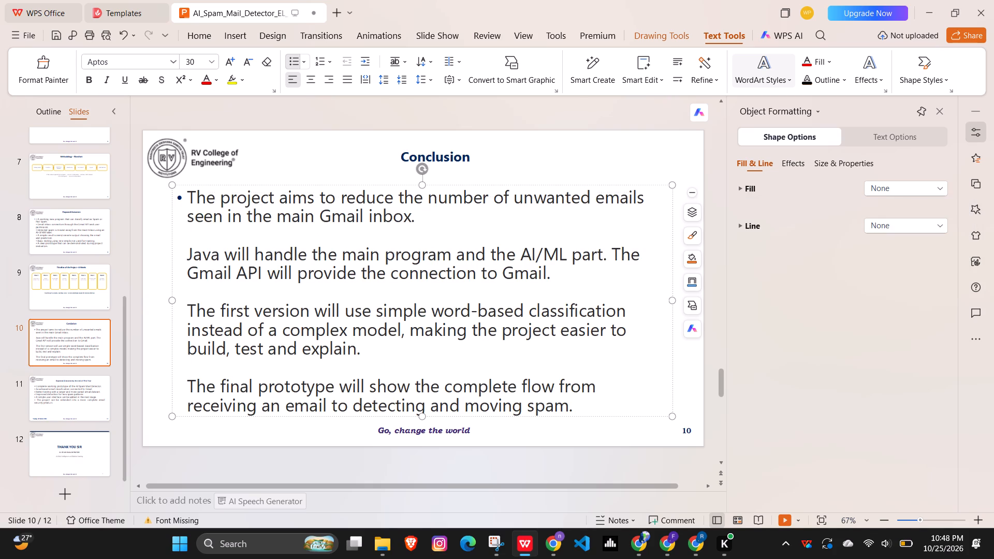
{"action": "key", "text": "BackSpace"}
{"action": "key", "text": "Return"}
{"action": "left_click", "coordinate": [178, 315]}
{"action": "key", "text": "Return"}
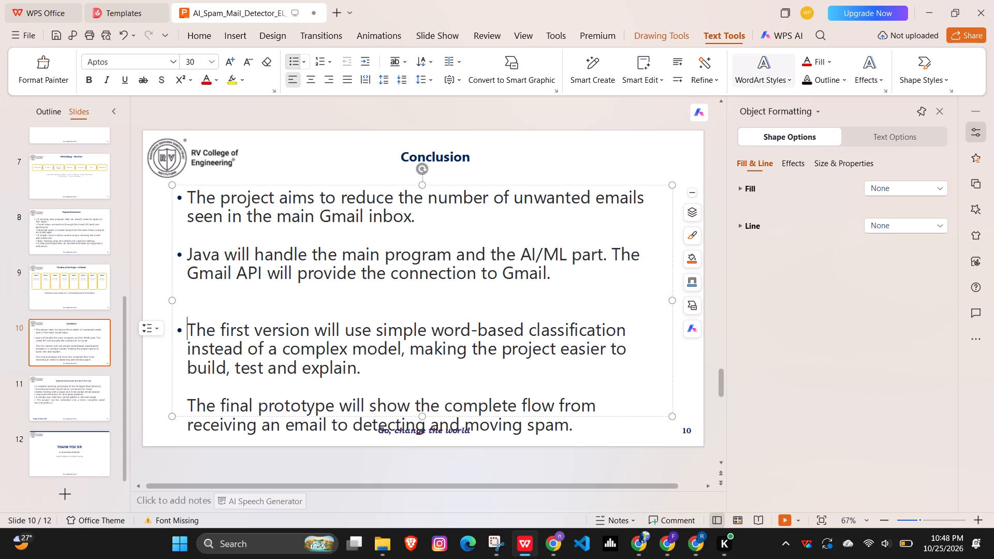
{"action": "scroll", "coordinate": [201, 308], "scroll_direction": "down", "scroll_amount": 1}
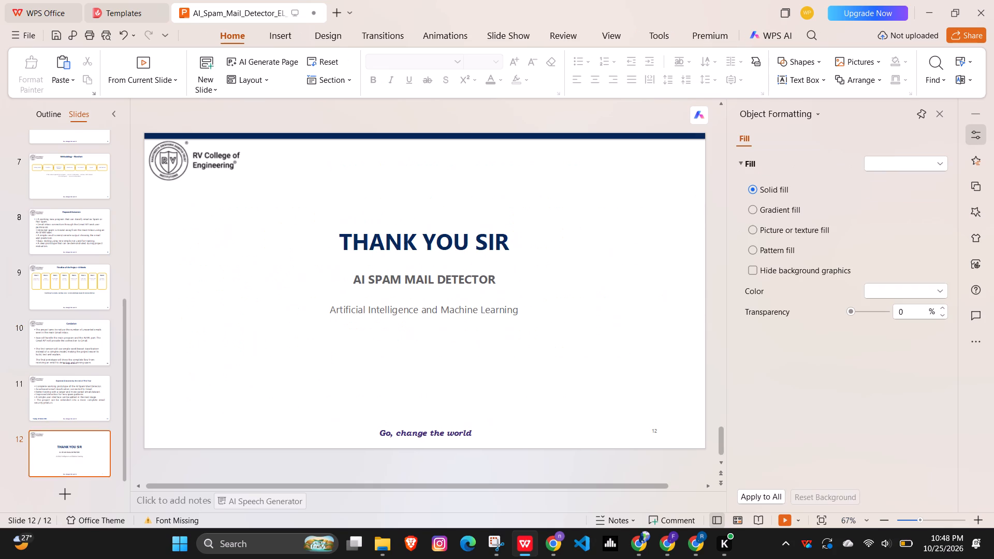
{"action": "scroll", "coordinate": [201, 308], "scroll_direction": "up", "scroll_amount": 1}
{"action": "scroll", "coordinate": [201, 308], "scroll_direction": "down", "scroll_amount": 1}
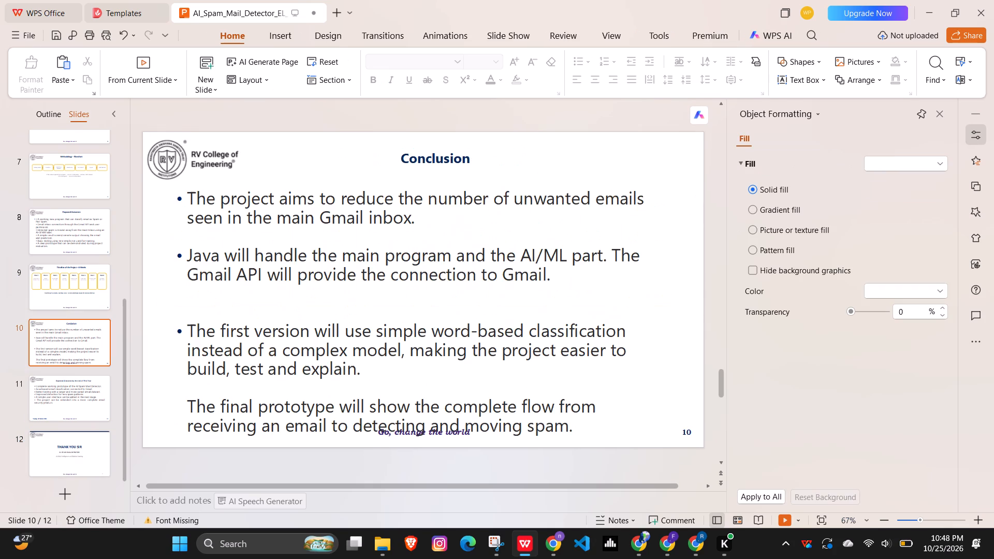
{"action": "scroll", "coordinate": [201, 308], "scroll_direction": "down", "scroll_amount": 1}
{"action": "scroll", "coordinate": [201, 308], "scroll_direction": "up", "scroll_amount": 1}
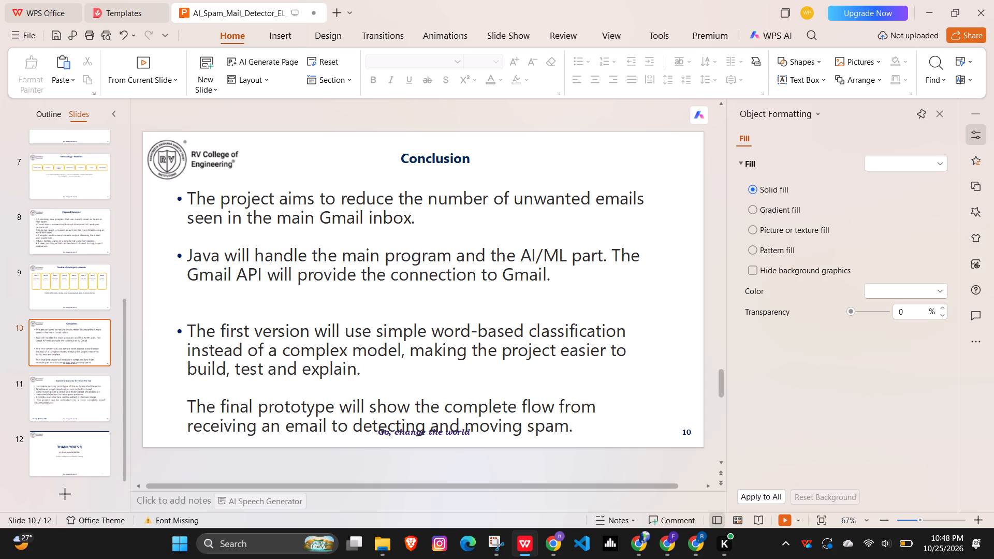
{"action": "left_click", "coordinate": [181, 315]}
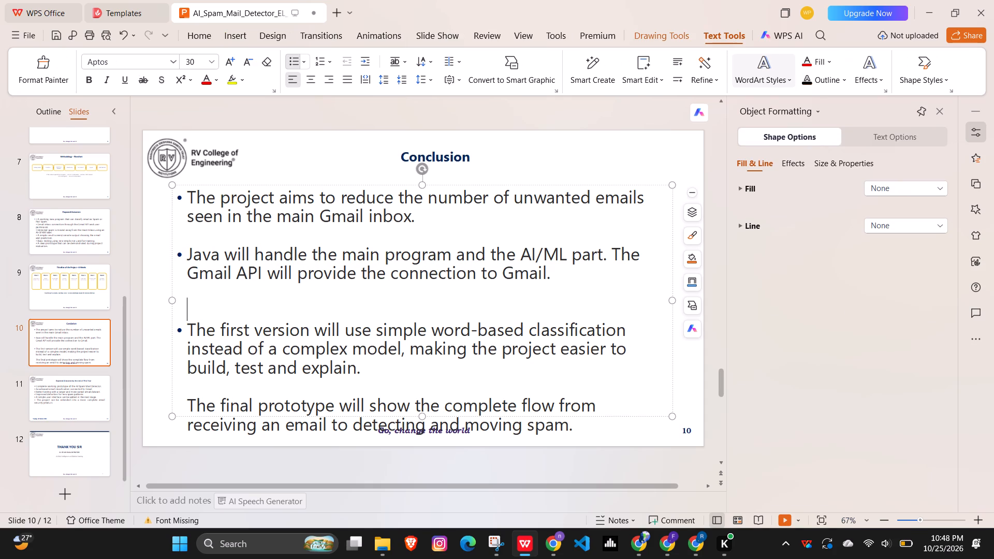
{"action": "key", "text": "BackSpace"}
{"action": "left_click", "coordinate": [182, 384]}
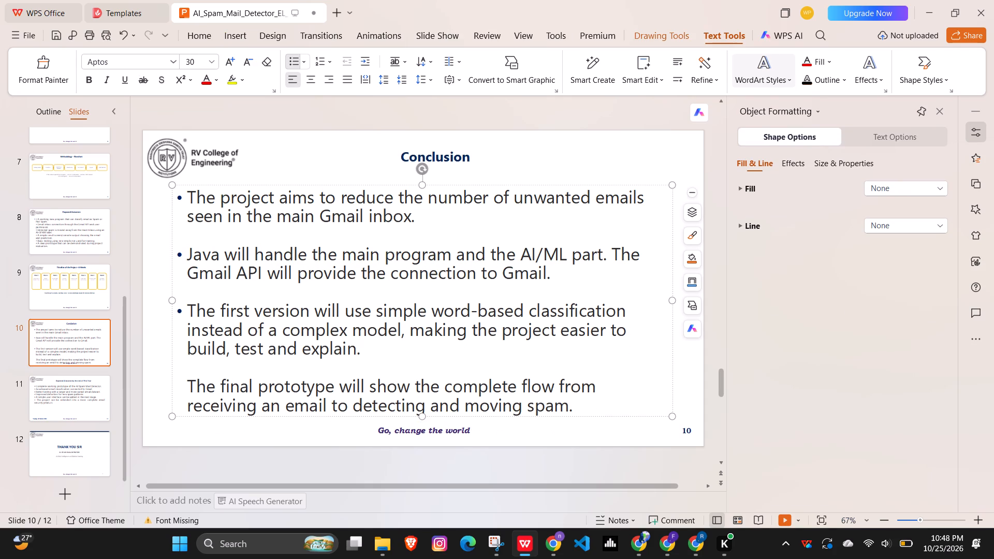
Restore the bullet on the Conclusion slide's last paragraph, "The final prototype will show the complete flow", keeping a blank line above it.
{"action": "key", "text": "period"}
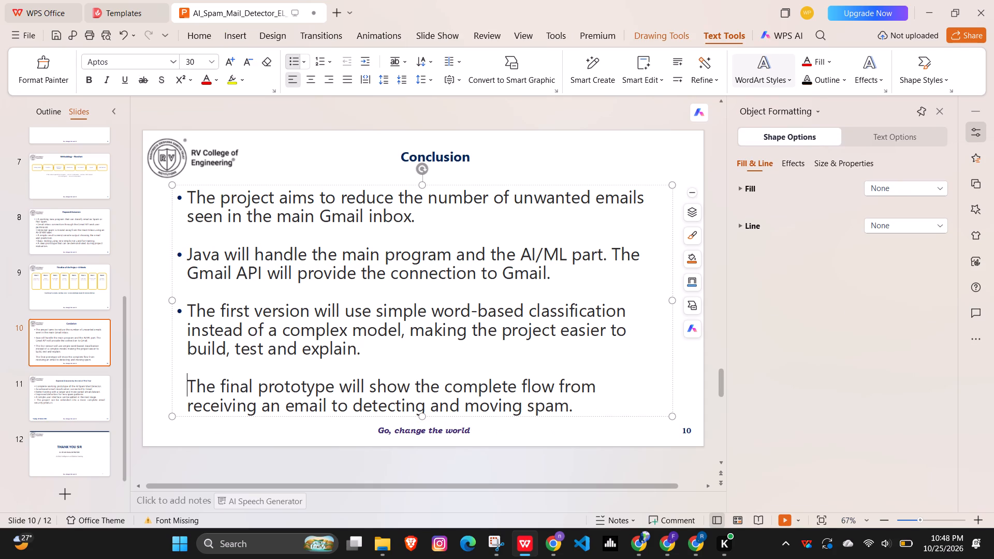
{"action": "key", "text": "BackSpace"}
{"action": "key", "text": "BackSpace"}
{"action": "key", "text": "Return"}
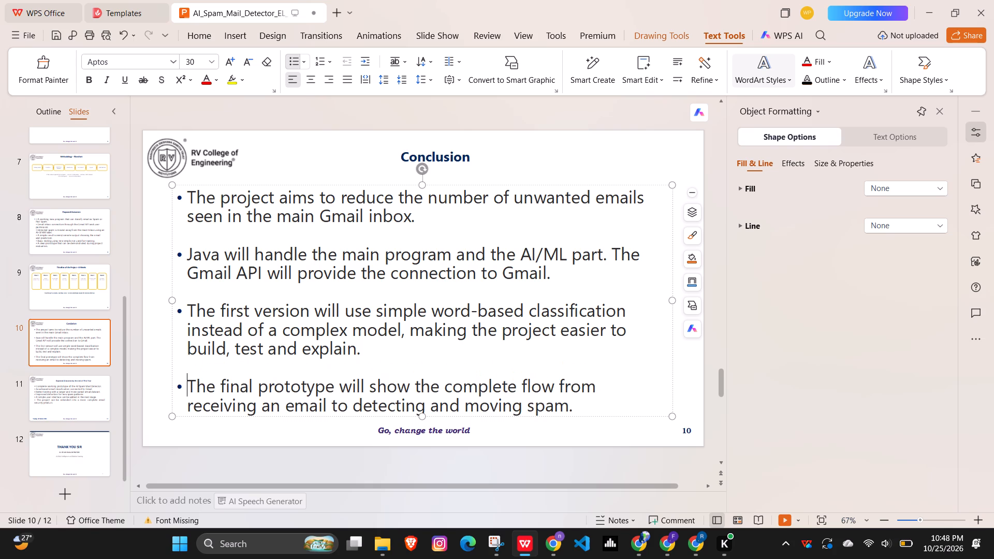
{"action": "left_click", "coordinate": [321, 369]}
Extend the top edge of the Conclusion slide's body text box slightly upward, towards the title.
{"action": "left_click_drag", "start_coordinate": [421, 183], "coordinate": [420, 171]}
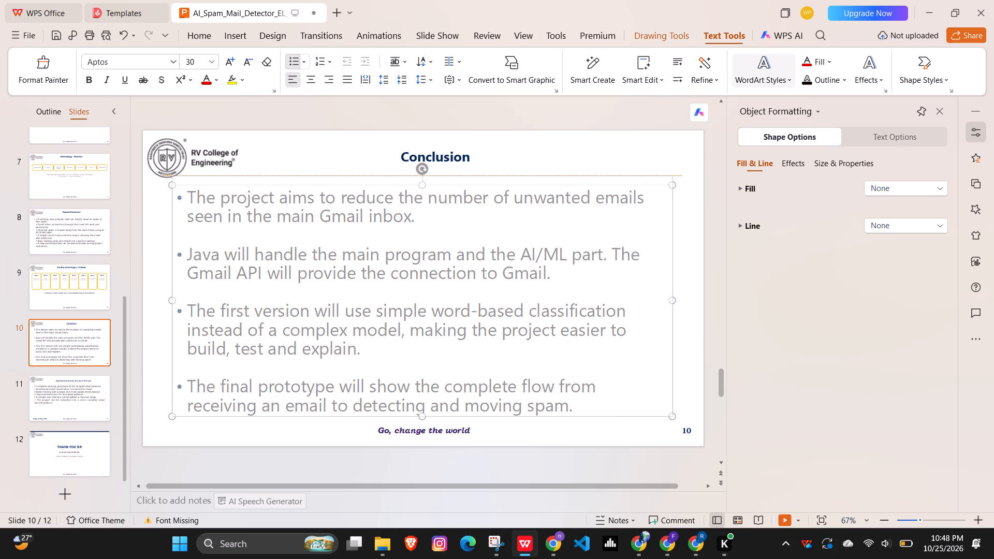
{"action": "left_click_drag", "start_coordinate": [420, 171], "coordinate": [421, 175]}
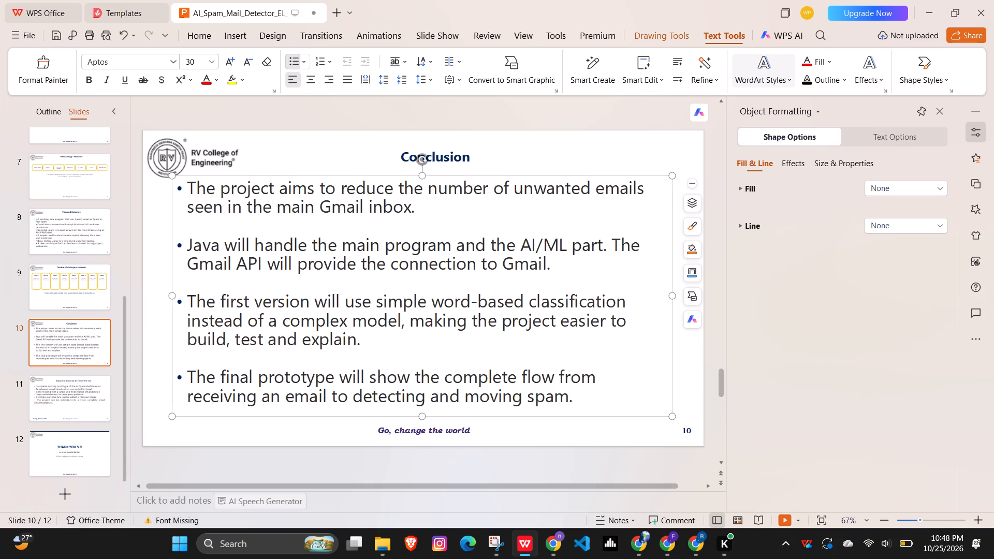
On the Expected Outcome slide, insert a blank line after the "A simple user interface" and "Improved detection" bullets.
{"action": "scroll", "coordinate": [404, 340], "scroll_direction": "down", "scroll_amount": 1}
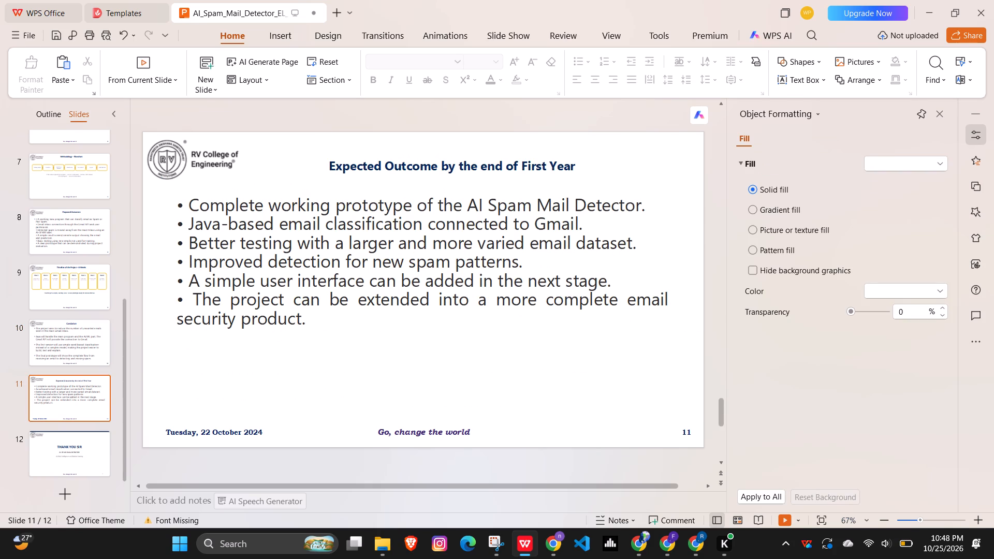
{"action": "left_click", "coordinate": [257, 270]}
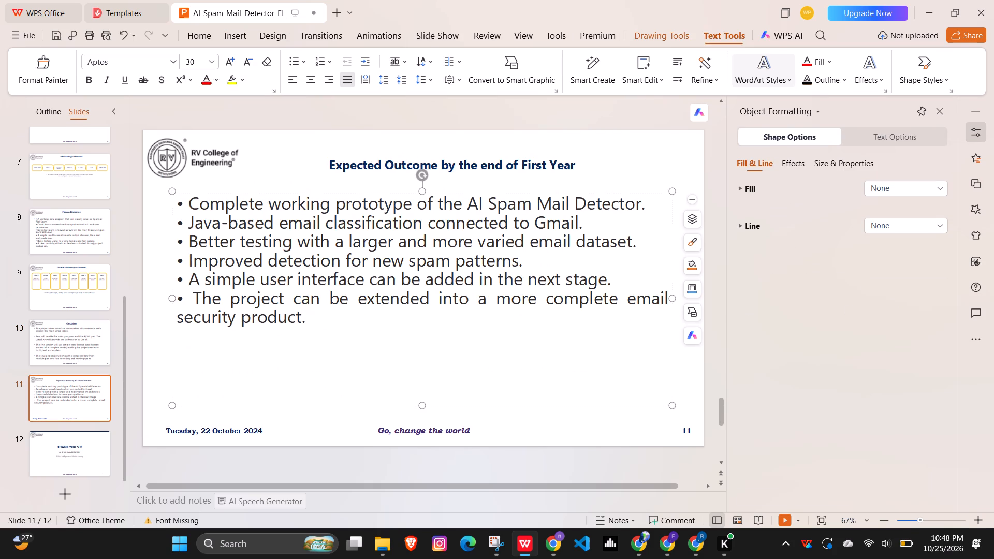
{"action": "left_click_drag", "start_coordinate": [186, 207], "coordinate": [328, 322]}
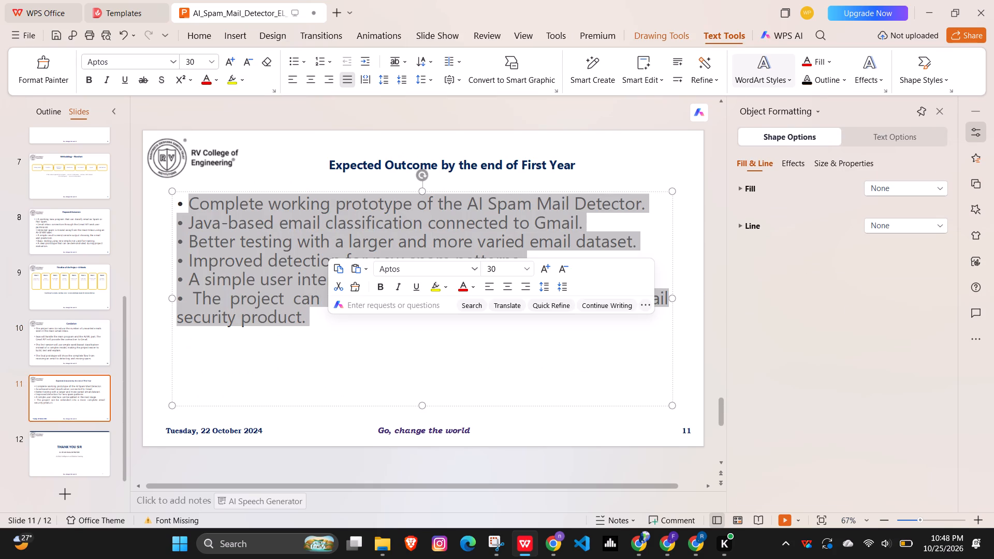
{"action": "left_click", "coordinate": [251, 242]}
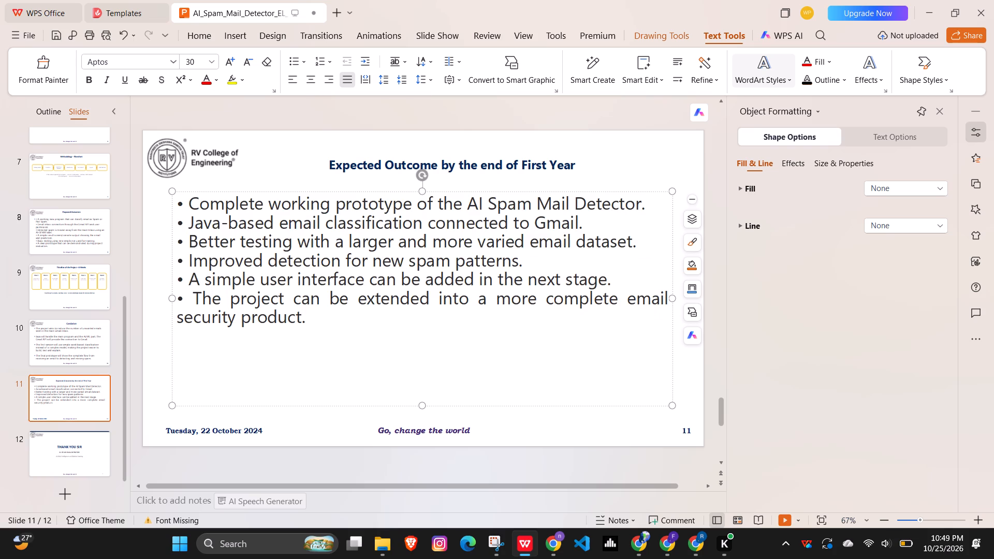
{"action": "left_click", "coordinate": [613, 286]}
{"action": "key", "text": "Return"}
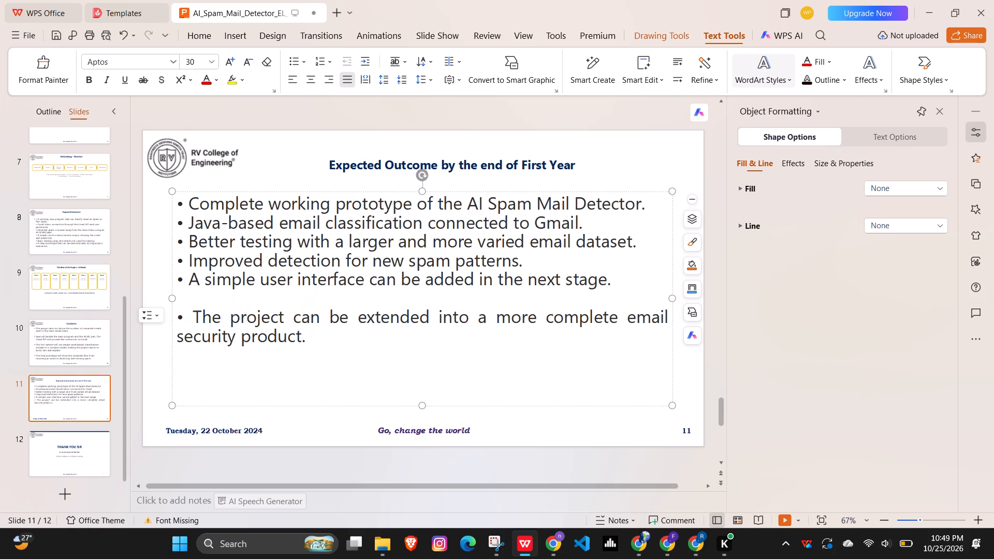
{"action": "left_click", "coordinate": [551, 254]}
{"action": "left_click", "coordinate": [529, 266]}
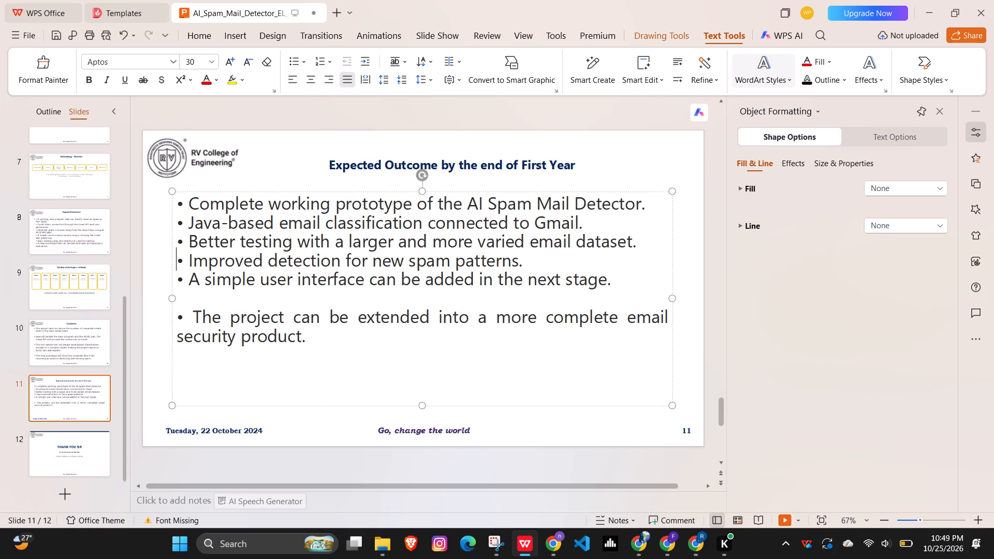
{"action": "left_click", "coordinate": [529, 266]}
{"action": "left_click", "coordinate": [529, 266]}
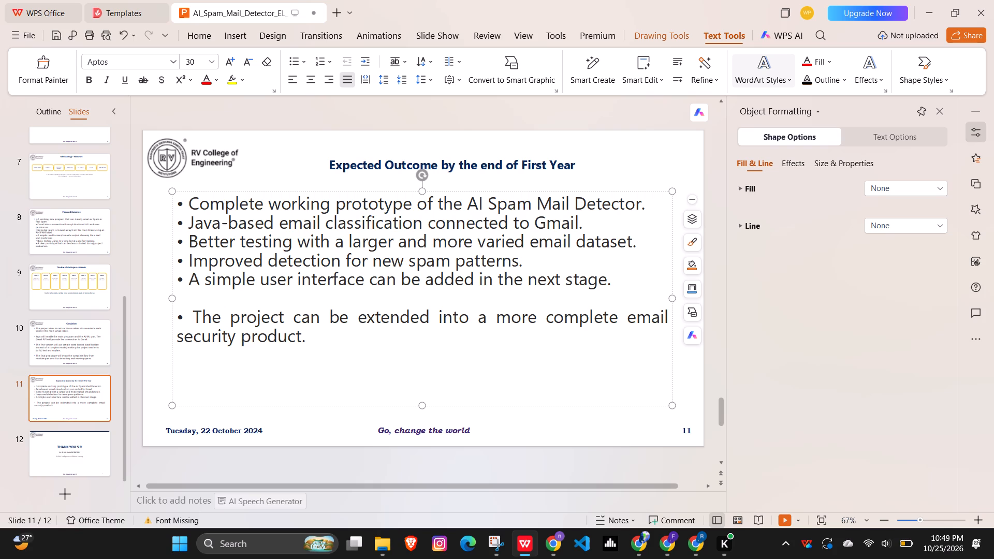
{"action": "left_click", "coordinate": [496, 266]}
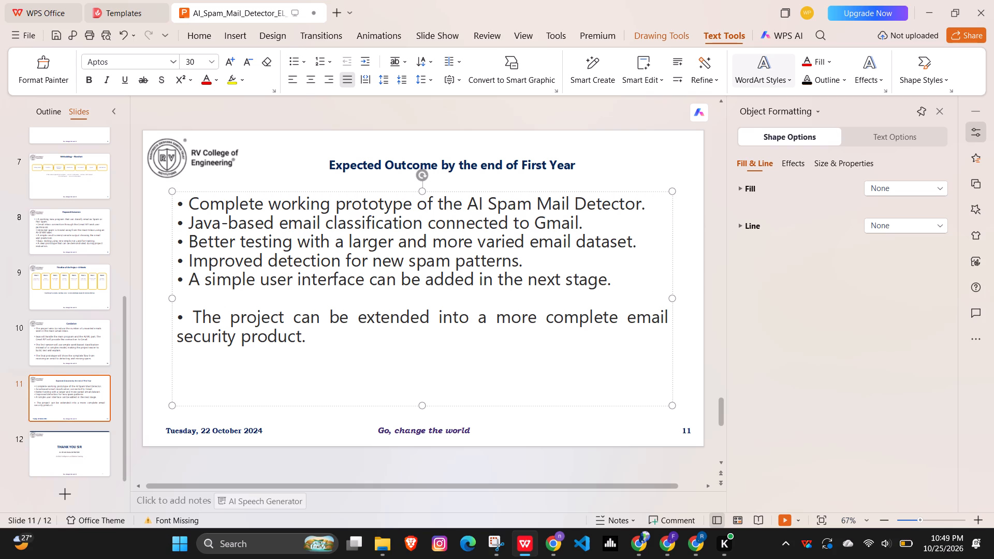
{"action": "left_click", "coordinate": [522, 263]}
{"action": "key", "text": "Return"}
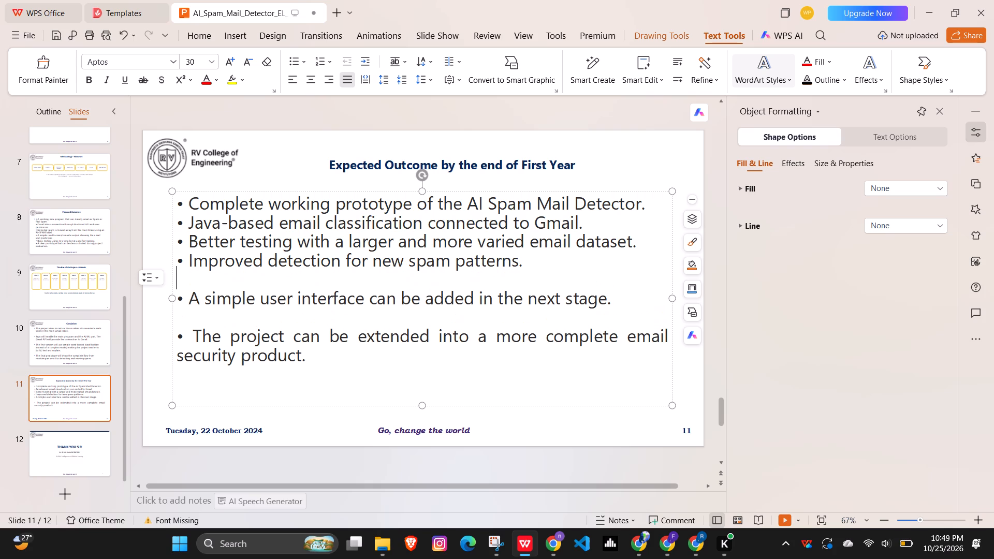
Insert a blank line after each of the first three bullets on the Expected Outcome slide.
{"action": "left_click", "coordinate": [637, 244]}
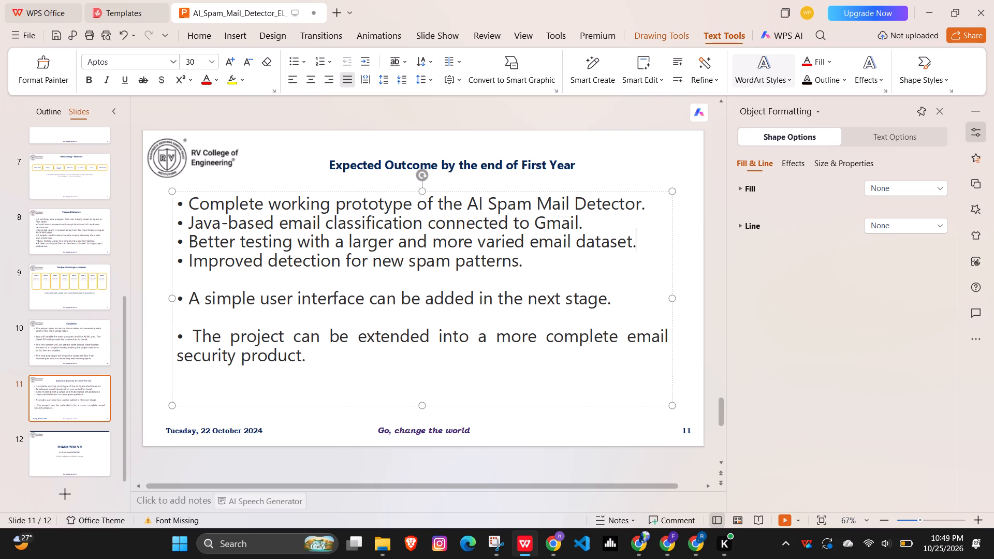
{"action": "key", "text": "Return"}
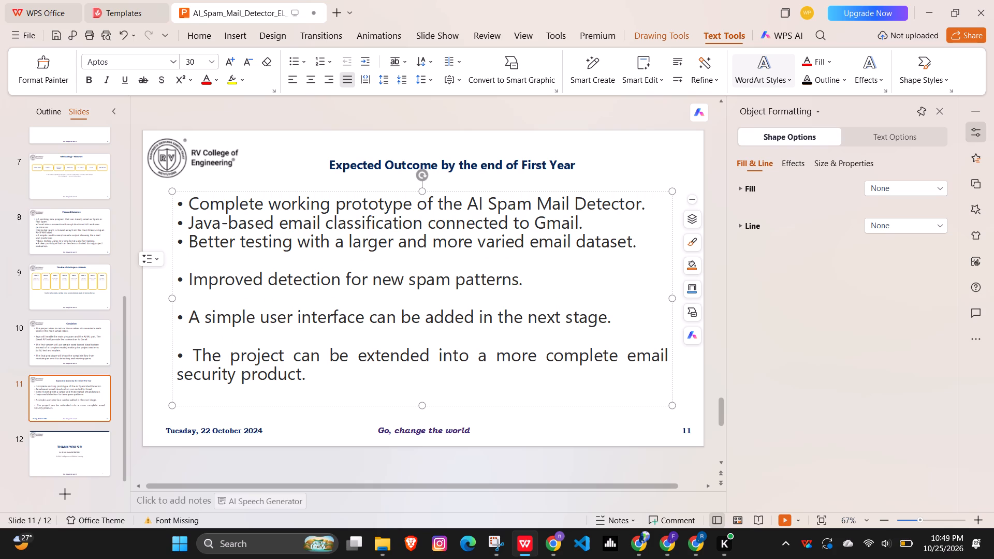
{"action": "left_click", "coordinate": [577, 213]}
{"action": "left_click", "coordinate": [587, 216]}
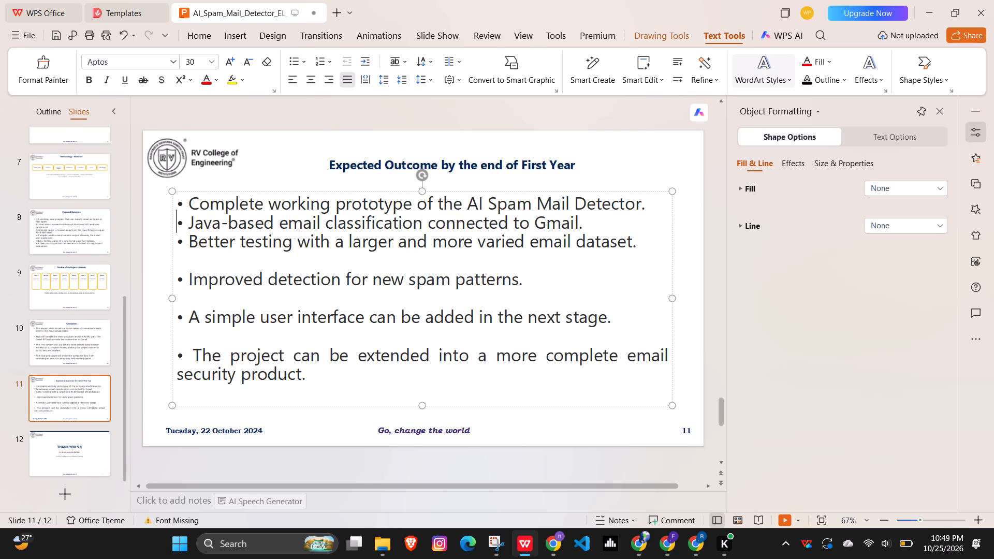
{"action": "left_click", "coordinate": [581, 230]}
{"action": "key", "text": "Return"}
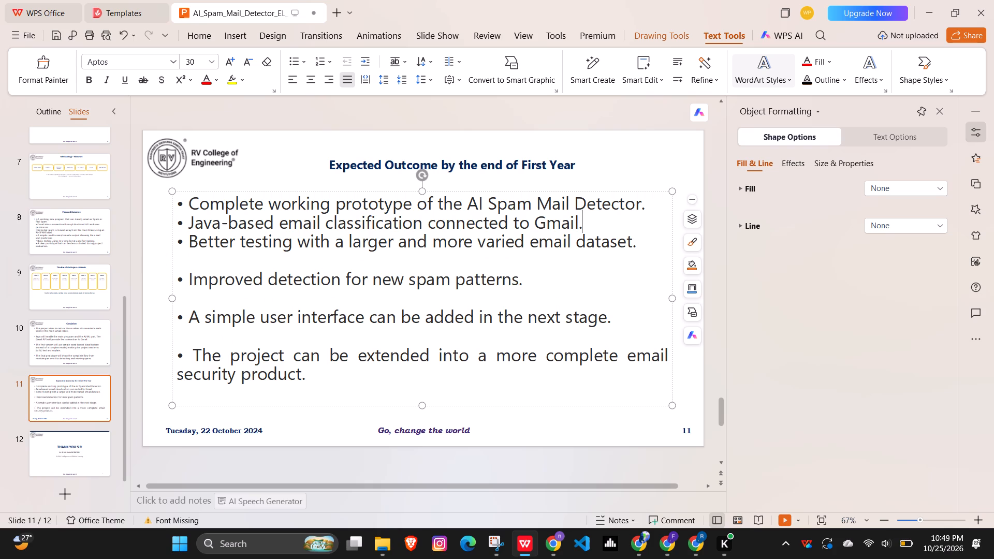
{"action": "left_click", "coordinate": [647, 204]}
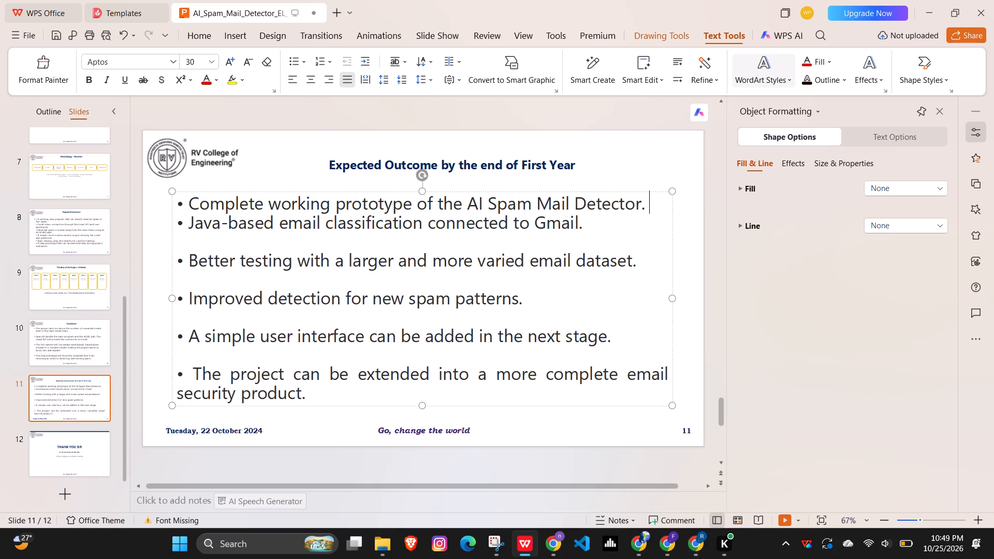
{"action": "key", "text": "Return"}
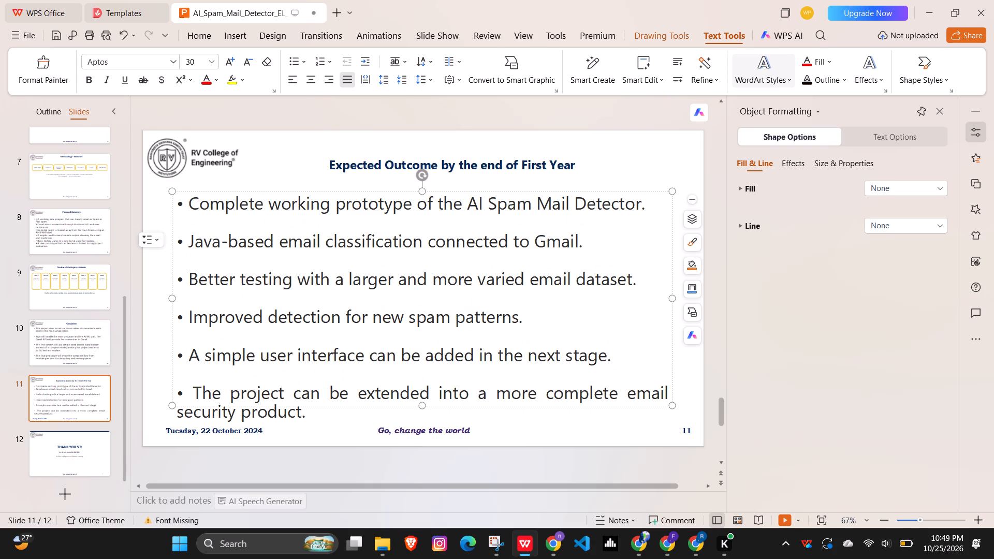
Set the font size of all the body text on the Expected Outcome slide to 28.
{"action": "left_click_drag", "start_coordinate": [178, 203], "coordinate": [286, 366]}
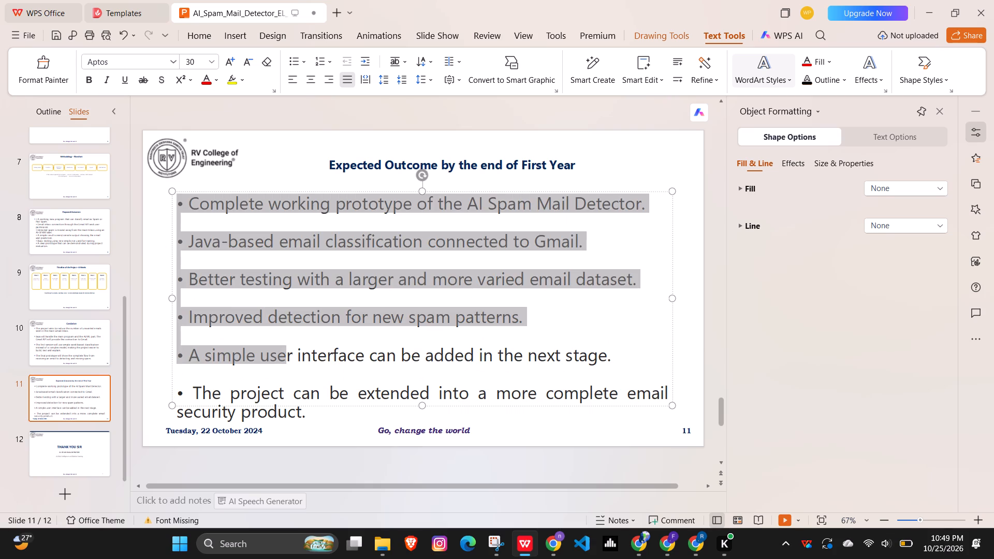
{"action": "left_click_drag", "start_coordinate": [286, 366], "coordinate": [307, 415]}
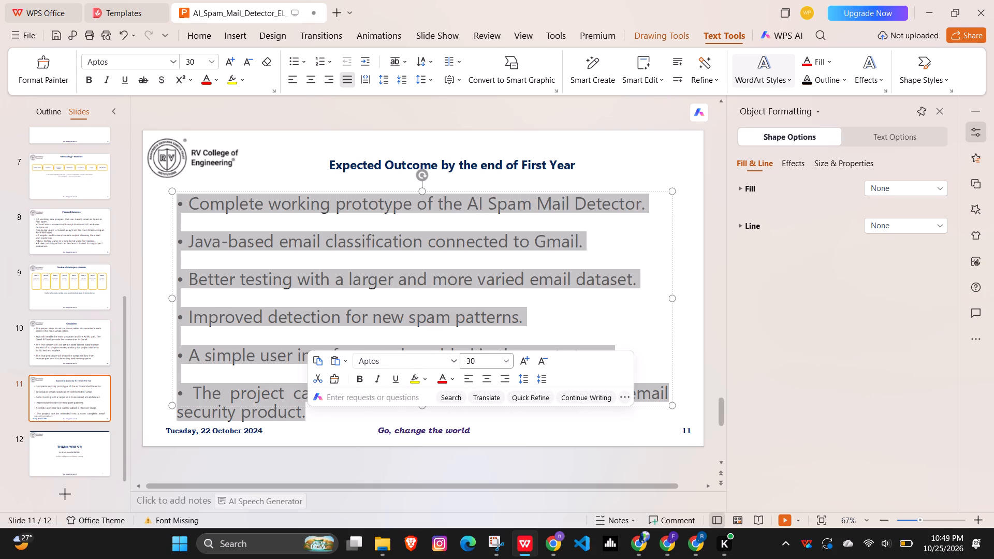
{"action": "left_click", "coordinate": [485, 359]}
{"action": "type", "text": "28"}
{"action": "key", "text": "Return"}
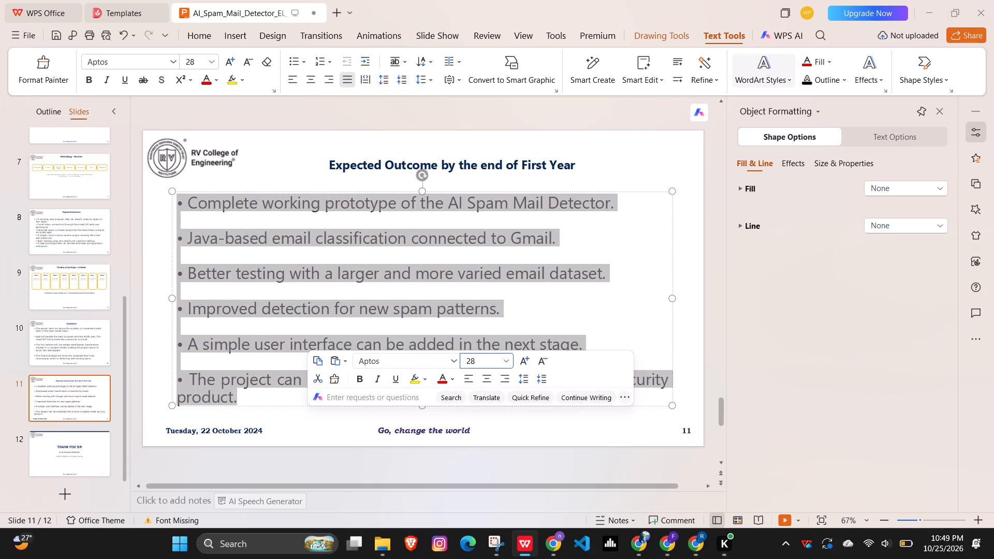
{"action": "left_click", "coordinate": [557, 297]}
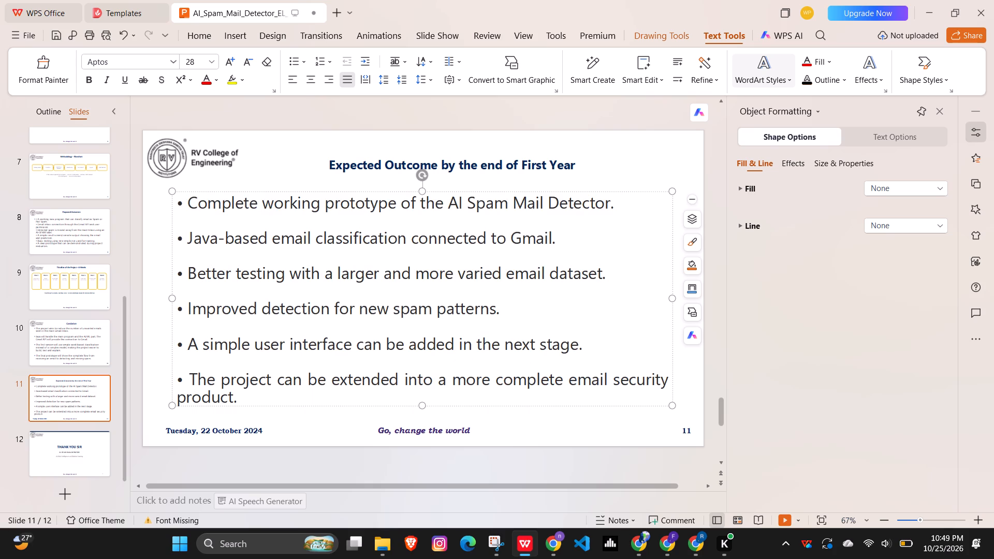
Remove the space between the bullet mark and the text in all six bullets on the Expected Outcome slide.
{"action": "left_click", "coordinate": [187, 383]}
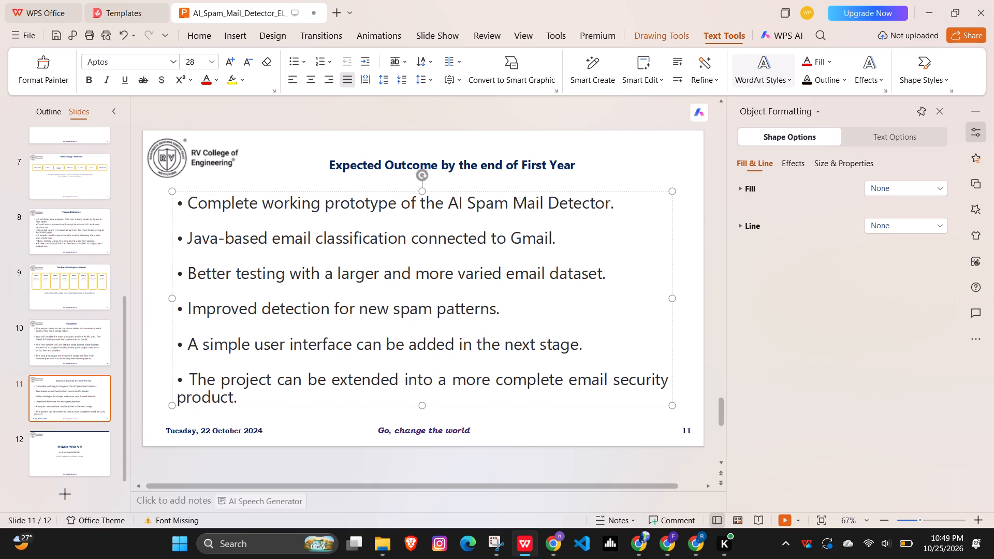
{"action": "key", "text": "BackSpace"}
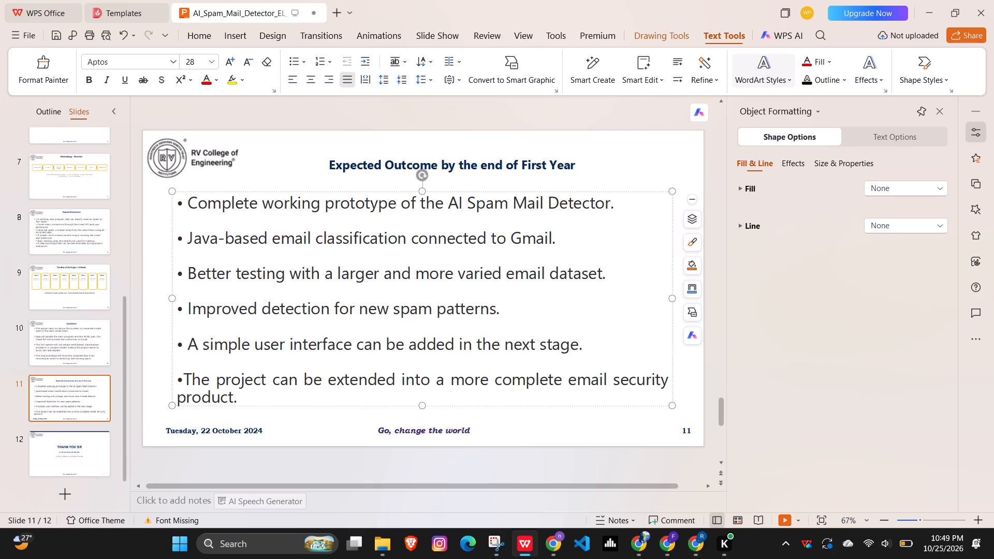
{"action": "left_click", "coordinate": [187, 345]}
{"action": "key", "text": "BackSpace"}
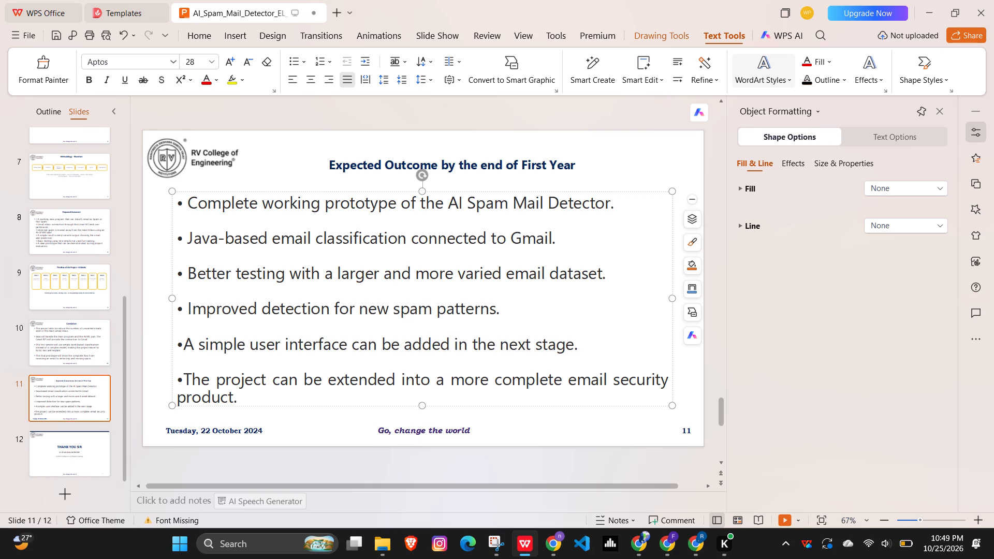
{"action": "left_click", "coordinate": [187, 306]}
{"action": "key", "text": "BackSpace"}
{"action": "left_click", "coordinate": [187, 270]}
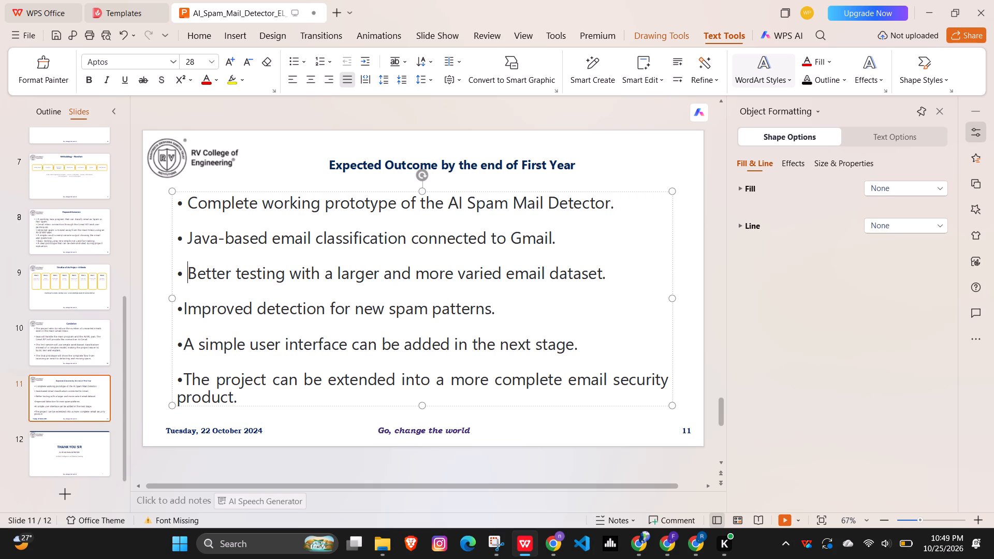
{"action": "key", "text": "BackSpace"}
{"action": "left_click", "coordinate": [189, 234]}
{"action": "key", "text": "BackSpace"}
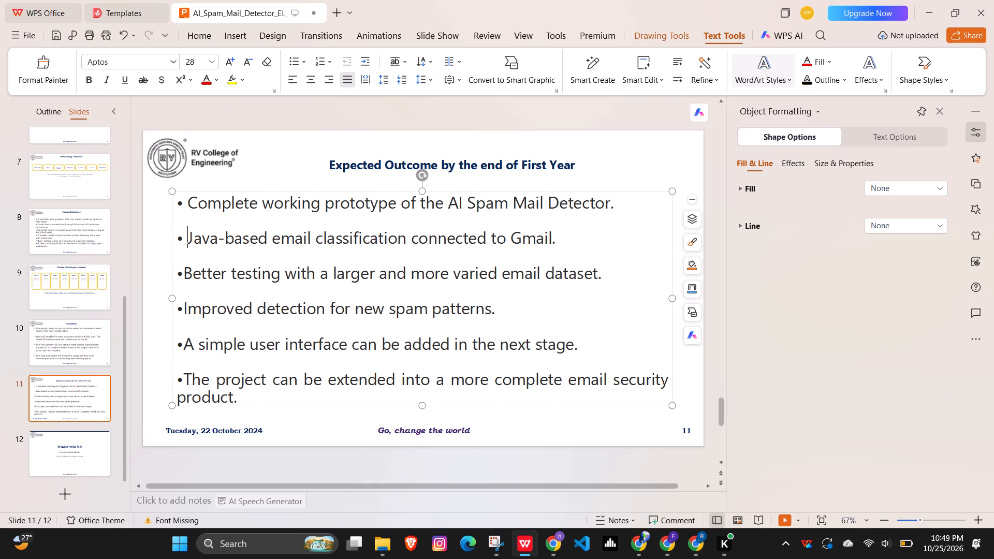
{"action": "left_click", "coordinate": [188, 208]}
{"action": "key", "text": "BackSpace"}
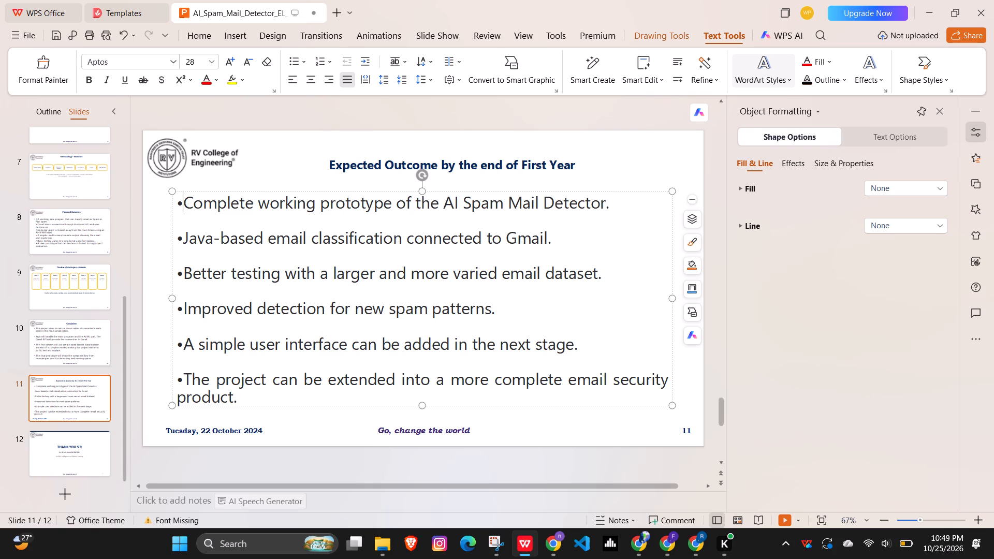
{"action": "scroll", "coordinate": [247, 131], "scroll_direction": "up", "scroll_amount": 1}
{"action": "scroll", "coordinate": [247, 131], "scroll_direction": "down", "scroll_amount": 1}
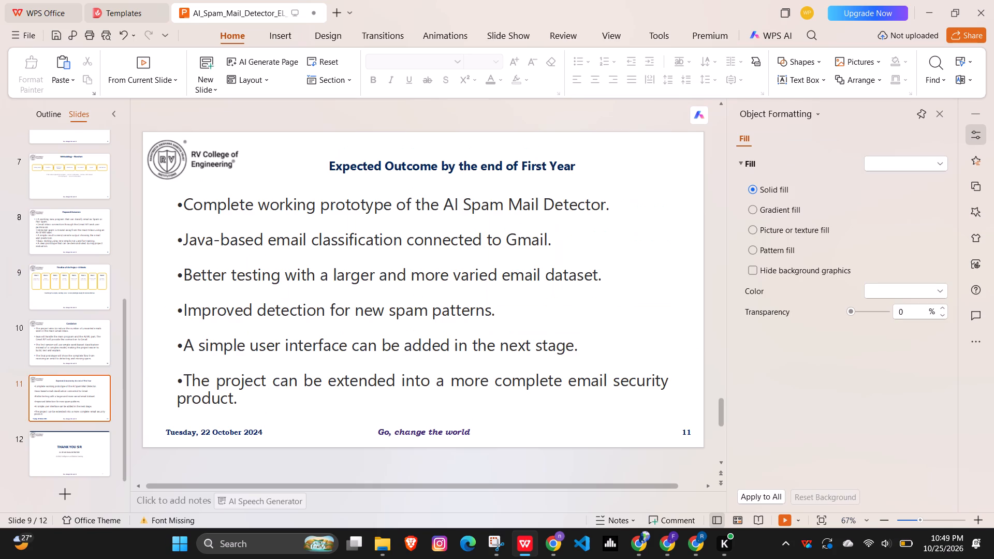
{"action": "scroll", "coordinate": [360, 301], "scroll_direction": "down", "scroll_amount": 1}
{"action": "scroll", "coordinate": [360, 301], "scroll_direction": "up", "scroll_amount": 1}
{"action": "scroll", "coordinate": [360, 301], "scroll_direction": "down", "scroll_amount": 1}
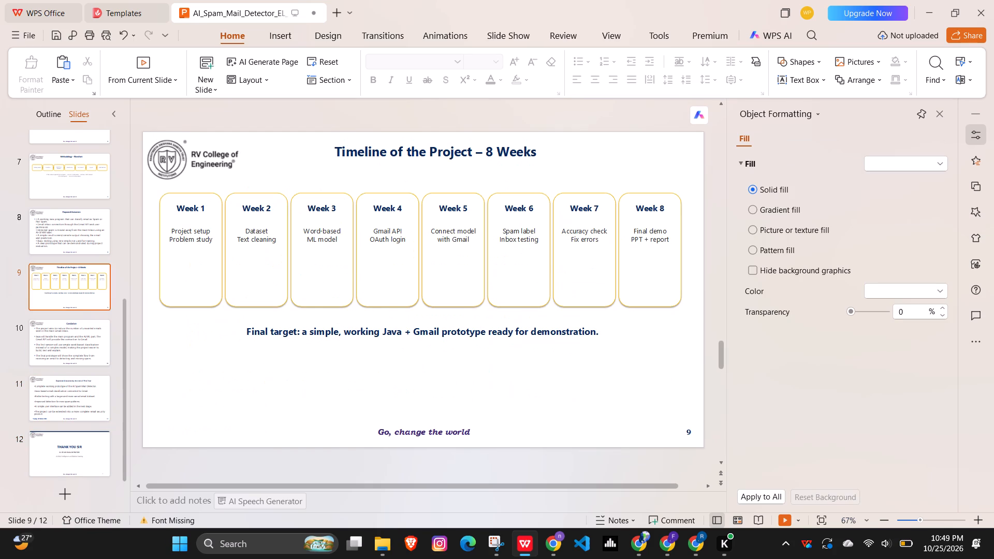
Delete the whole date text from the footer of the Expected Outcome by the end of First Year slide.
{"action": "scroll", "coordinate": [360, 301], "scroll_direction": "down", "scroll_amount": 1}
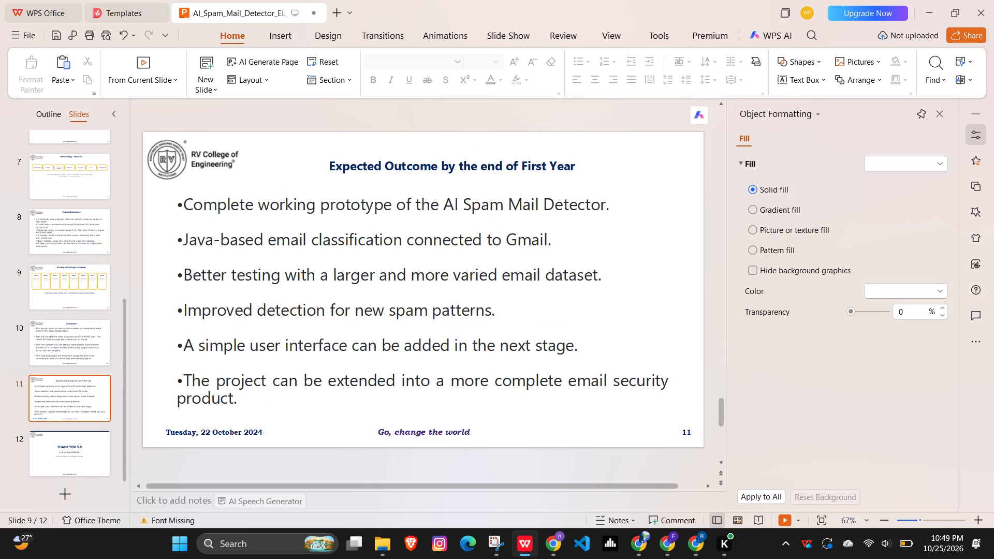
{"action": "left_click", "coordinate": [259, 432]}
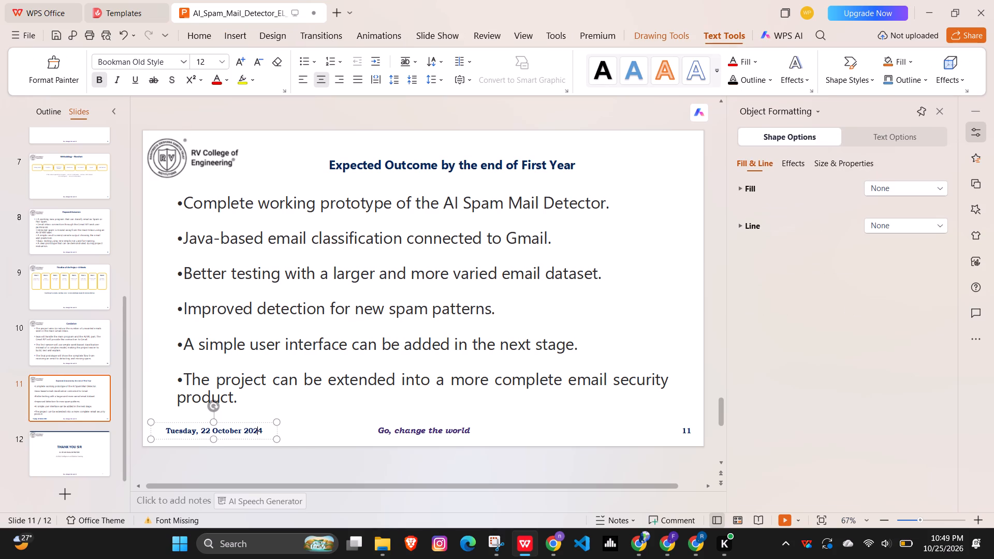
{"action": "key", "text": "BackSpace"}
{"action": "key", "text": "BackSpace"}
{"action": "key", "text": "BackSpace"}
{"action": "key", "text": "BackSpace"}
{"action": "key", "text": "BackSpace"}
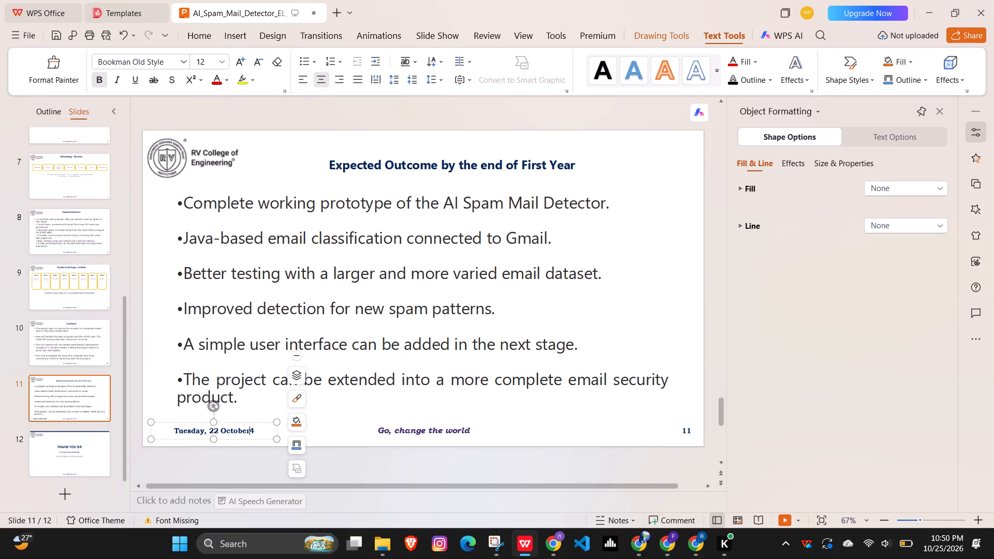
{"action": "left_click", "coordinate": [259, 432]}
{"action": "key", "text": "BackSpace"}
{"action": "key", "text": "BackSpace"}
{"action": "key", "text": "BackSpace"}
{"action": "key", "text": "BackSpace"}
{"action": "key", "text": "BackSpace"}
{"action": "key", "text": "BackSpace"}
{"action": "key", "text": "BackSpace"}
{"action": "key", "text": "BackSpace"}
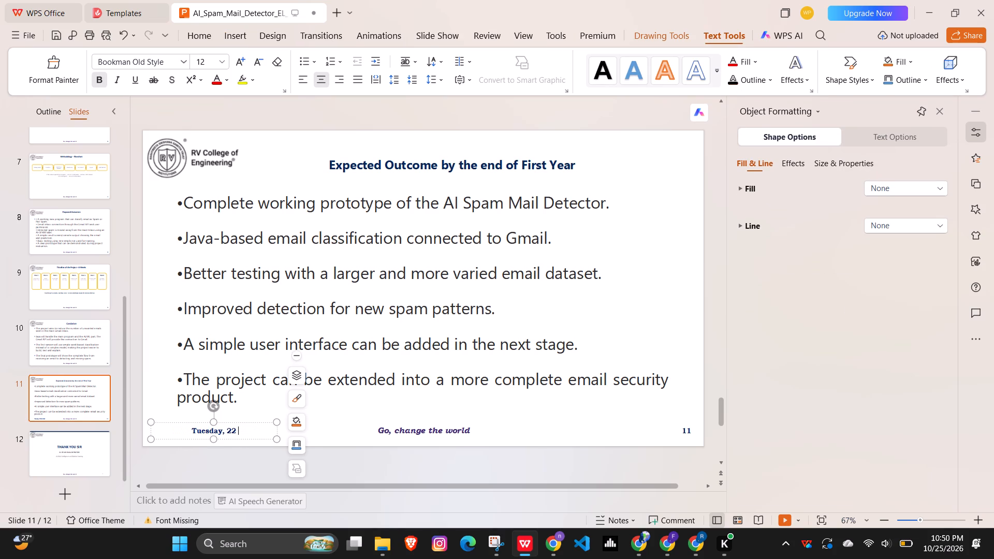
{"action": "key", "text": "BackSpace"}
{"action": "key", "text": "BackSpace"}
{"action": "key", "text": "BackSpace"}
{"action": "key", "text": "BackSpace"}
{"action": "key", "text": "BackSpace"}
{"action": "key", "text": "BackSpace"}
{"action": "key", "text": "BackSpace"}
{"action": "key", "text": "BackSpace"}
{"action": "key", "text": "BackSpace"}
{"action": "key", "text": "BackSpace"}
{"action": "key", "text": "BackSpace"}
{"action": "left_click", "coordinate": [215, 155]}
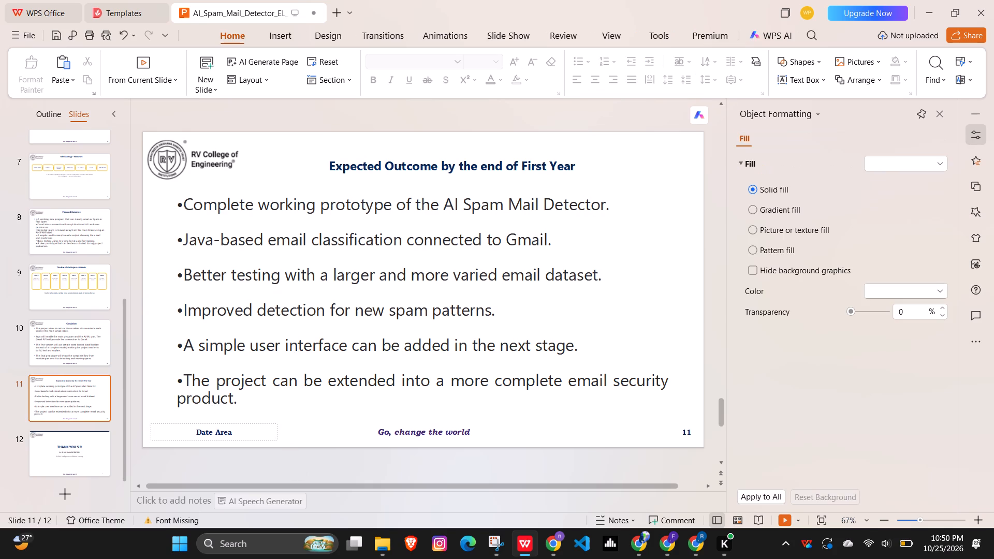
Resize the empty date placeholder in the Expected Outcome slide's footer, making it slightly wider.
{"action": "left_click", "coordinate": [253, 428]}
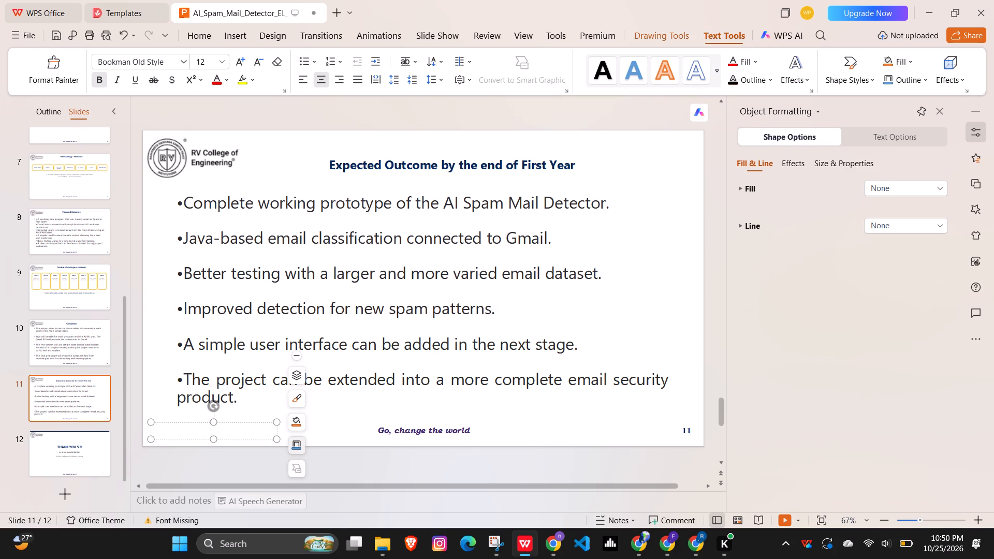
{"action": "key", "text": "BackSpace"}
{"action": "left_click_drag", "start_coordinate": [215, 426], "coordinate": [211, 437]}
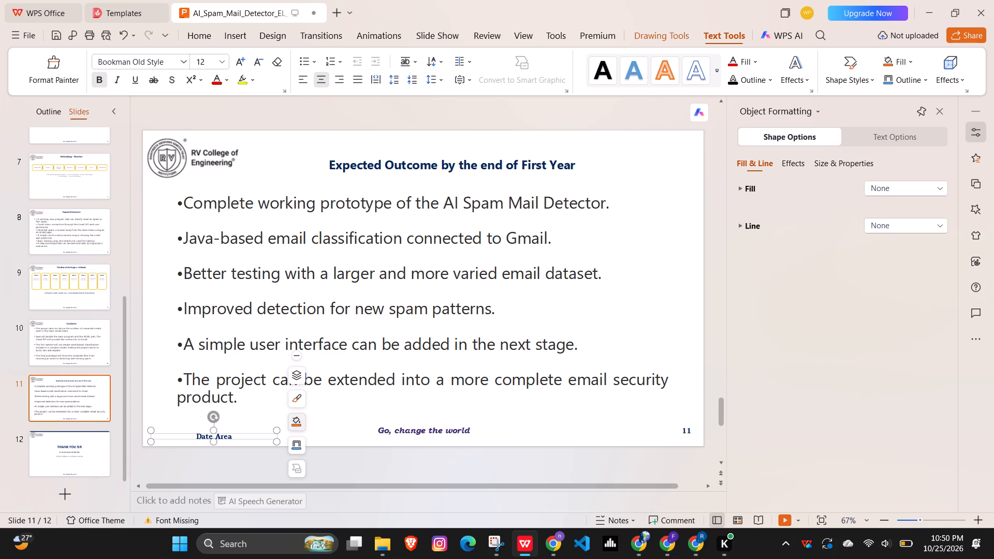
{"action": "left_click_drag", "start_coordinate": [276, 432], "coordinate": [287, 422]}
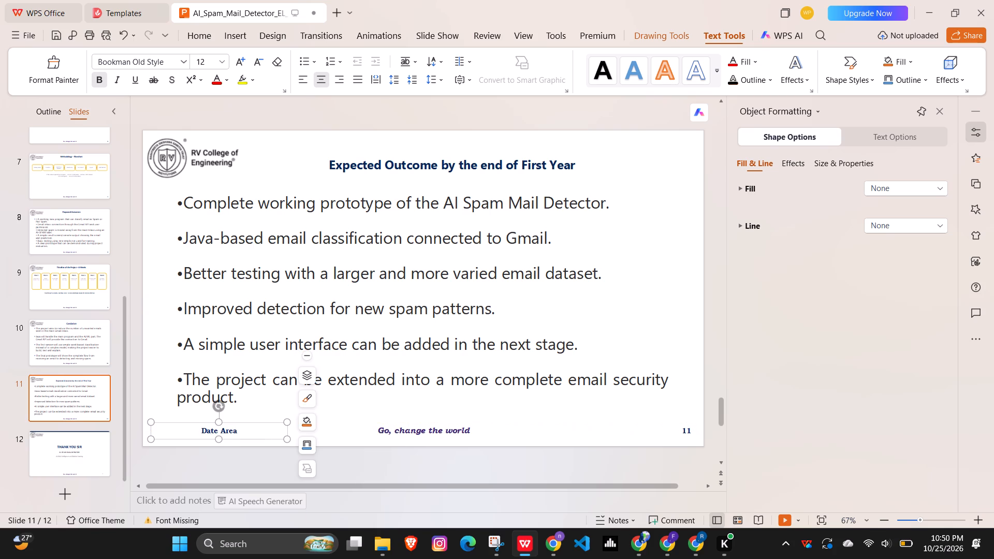
{"action": "left_click", "coordinate": [230, 432]}
Delete the empty date placeholder from the footer of the Expected Outcome by the end of First Year slide.
{"action": "right_click_drag", "start_coordinate": [152, 426], "coordinate": [220, 422]}
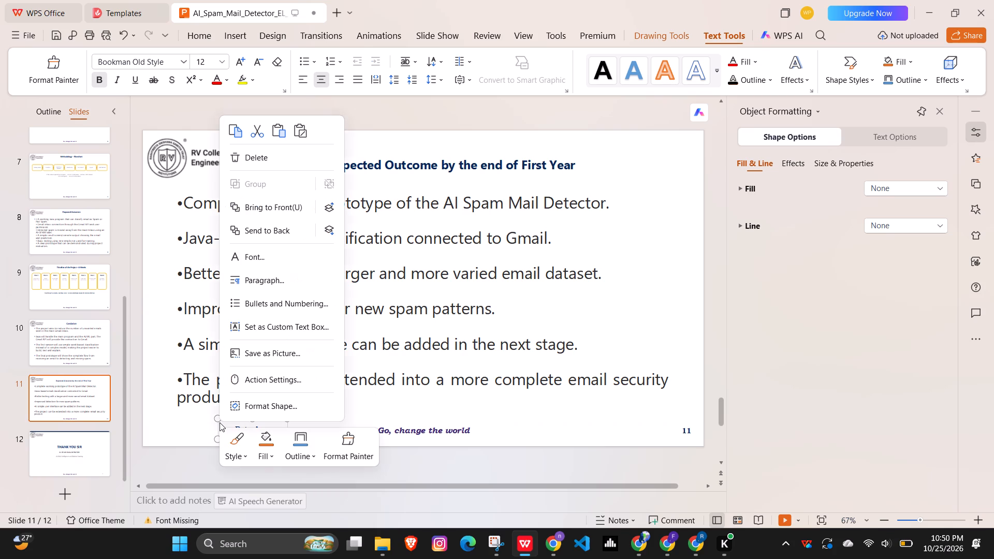
{"action": "left_click", "coordinate": [249, 163]}
Enlarge the "Final target" sentence on the Timeline of the Project slide, trying font size 30 and settling on 25.
{"action": "scroll", "coordinate": [392, 289], "scroll_direction": "up", "scroll_amount": 1}
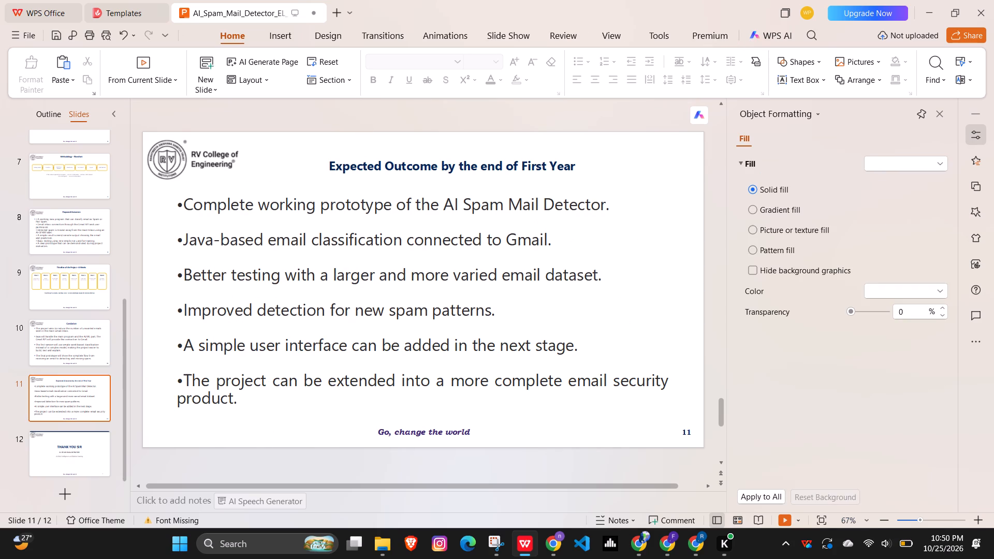
{"action": "scroll", "coordinate": [392, 289], "scroll_direction": "up", "scroll_amount": 1}
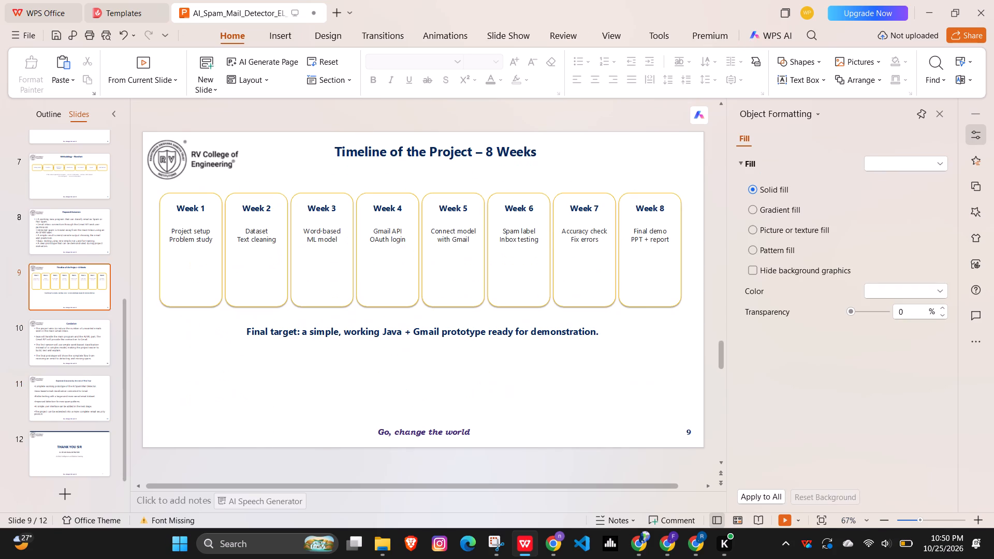
{"action": "left_click", "coordinate": [246, 330]}
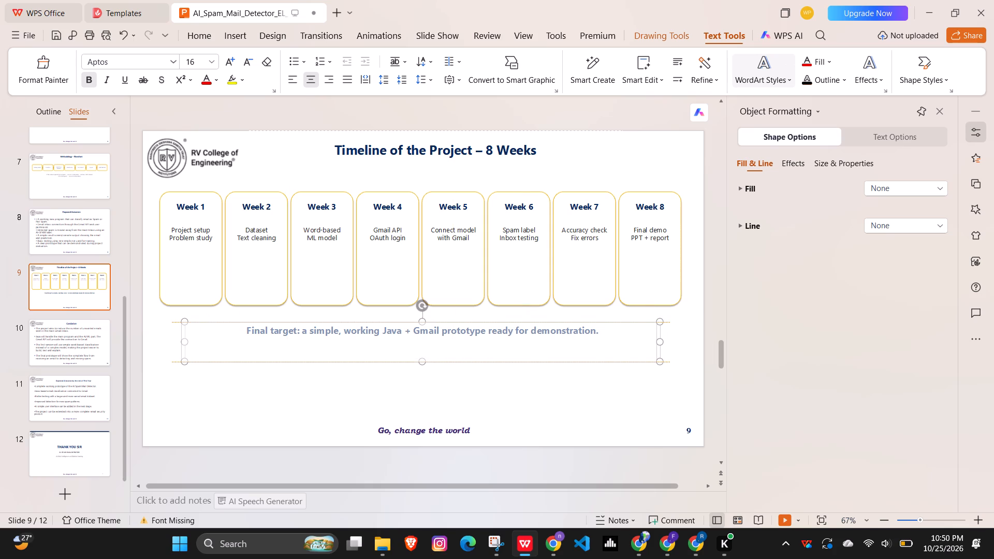
{"action": "left_click", "coordinate": [247, 329]}
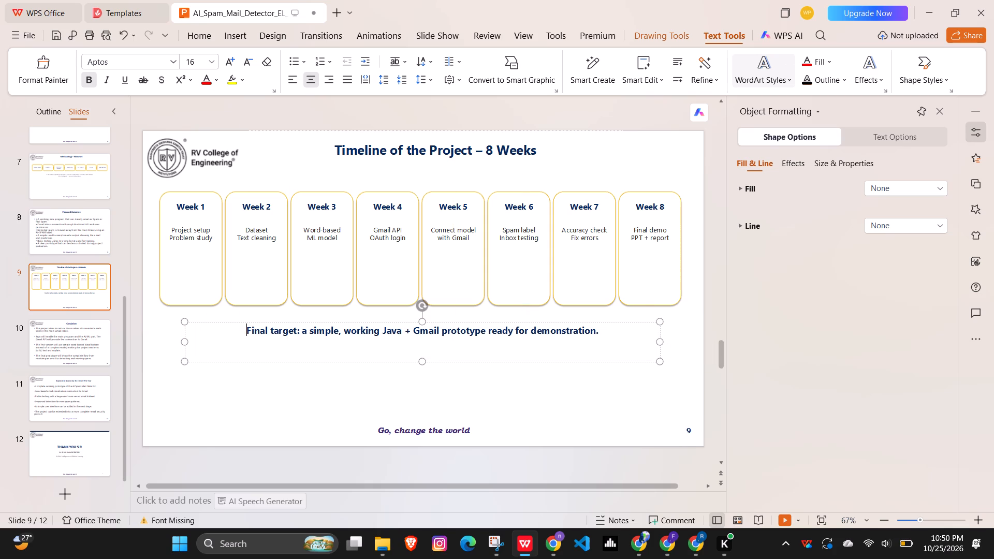
{"action": "left_click_drag", "start_coordinate": [247, 329], "coordinate": [569, 340]}
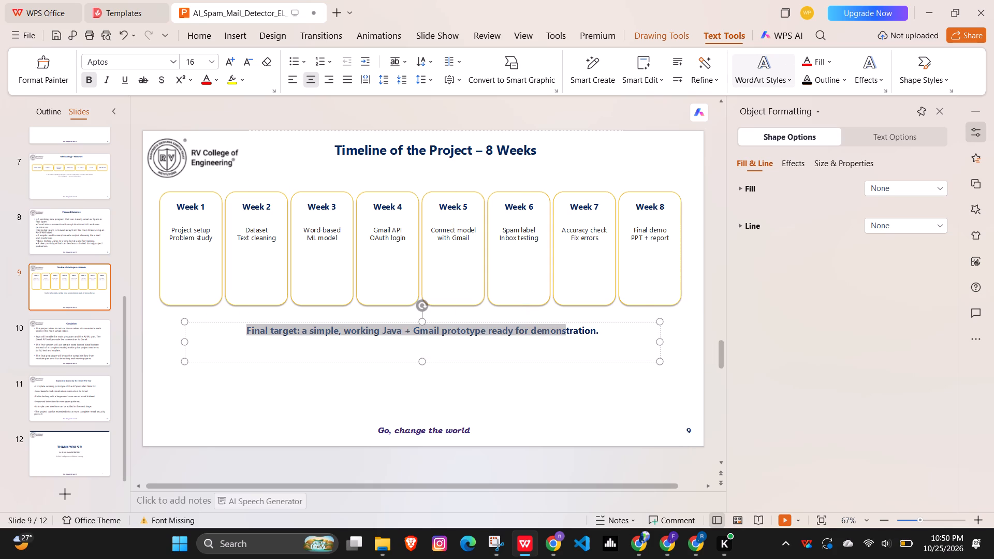
{"action": "left_click_drag", "start_coordinate": [569, 340], "coordinate": [596, 335]}
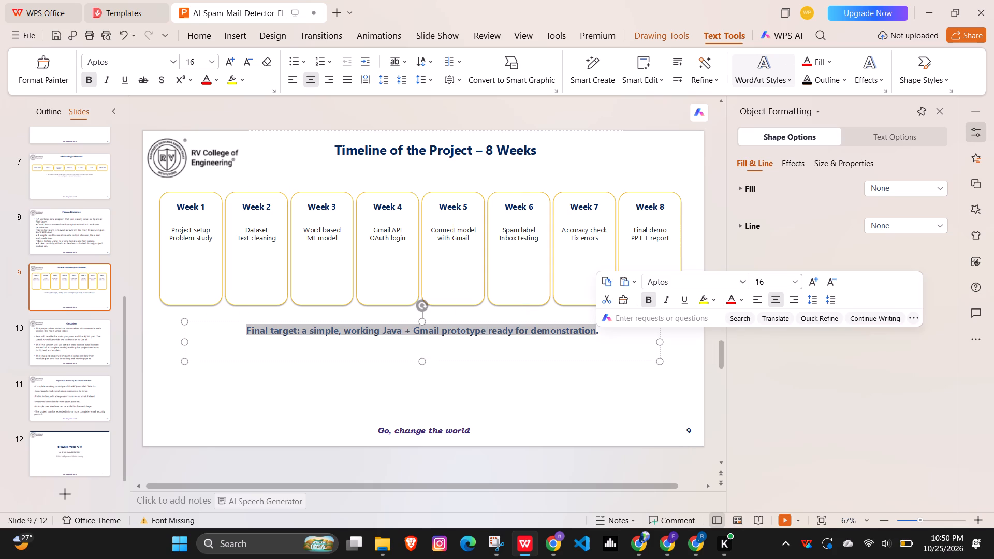
{"action": "left_click", "coordinate": [769, 283]}
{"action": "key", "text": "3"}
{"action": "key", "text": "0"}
{"action": "key", "text": "Return"}
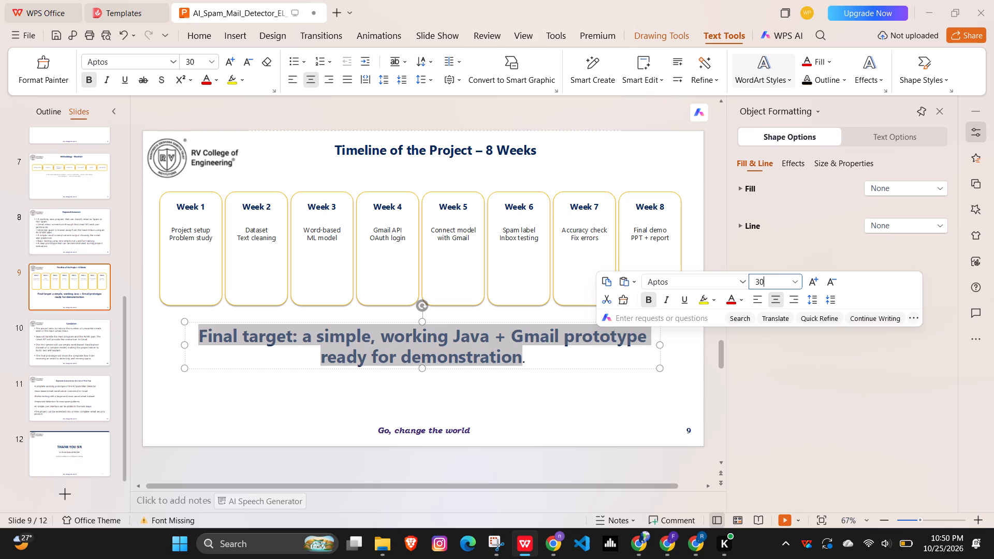
{"action": "key", "text": "BackSpace"}
{"action": "key", "text": "BackSpace"}
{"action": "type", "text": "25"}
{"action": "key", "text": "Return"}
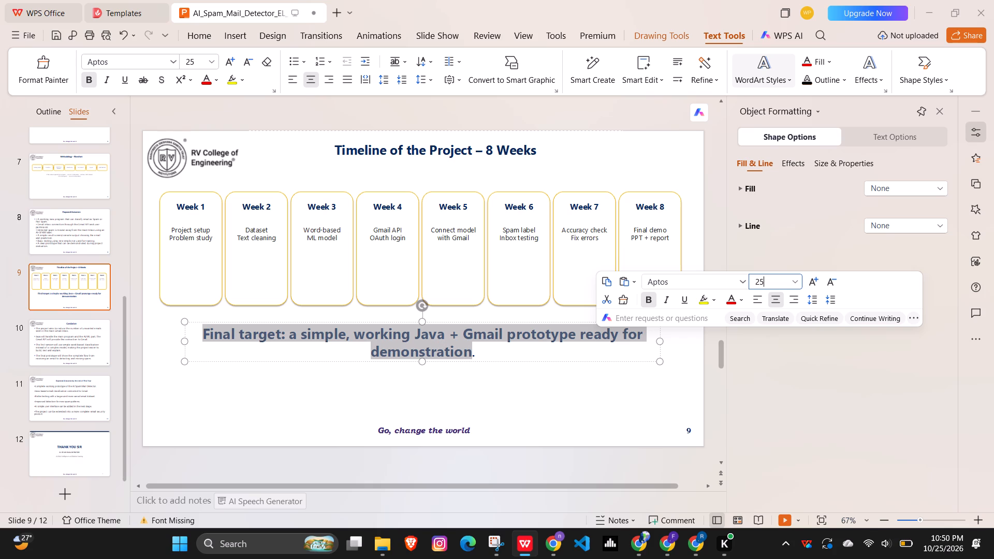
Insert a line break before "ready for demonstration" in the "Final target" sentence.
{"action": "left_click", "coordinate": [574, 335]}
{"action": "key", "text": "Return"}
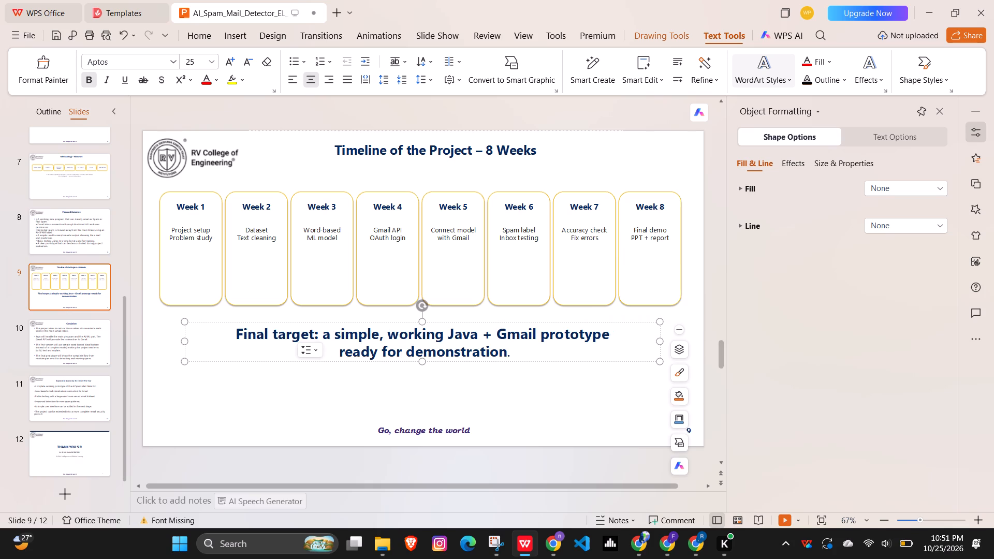
Capitalize "a simple" as "A Simple" in the "Final target" sentence on the Timeline slide.
{"action": "left_click", "coordinate": [320, 334]}
{"action": "left_click", "coordinate": [336, 337]}
{"action": "key", "text": "BackSpace"}
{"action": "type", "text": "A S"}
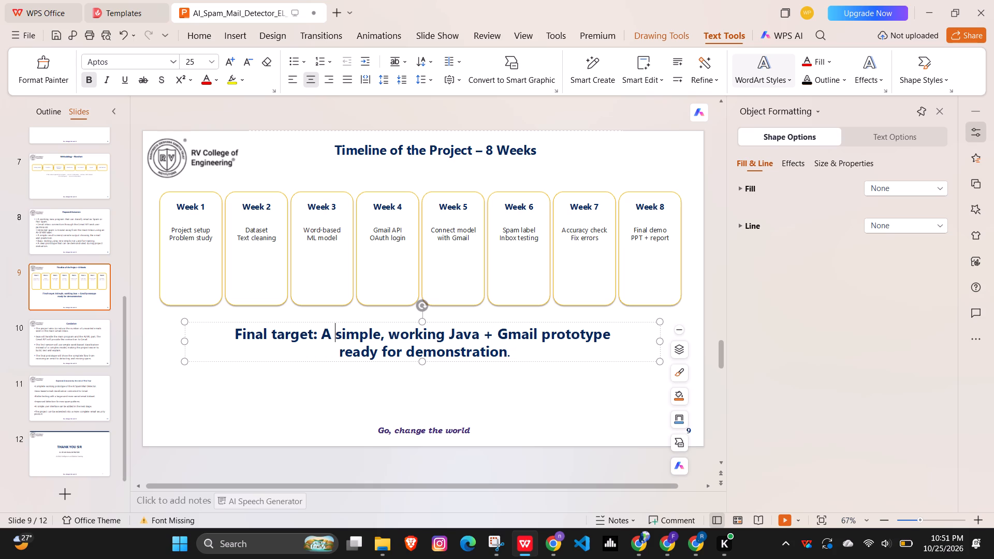
{"action": "left_click", "coordinate": [348, 337]}
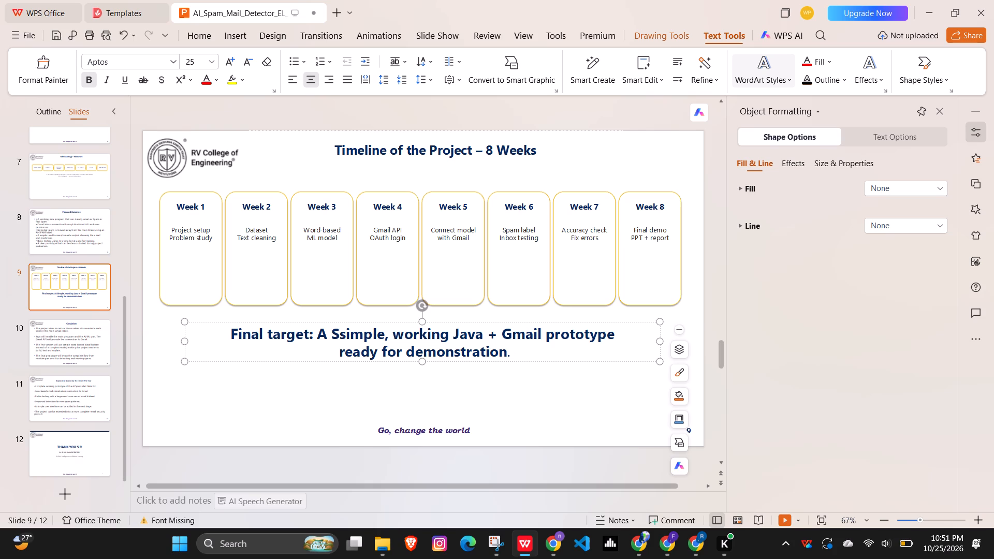
{"action": "left_click", "coordinate": [344, 337]}
{"action": "key", "text": "BackSpace"}
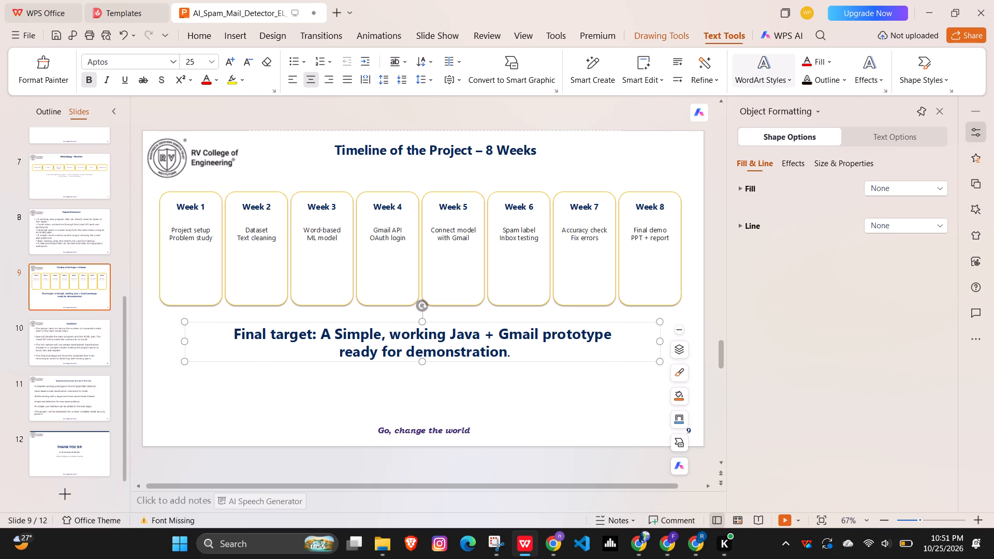
Put "Final target:" on its own line and rejoin "ready for demonstration" with the rest of the sentence below it.
{"action": "left_click", "coordinate": [321, 334]}
{"action": "key", "text": "Return"}
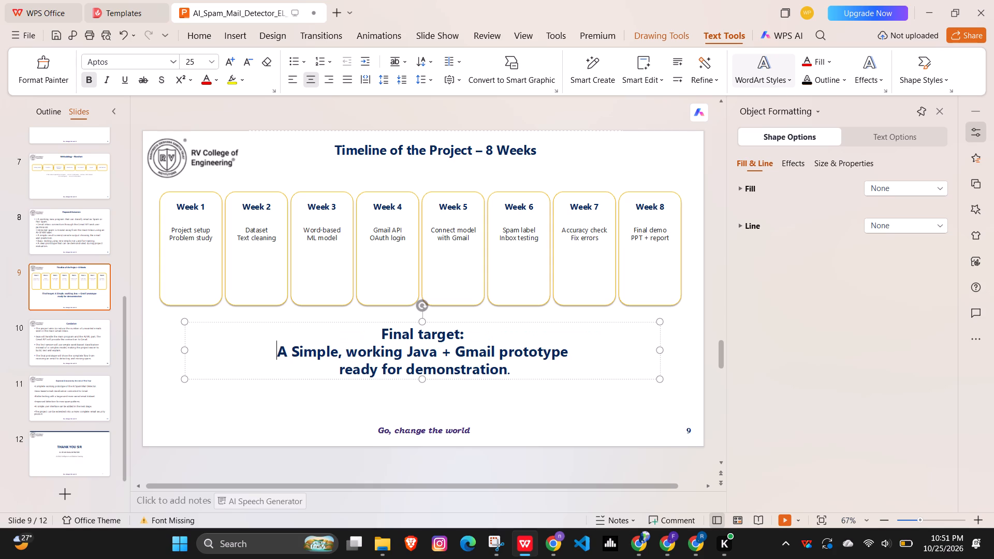
{"action": "left_click", "coordinate": [325, 372]}
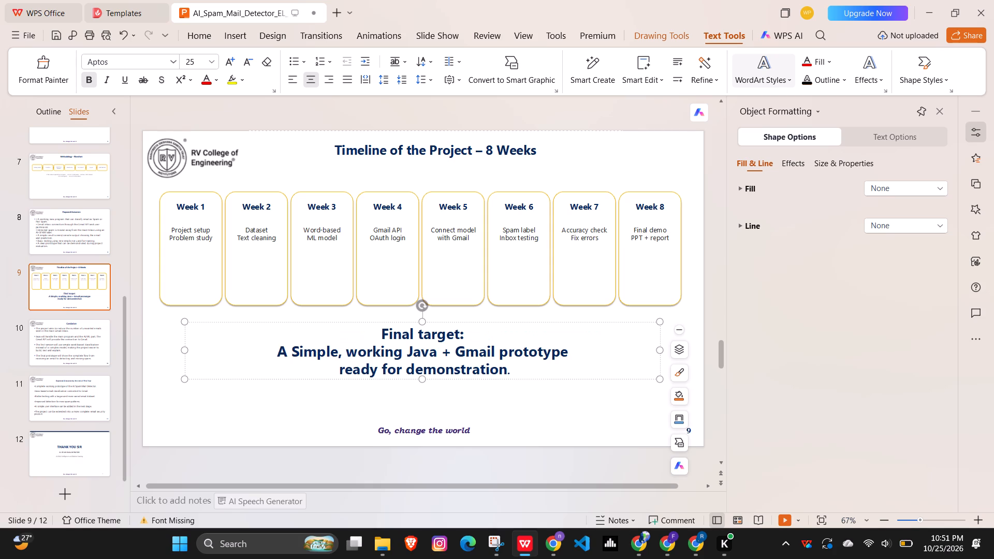
{"action": "key", "text": "BackSpace"}
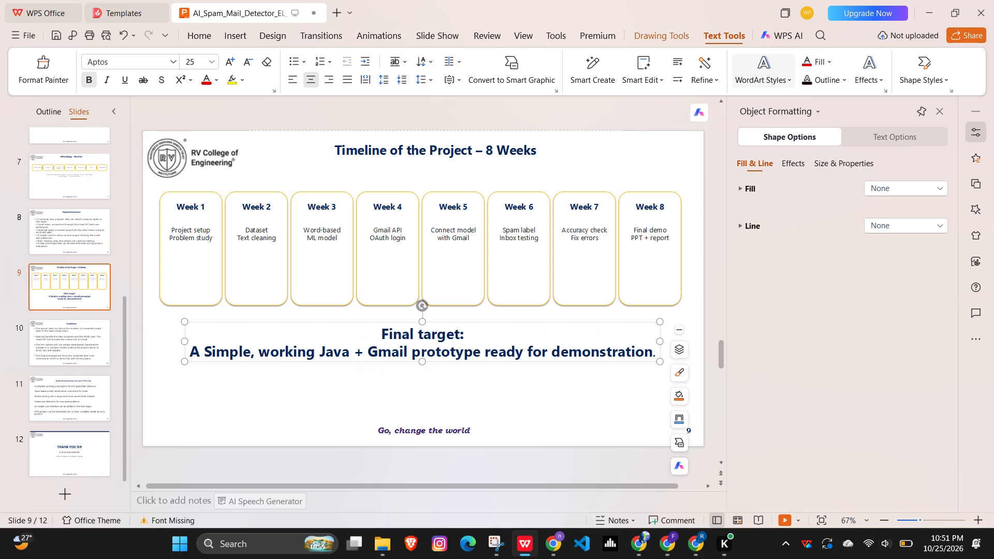
On the Timeline of the Project slide, replace the words "Final target" before the colon with "OUTPUT" and a space.
{"action": "left_click", "coordinate": [374, 260]}
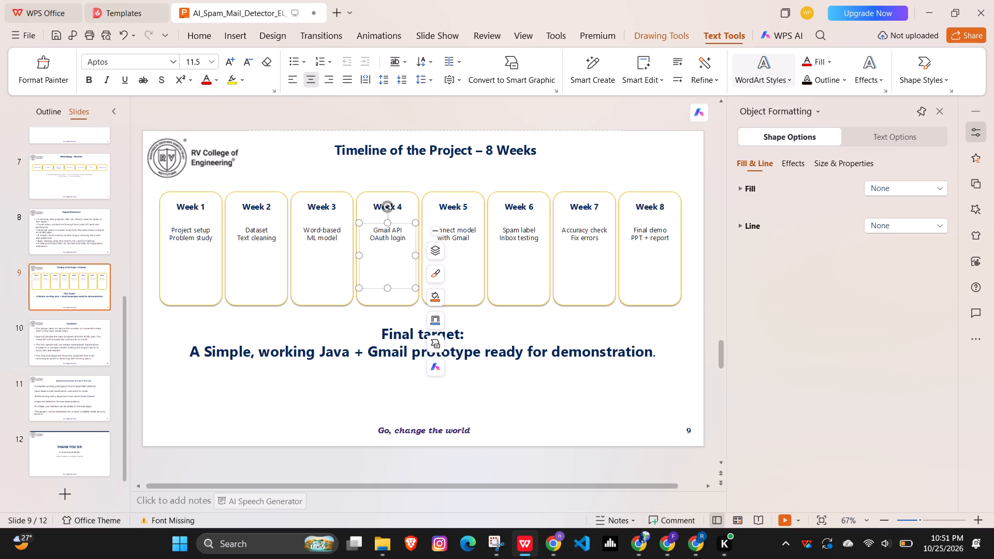
{"action": "left_click", "coordinate": [461, 334]}
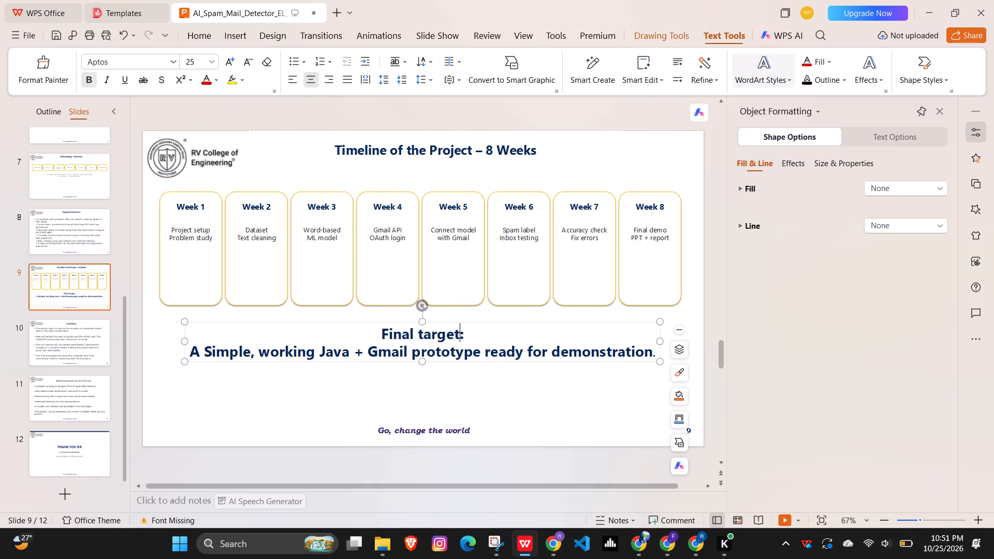
{"action": "key", "text": "BackSpace"}
{"action": "key", "text": "BackSpace"}
{"action": "key", "text": "BackSpace"}
{"action": "key", "text": "BackSpace"}
{"action": "key", "text": "BackSpace"}
{"action": "key", "text": "BackSpace"}
{"action": "key", "text": "BackSpace"}
{"action": "key", "text": "BackSpace"}
{"action": "key", "text": "BackSpace"}
{"action": "key", "text": "BackSpace"}
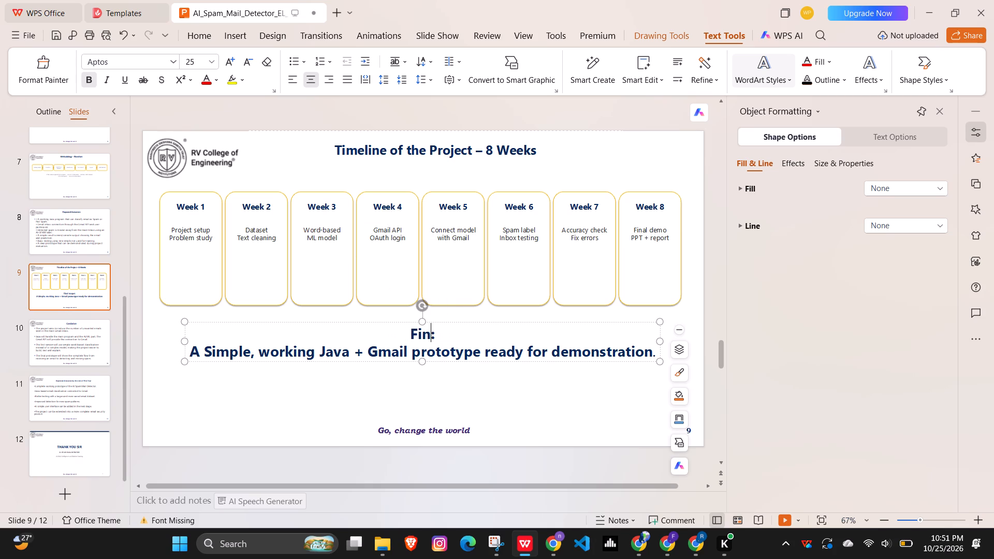
{"action": "key", "text": "BackSpace"}
{"action": "key", "text": "BackSpace"}
{"action": "type", "text": "OUTPUT"}
{"action": "key", "text": "space"}
{"action": "key", "text": "BackSpace"}
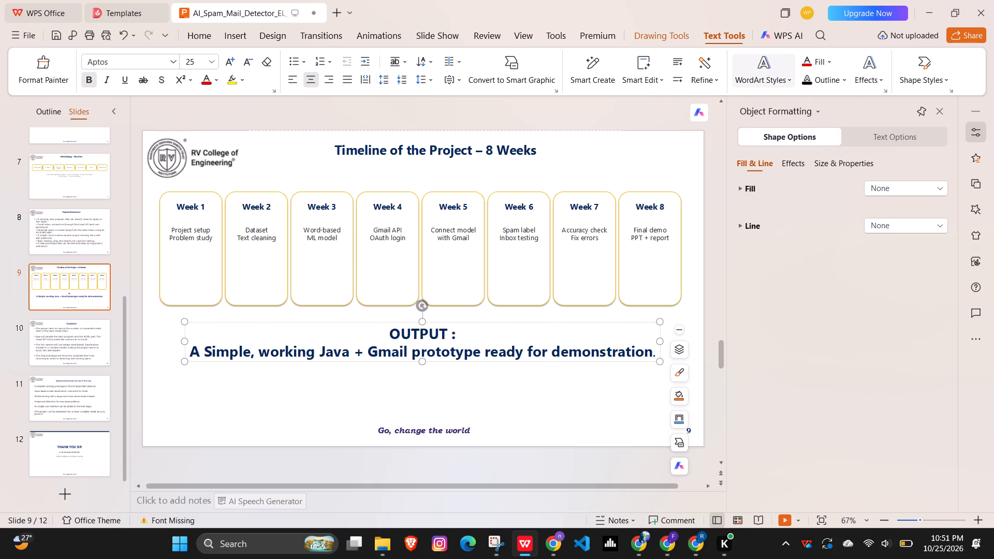
{"action": "key", "text": "space"}
{"action": "left_click", "coordinate": [464, 334]}
Select all seven numbered items on the Methodology slide and open their font size for editing.
{"action": "scroll", "coordinate": [468, 321], "scroll_direction": "up", "scroll_amount": 1}
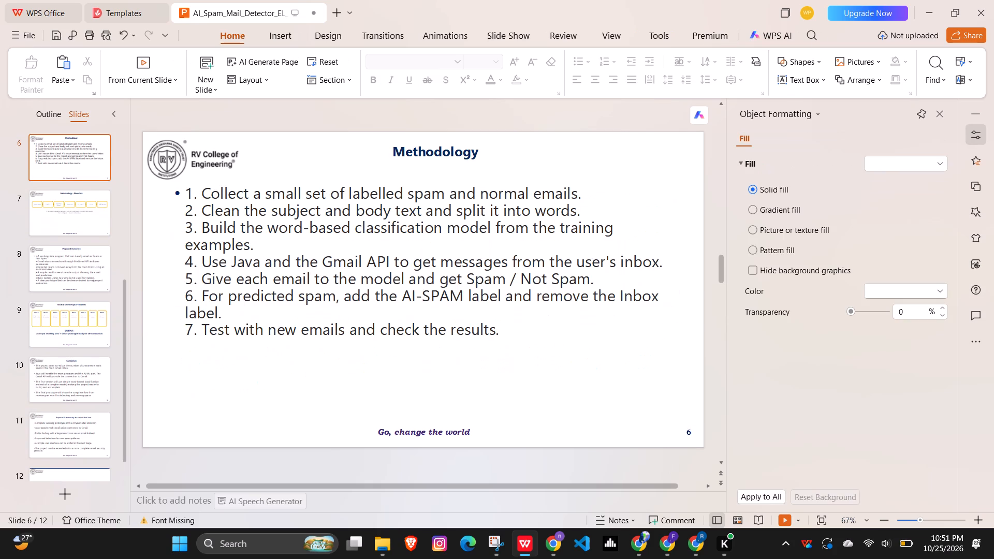
{"action": "left_click_drag", "start_coordinate": [185, 195], "coordinate": [478, 321]}
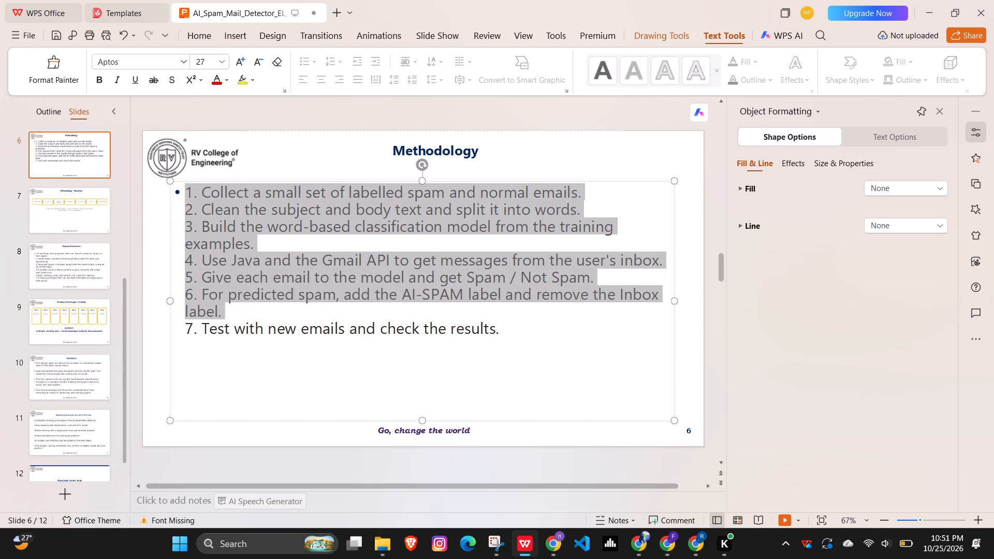
{"action": "left_click_drag", "start_coordinate": [478, 321], "coordinate": [499, 327]}
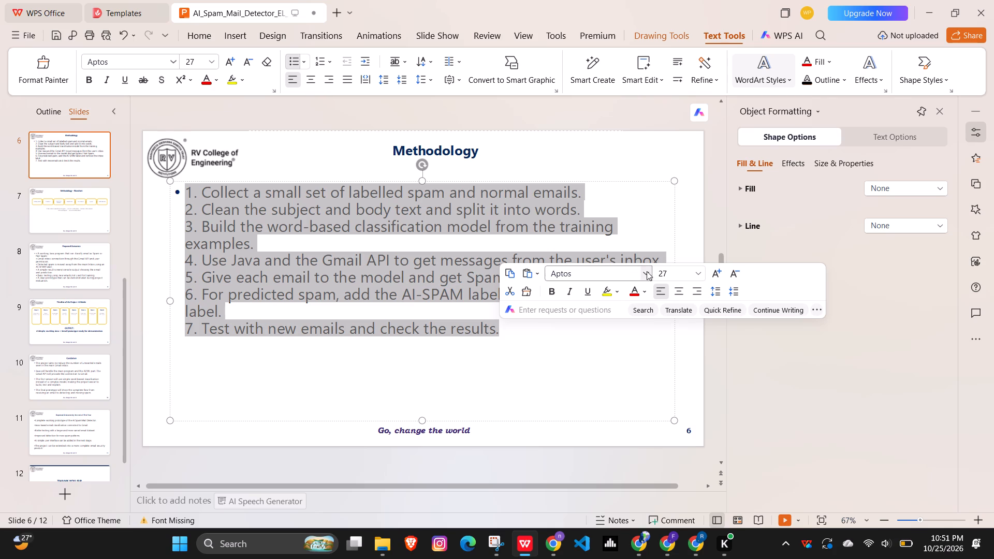
{"action": "left_click", "coordinate": [667, 268]}
Set the font size of the seven numbered items on the Methodology slide to 30.
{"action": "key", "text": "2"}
{"action": "key", "text": "BackSpace"}
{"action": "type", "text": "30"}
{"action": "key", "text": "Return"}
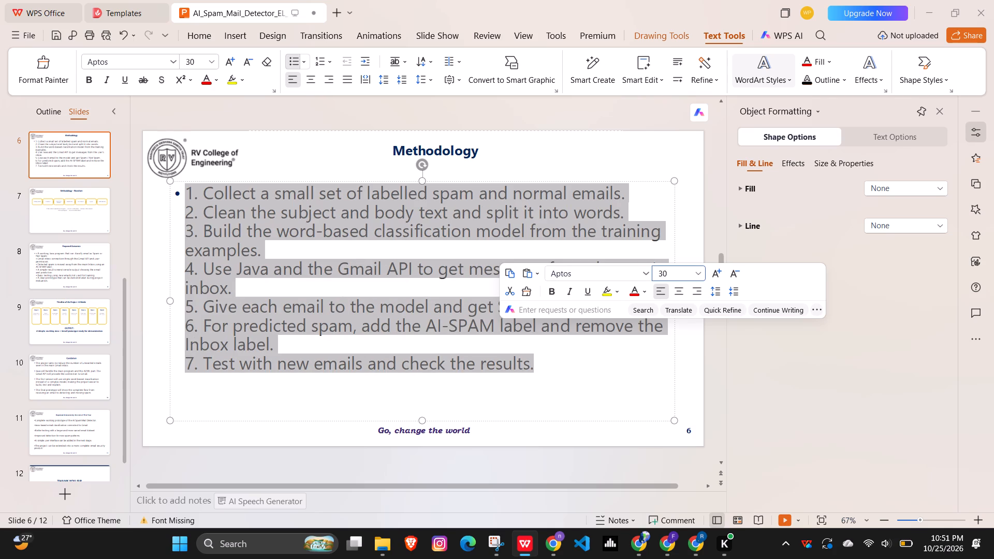
{"action": "left_click", "coordinate": [586, 360]}
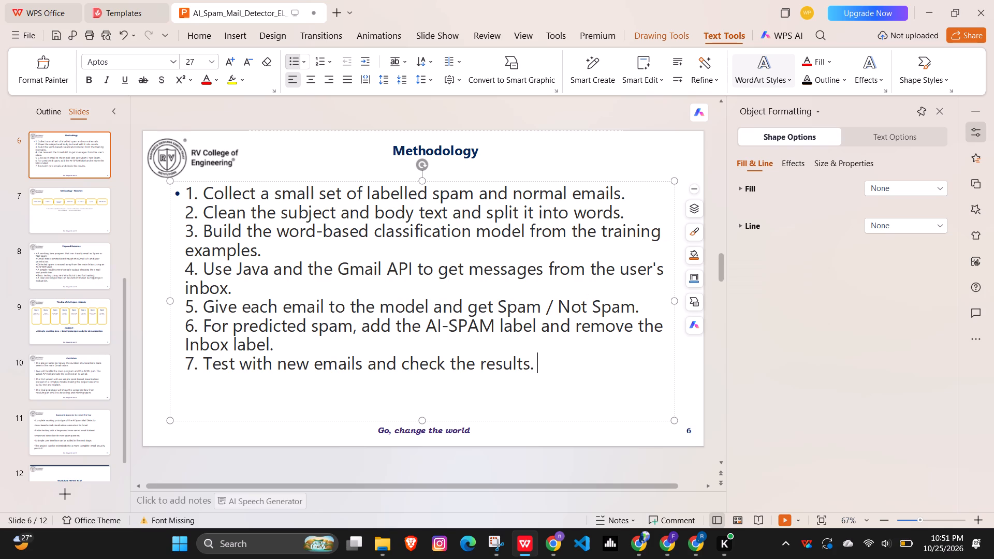
On the Problem Definition slide, set the font size of all four body paragraphs to 30.
{"action": "scroll", "coordinate": [560, 332], "scroll_direction": "up", "scroll_amount": 1}
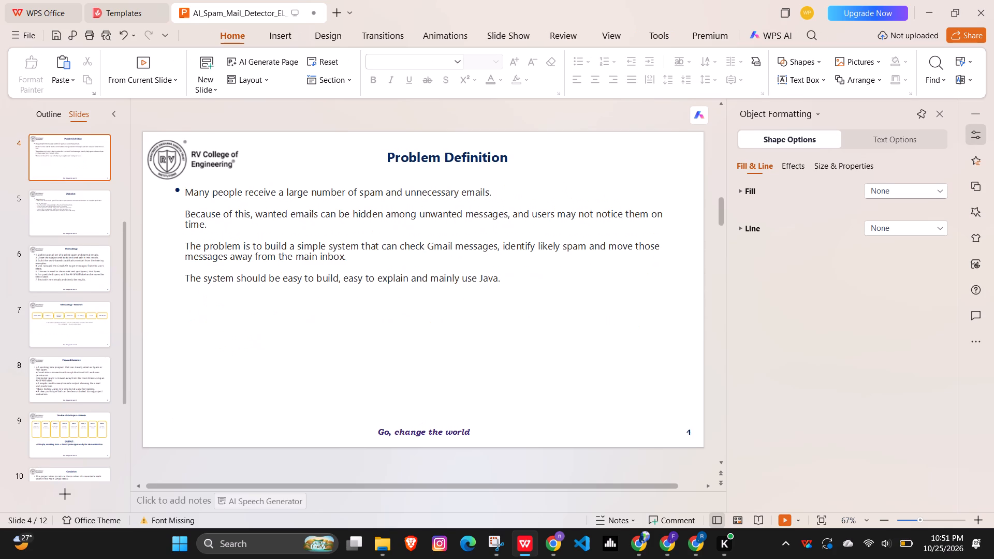
{"action": "left_click_drag", "start_coordinate": [182, 192], "coordinate": [463, 259]}
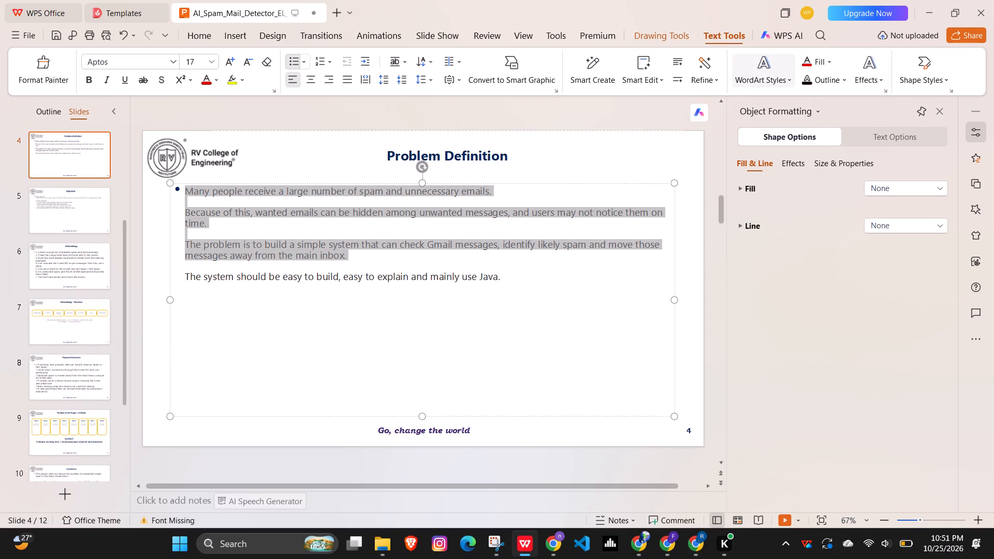
{"action": "left_click_drag", "start_coordinate": [463, 259], "coordinate": [507, 282]}
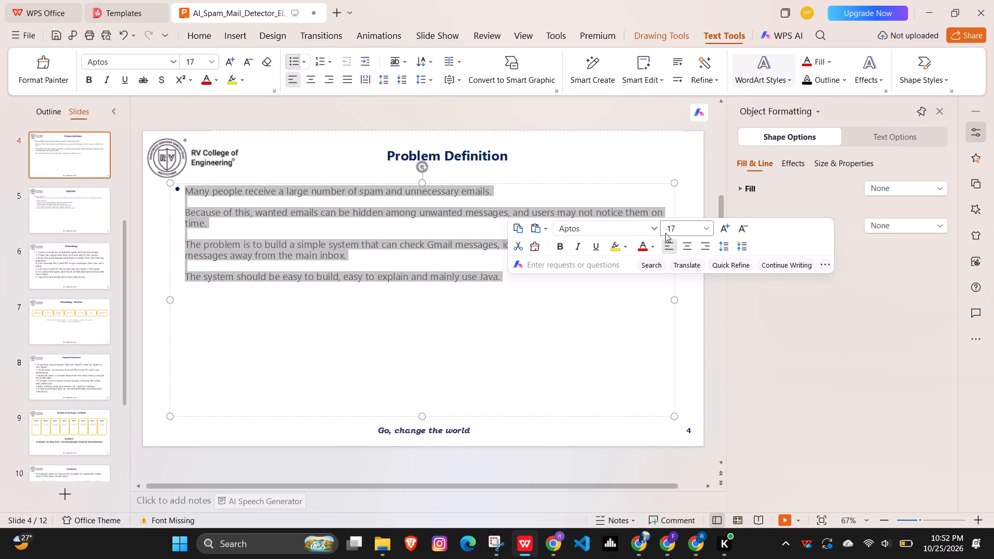
{"action": "left_click", "coordinate": [671, 230]}
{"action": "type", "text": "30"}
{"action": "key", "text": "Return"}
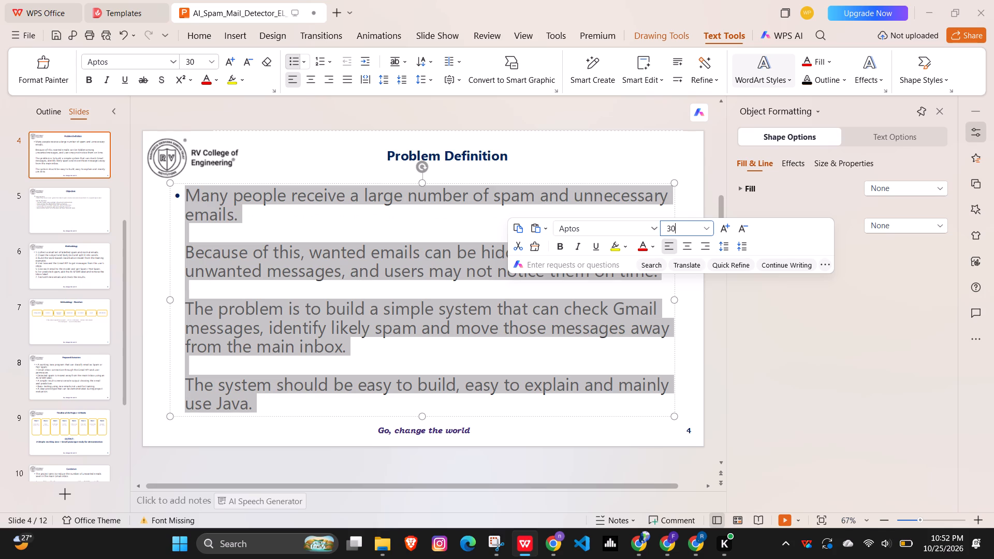
{"action": "left_click", "coordinate": [183, 199]}
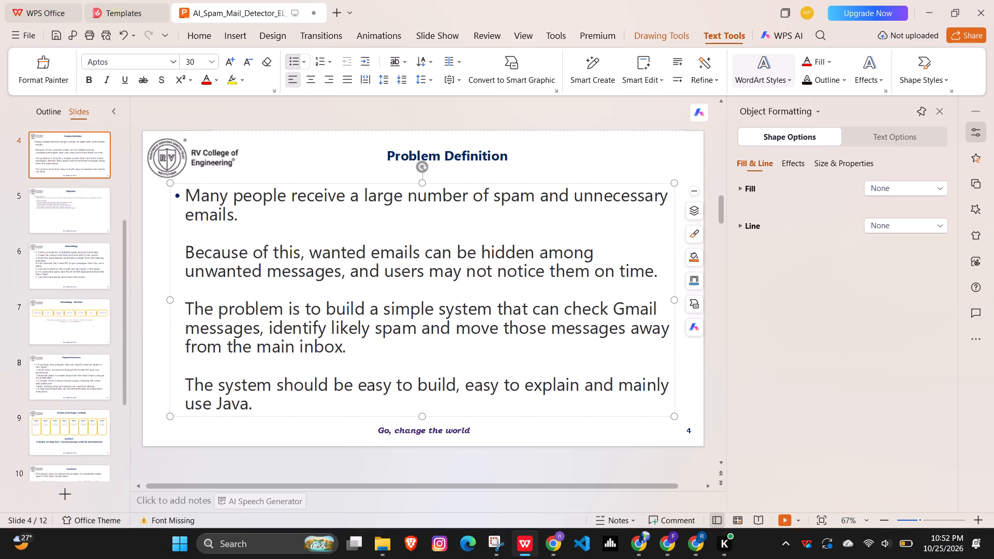
Remove the bullet on the Problem Definition slide and put an asterisk and a space before each of the four paragraphs.
{"action": "key", "text": "BackSpace"}
{"action": "key", "text": "1"}
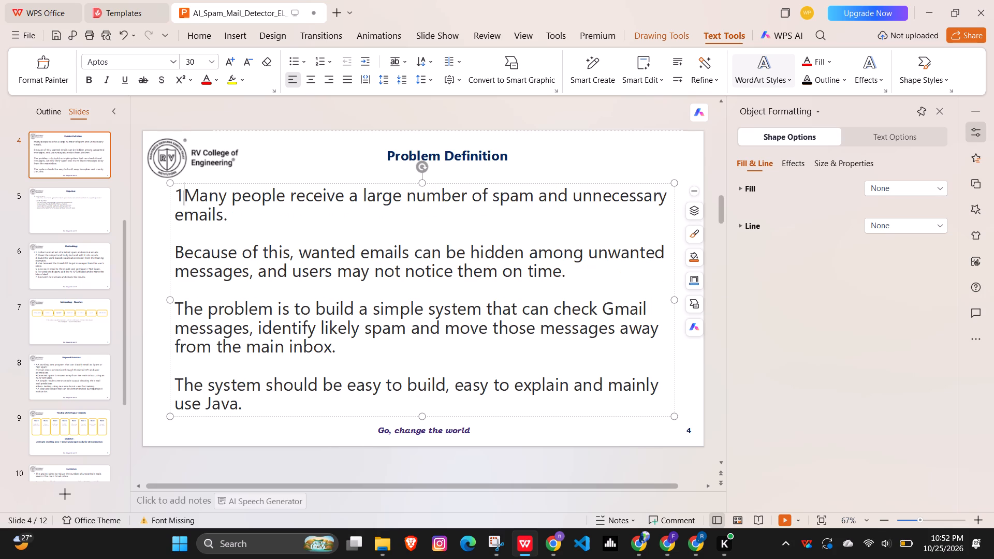
{"action": "key", "text": "BackSpace"}
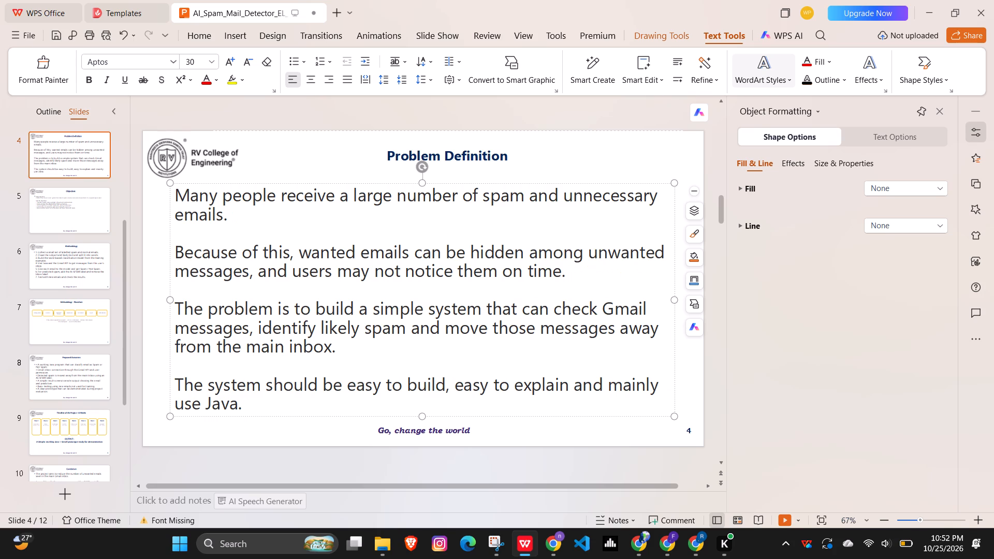
{"action": "key", "text": "shift+asterisk"}
{"action": "key", "text": "space"}
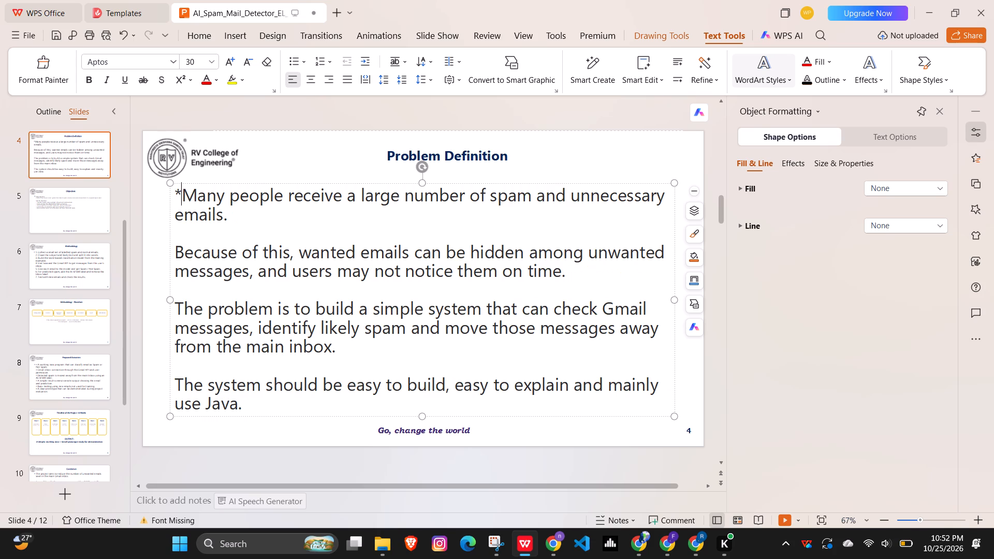
{"action": "left_click", "coordinate": [173, 257]}
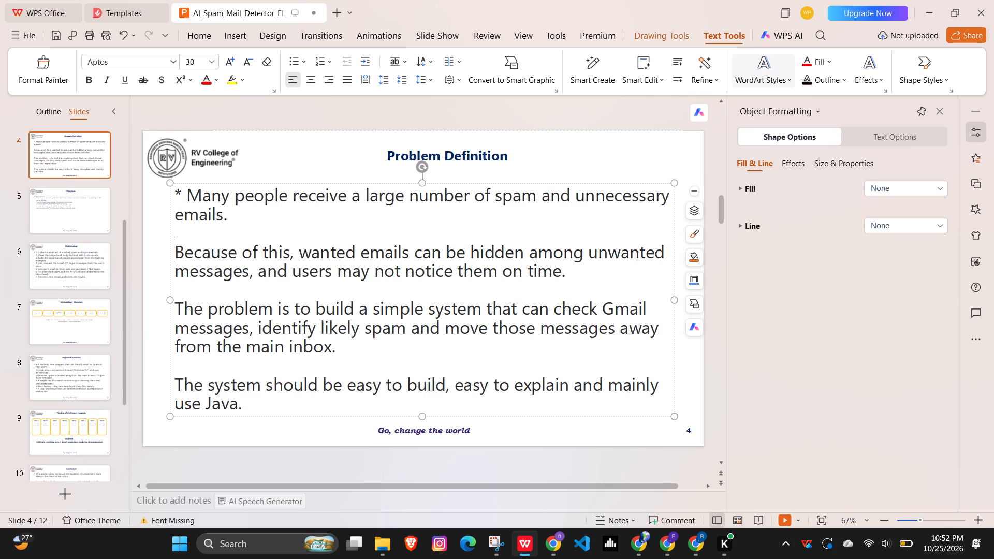
{"action": "type", "text": "*"}
{"action": "key", "text": "space"}
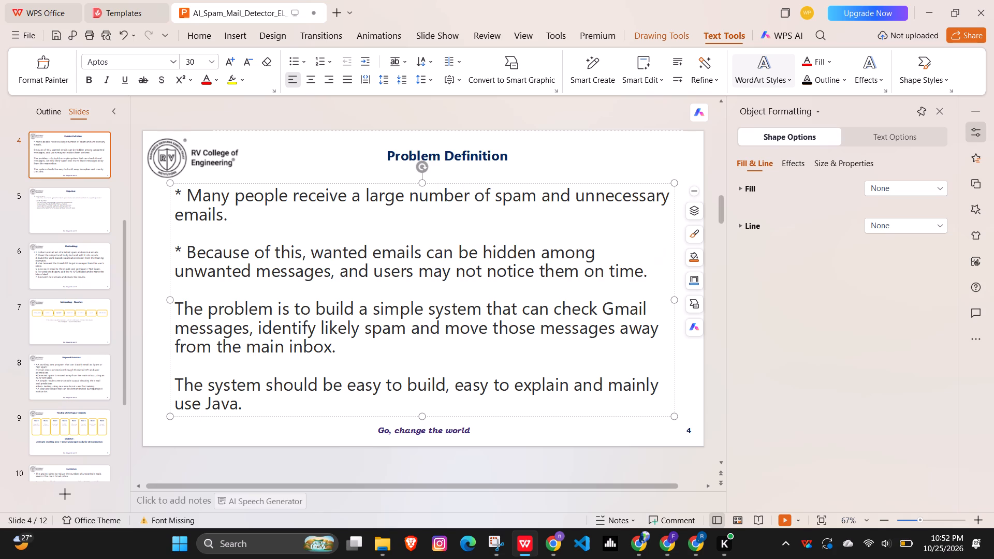
{"action": "left_click", "coordinate": [174, 310]}
{"action": "type", "text": "*"}
{"action": "key", "text": "space"}
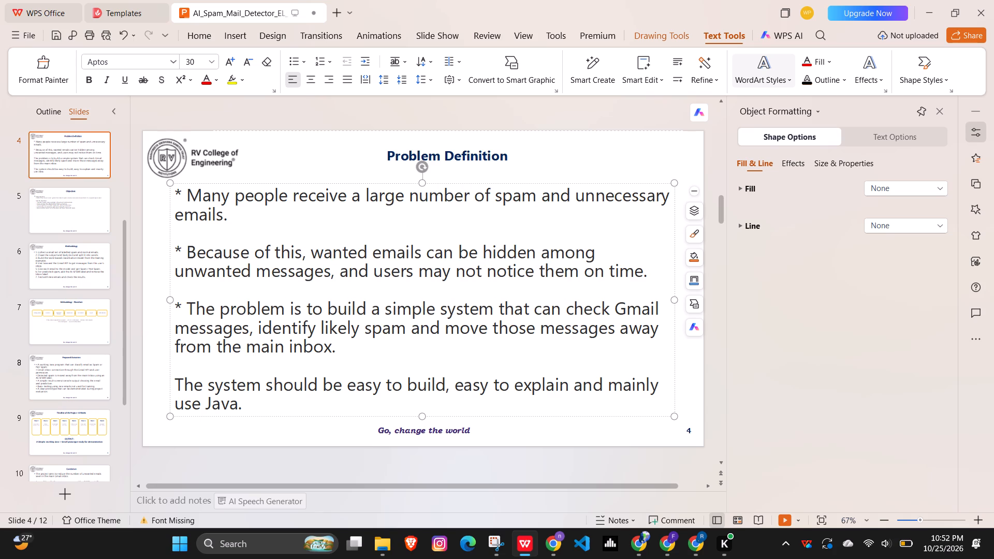
{"action": "left_click", "coordinate": [172, 375]}
{"action": "type", "text": "*"}
{"action": "key", "text": "space"}
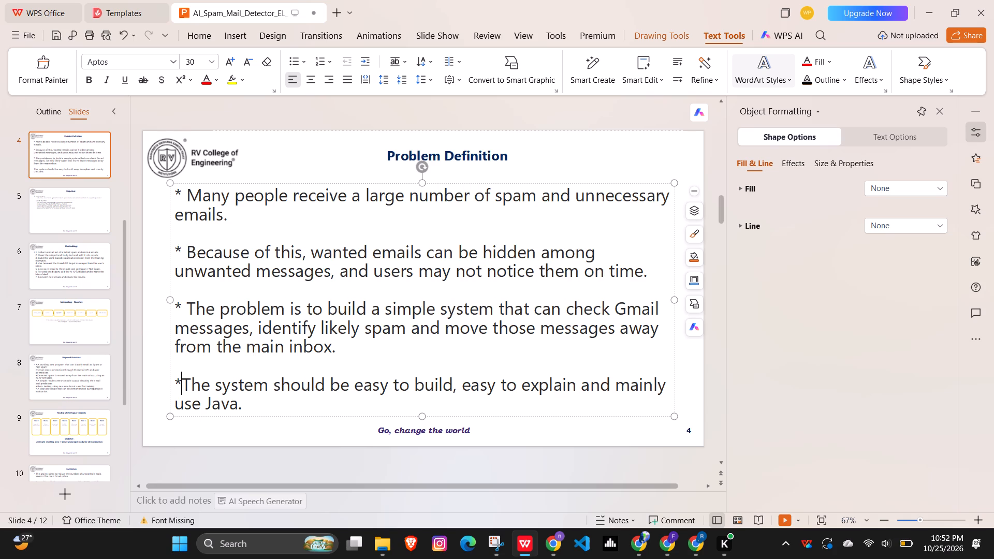
Try to indent the line starting with "messages" in the third Problem Definition paragraph by adding four spaces.
{"action": "left_click", "coordinate": [176, 331]}
{"action": "key", "text": "space"}
{"action": "key", "text": "space"}
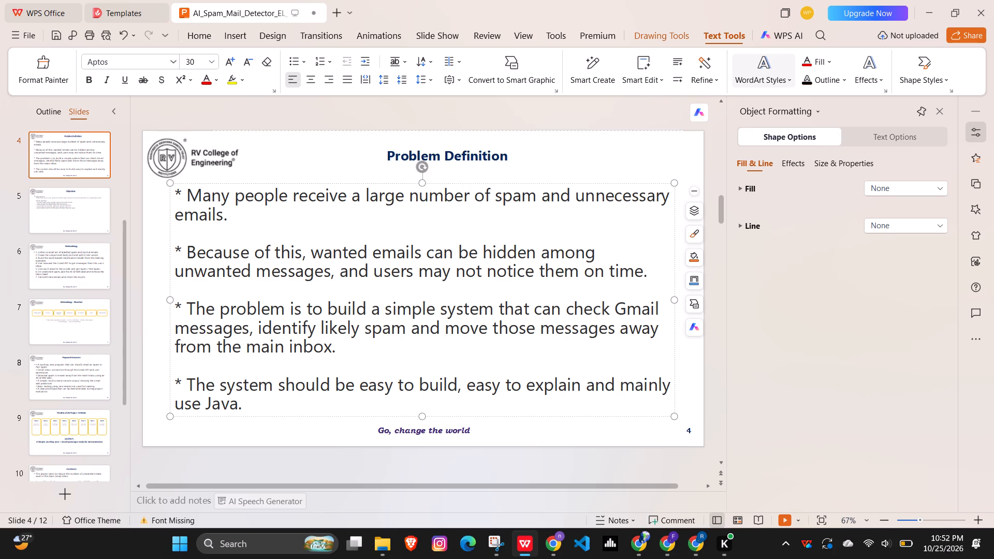
{"action": "key", "text": "space"}
{"action": "key", "text": "space"}
Set the font size of all the body text on the Introduction slide to 30.
{"action": "scroll", "coordinate": [343, 196], "scroll_direction": "up", "scroll_amount": 1}
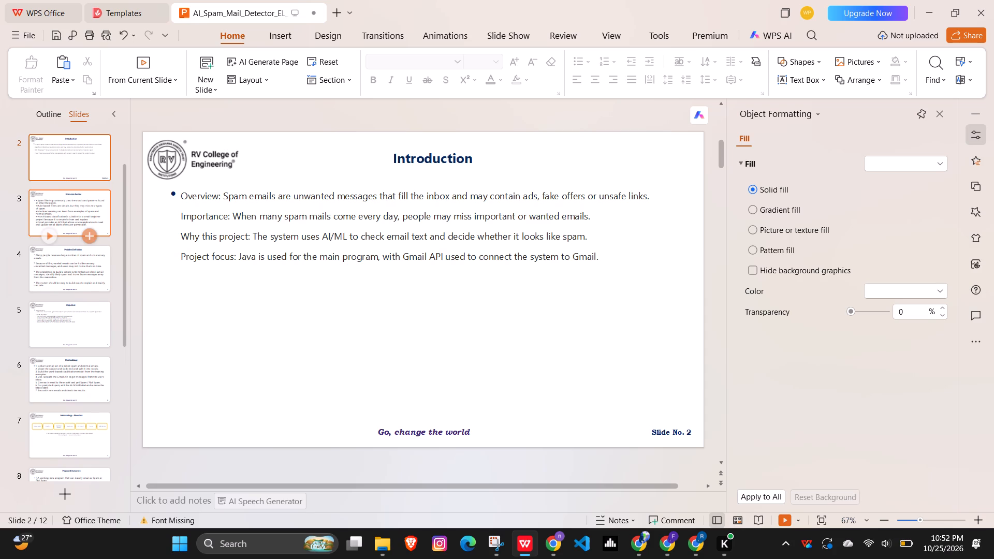
{"action": "left_click_drag", "start_coordinate": [178, 195], "coordinate": [642, 268]}
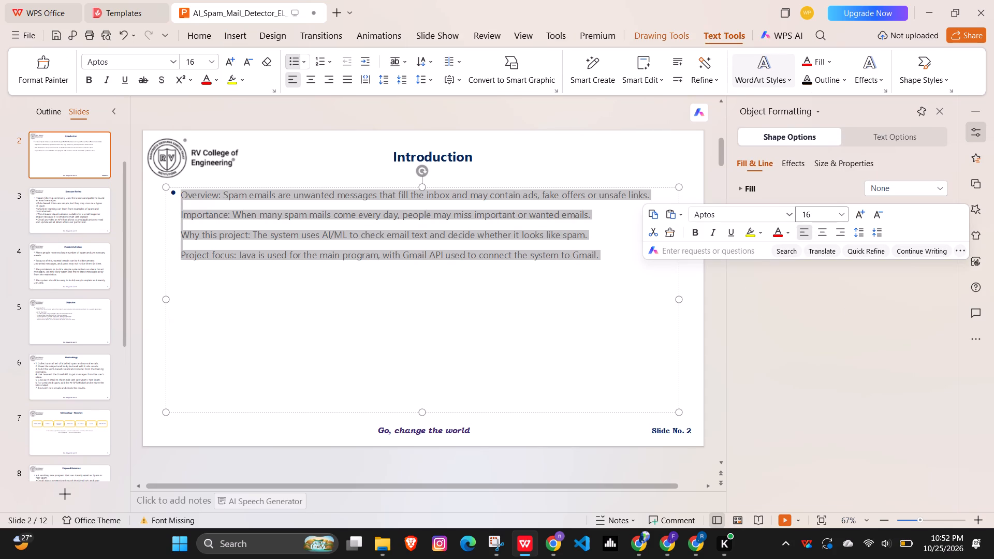
{"action": "left_click", "coordinate": [820, 218]}
{"action": "type", "text": "30"}
{"action": "key", "text": "Return"}
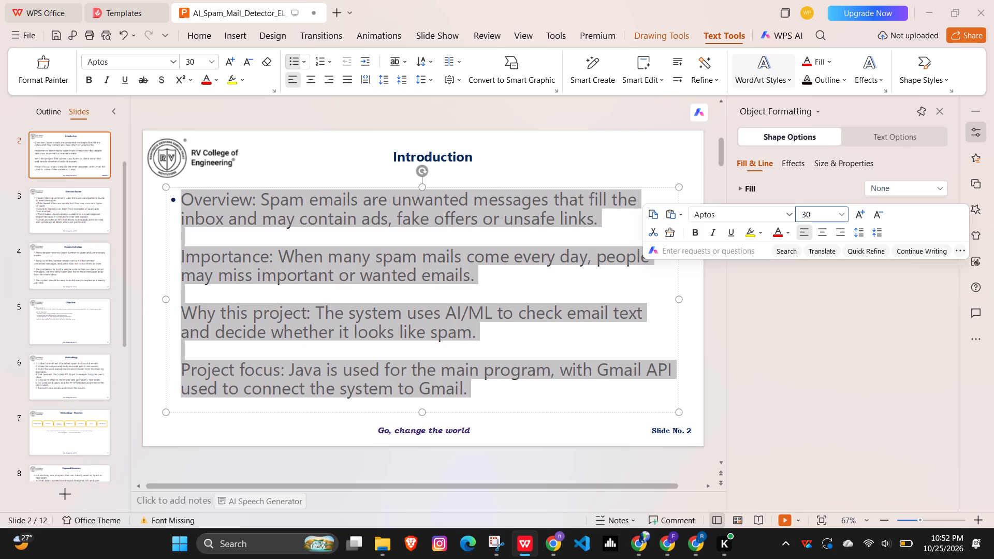
{"action": "left_click", "coordinate": [485, 379]}
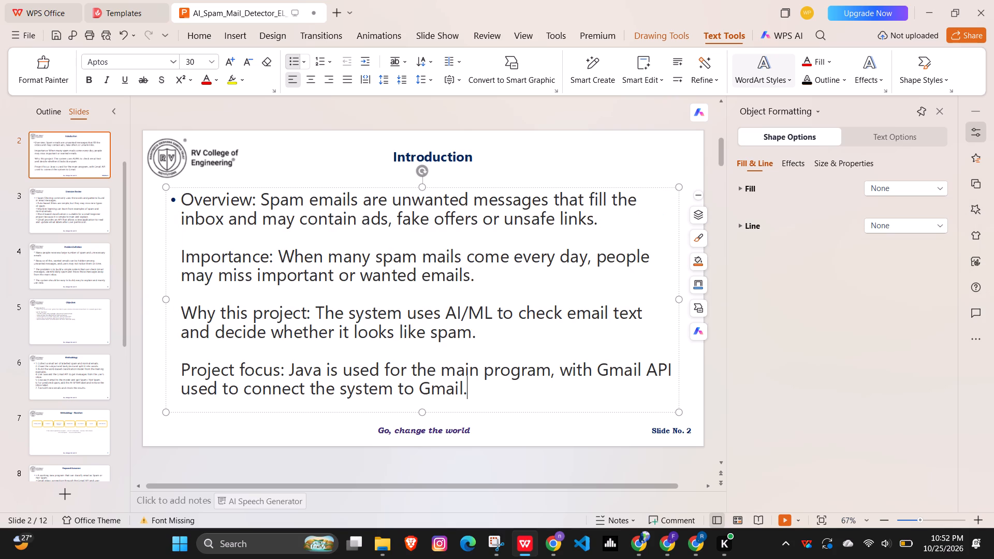
Remove the bullet on the Introduction slide and put an asterisk and a space before each of the four paragraphs.
{"action": "left_click", "coordinate": [182, 201]}
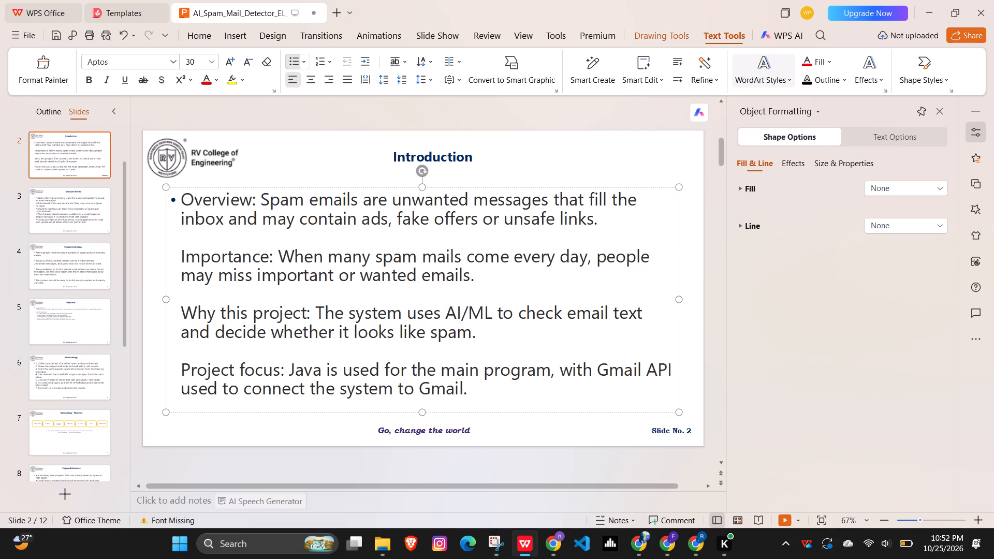
{"action": "key", "text": "BackSpace"}
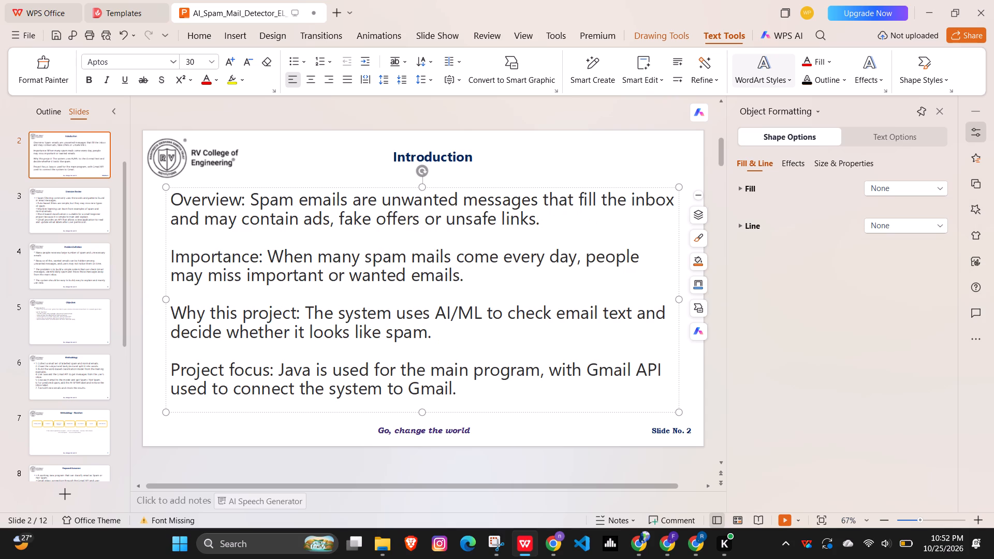
{"action": "key", "text": "shift+asterisk"}
{"action": "key", "text": "space"}
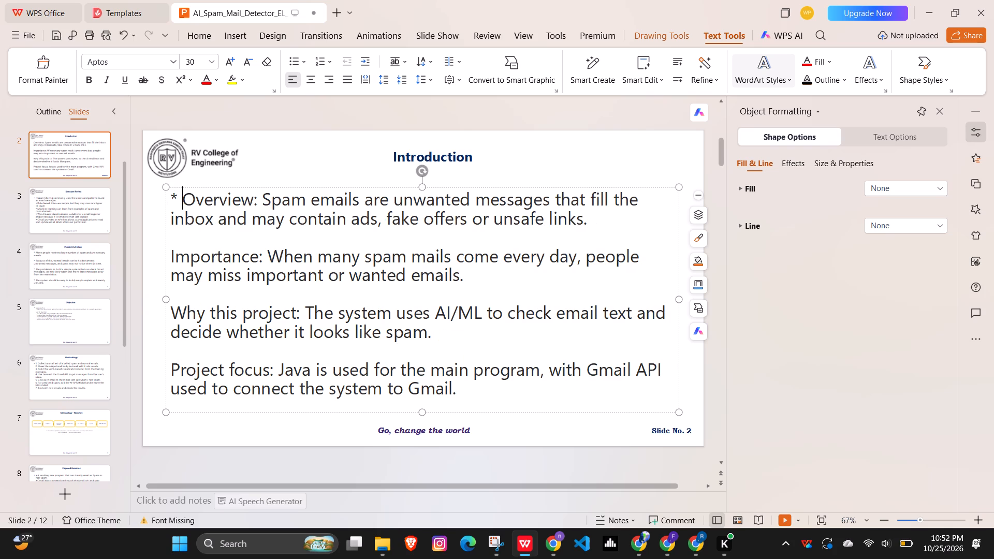
{"action": "left_click", "coordinate": [169, 260]}
{"action": "type", "text": "*"}
{"action": "key", "text": "space"}
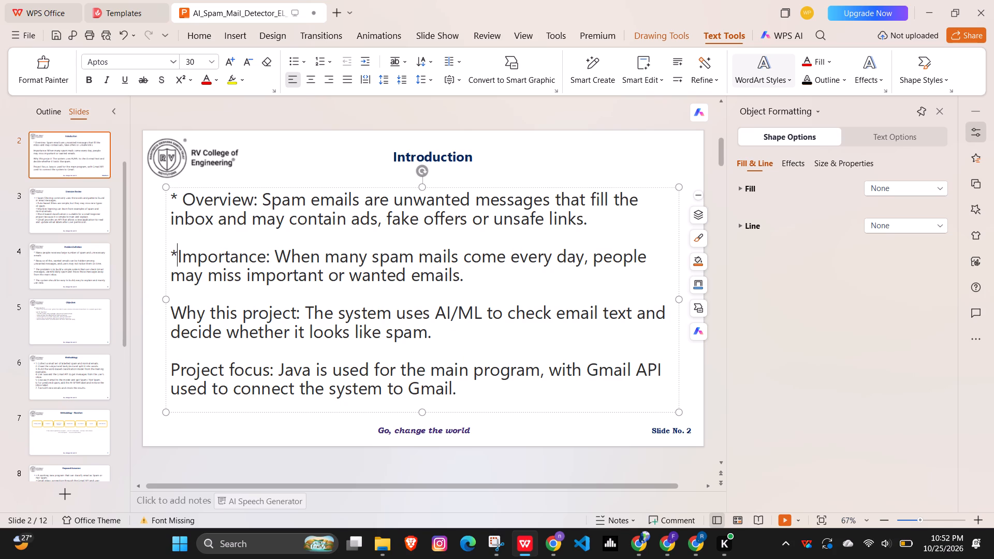
{"action": "left_click", "coordinate": [170, 310]}
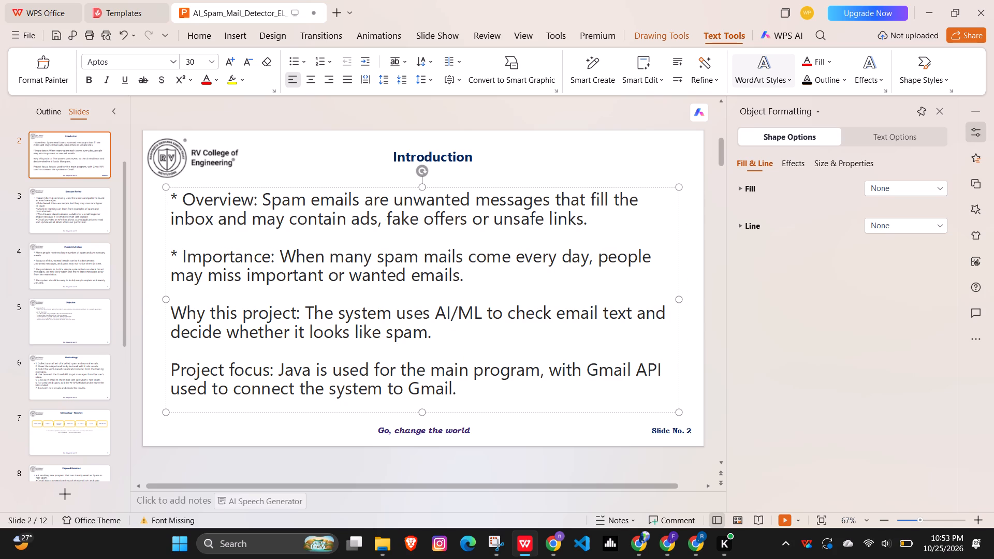
{"action": "type", "text": "*"}
{"action": "key", "text": "space"}
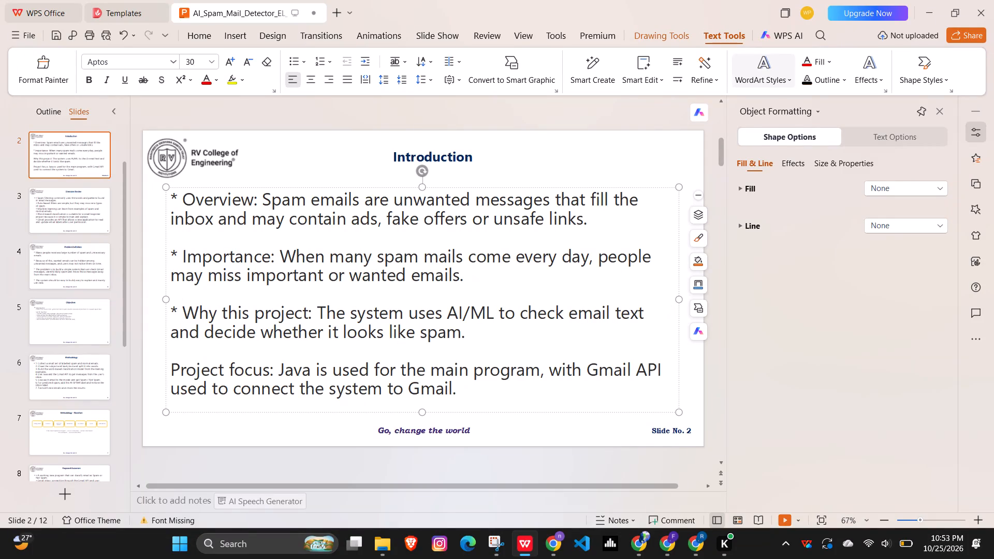
{"action": "left_click", "coordinate": [169, 373]}
{"action": "key", "text": "shift+asterisk"}
{"action": "key", "text": "space"}
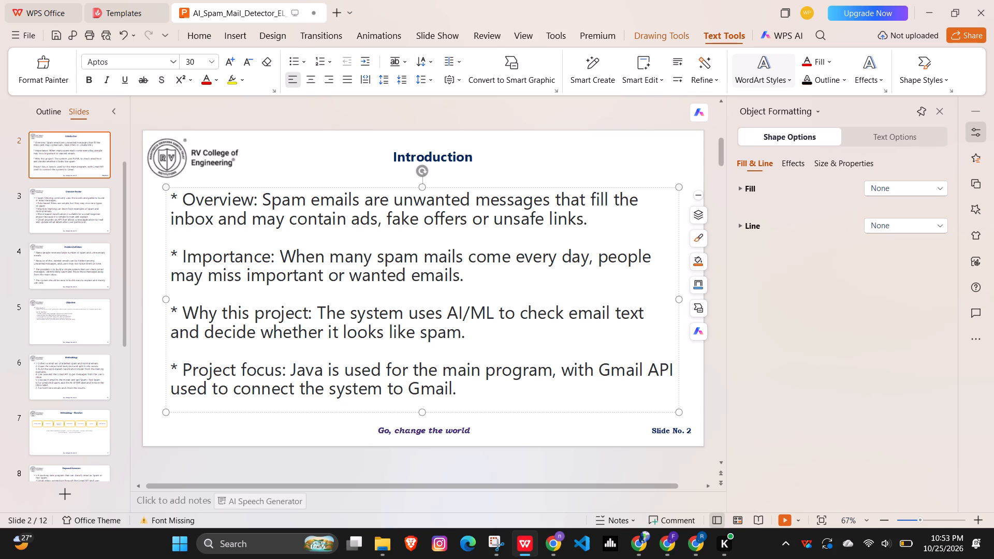
Delete the word "focus" from the "Project focus" label in the last Introduction paragraph.
{"action": "left_click", "coordinate": [282, 378]}
{"action": "key", "text": "BackSpace"}
{"action": "key", "text": "BackSpace"}
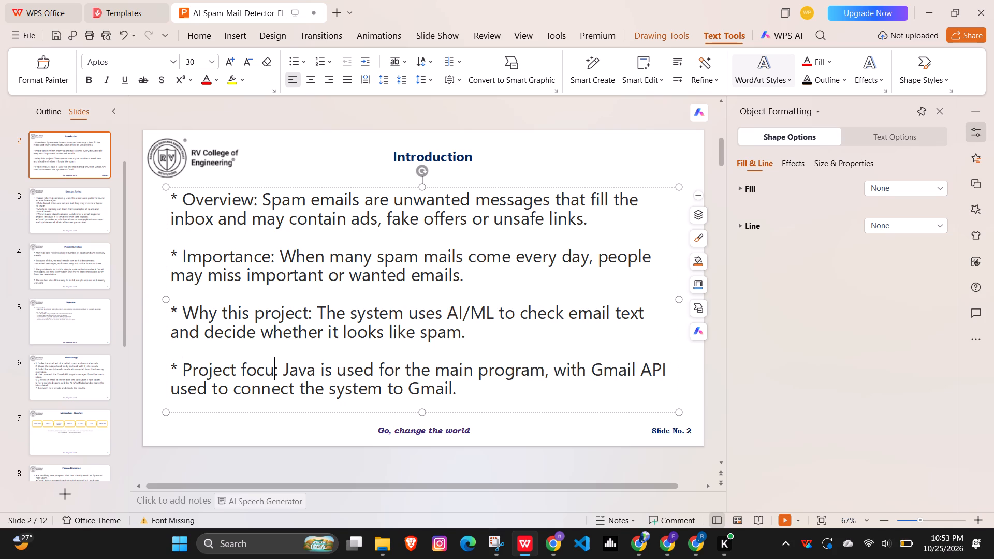
{"action": "key", "text": "BackSpace"}
{"action": "key", "text": "BackSpace"}
{"action": "key", "text": "BackSpace"}
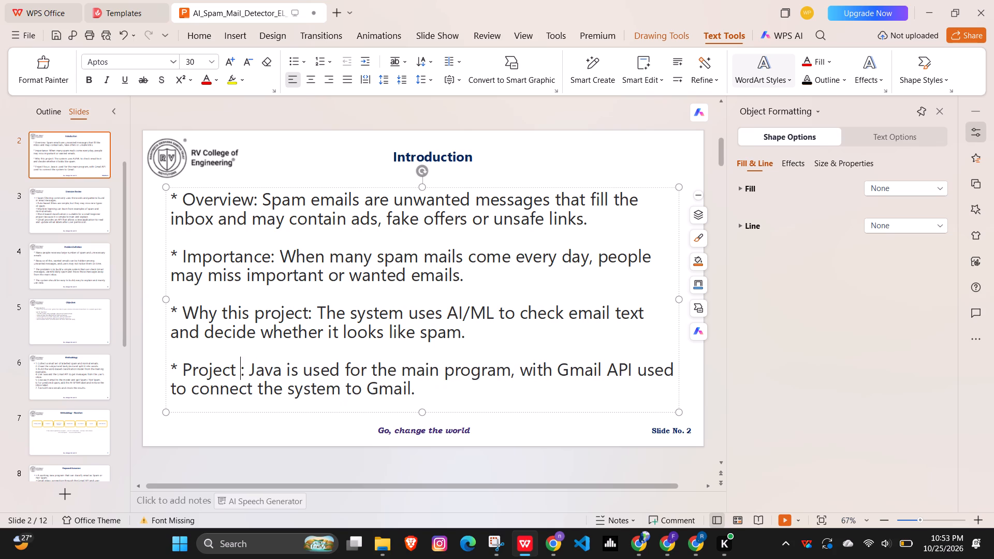
Complete the label of the last Introduction paragraph so that it reads "Project Requirements:".
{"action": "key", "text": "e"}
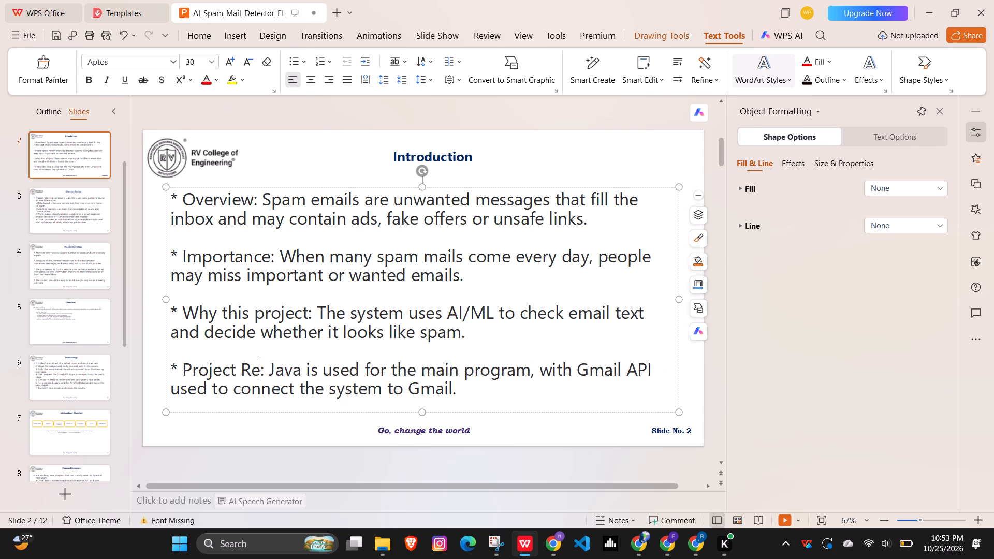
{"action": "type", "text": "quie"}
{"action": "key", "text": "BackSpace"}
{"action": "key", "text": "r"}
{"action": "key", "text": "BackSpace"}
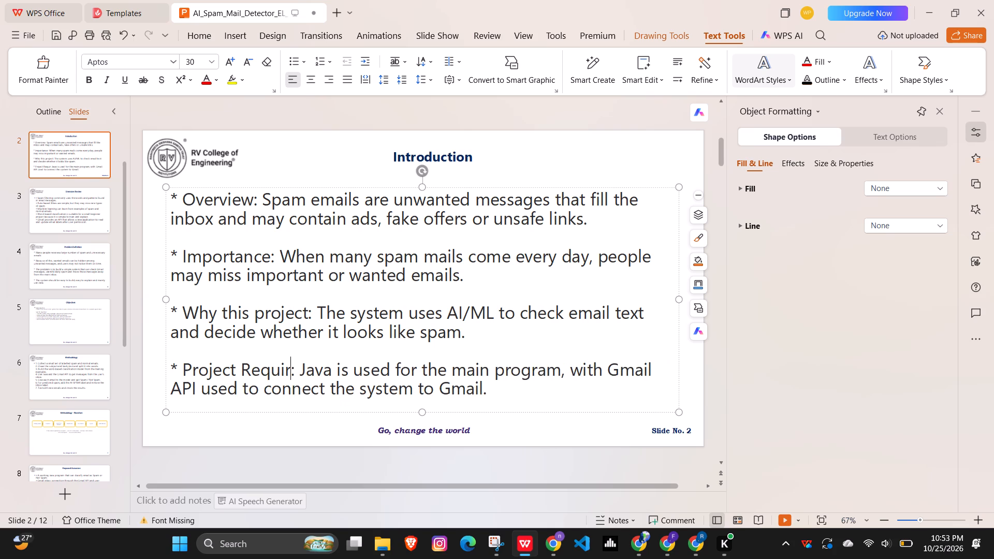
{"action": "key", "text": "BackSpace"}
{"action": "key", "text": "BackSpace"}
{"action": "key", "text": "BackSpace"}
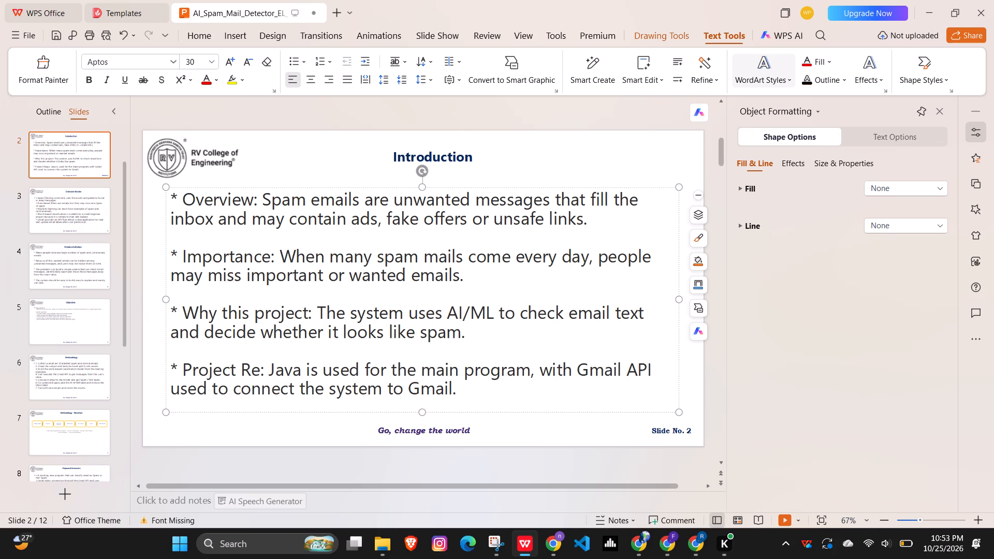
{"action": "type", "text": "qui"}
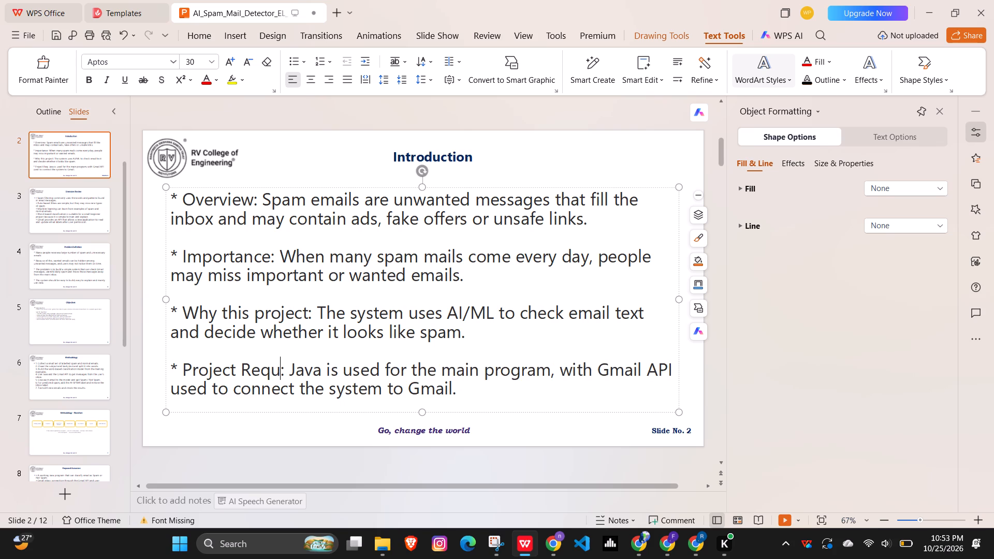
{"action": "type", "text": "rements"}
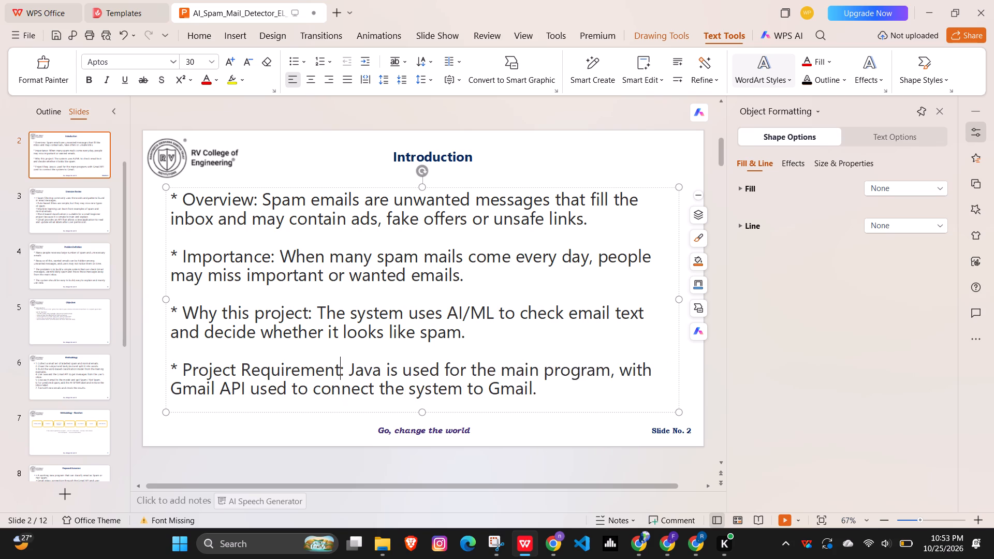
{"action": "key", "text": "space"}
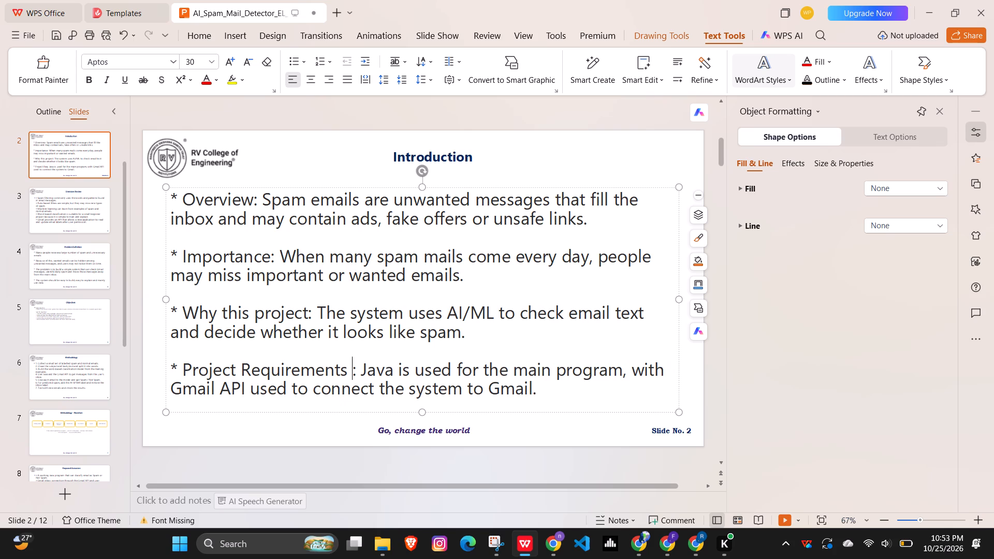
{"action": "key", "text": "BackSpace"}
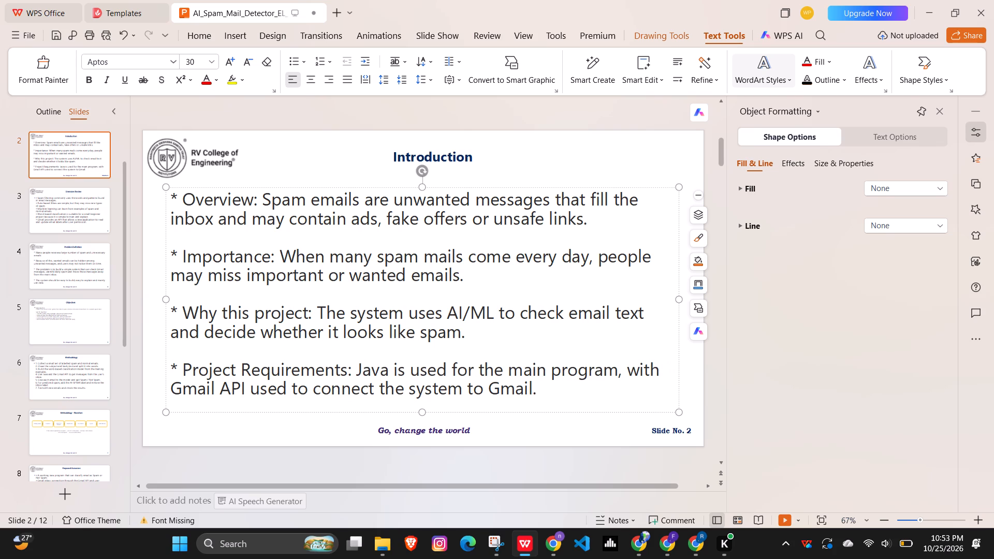
Remove the extra automatic bullet in front of the first point on the Literature Review slide.
{"action": "scroll", "coordinate": [284, 396], "scroll_direction": "down", "scroll_amount": 1}
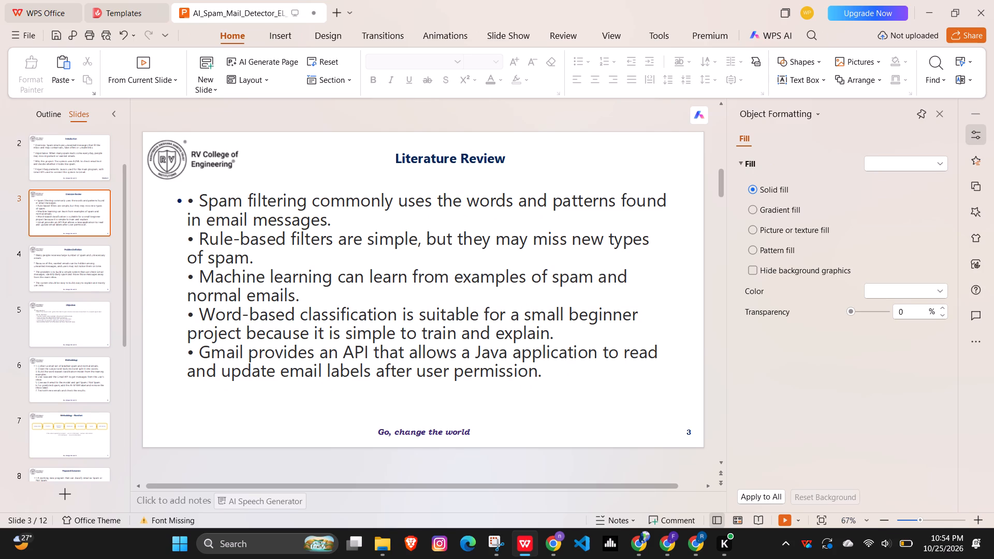
{"action": "left_click", "coordinate": [184, 200]}
{"action": "key", "text": "BackSpace"}
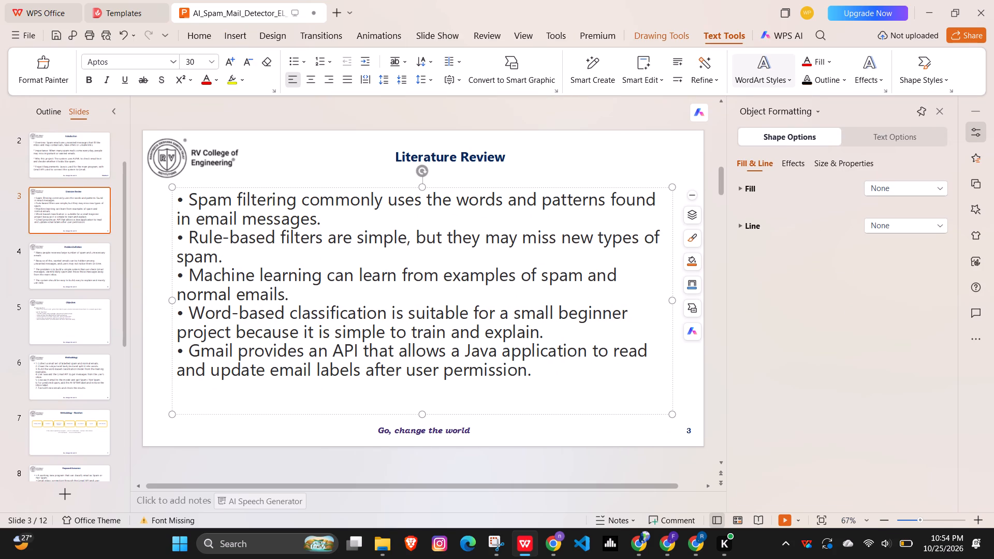
Insert a blank line between each of the five points on the Literature Review slide.
{"action": "left_click", "coordinate": [325, 222]}
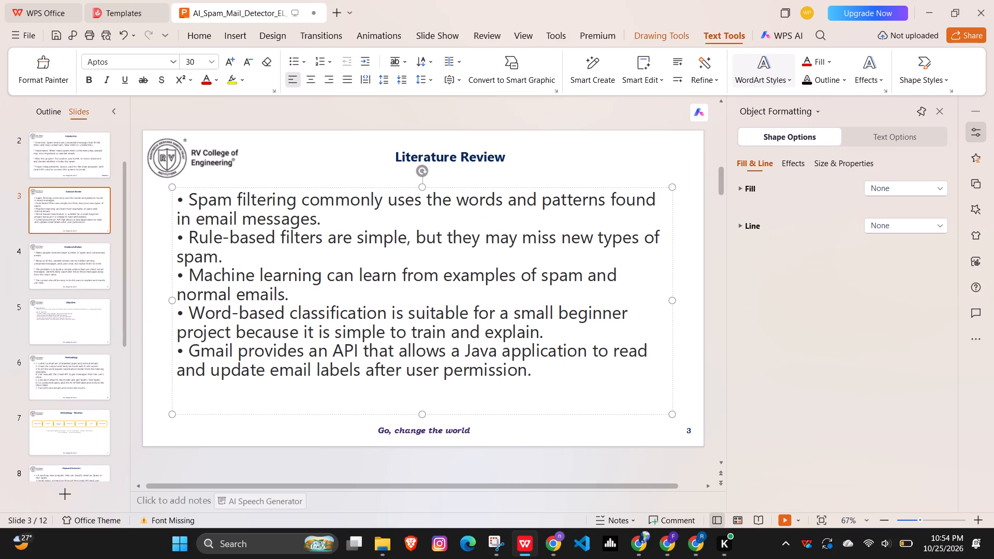
{"action": "left_click", "coordinate": [325, 222]}
{"action": "left_click", "coordinate": [323, 220]}
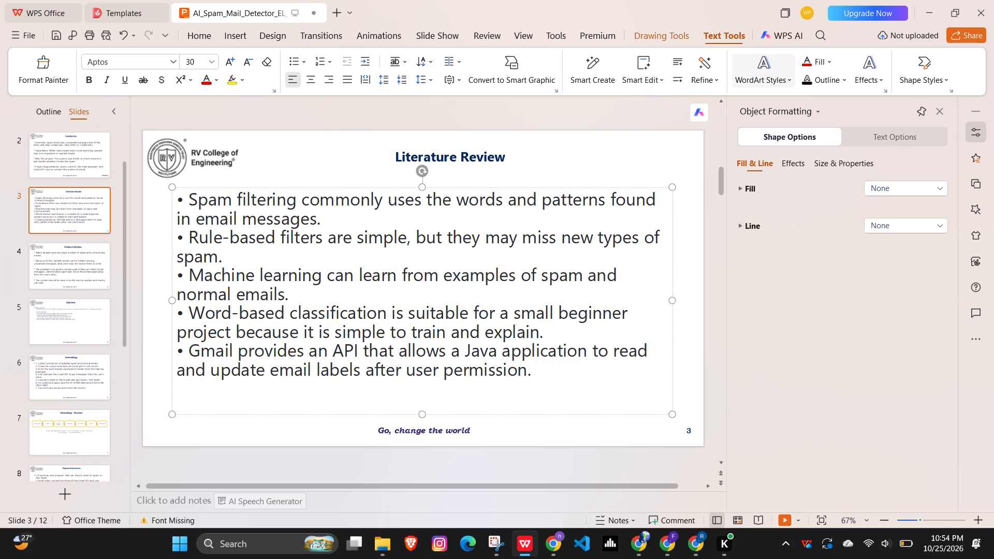
{"action": "key", "text": "Return"}
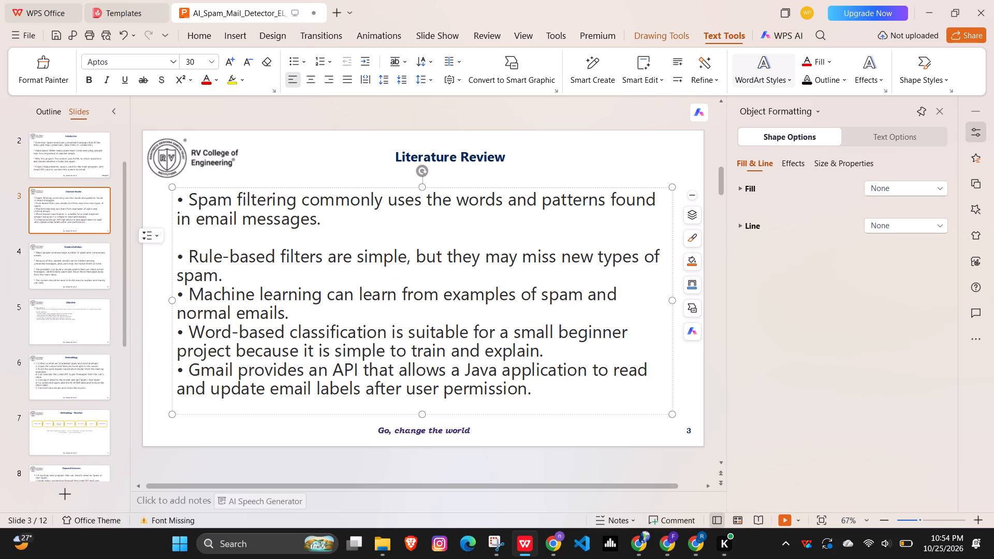
{"action": "left_click", "coordinate": [225, 278]}
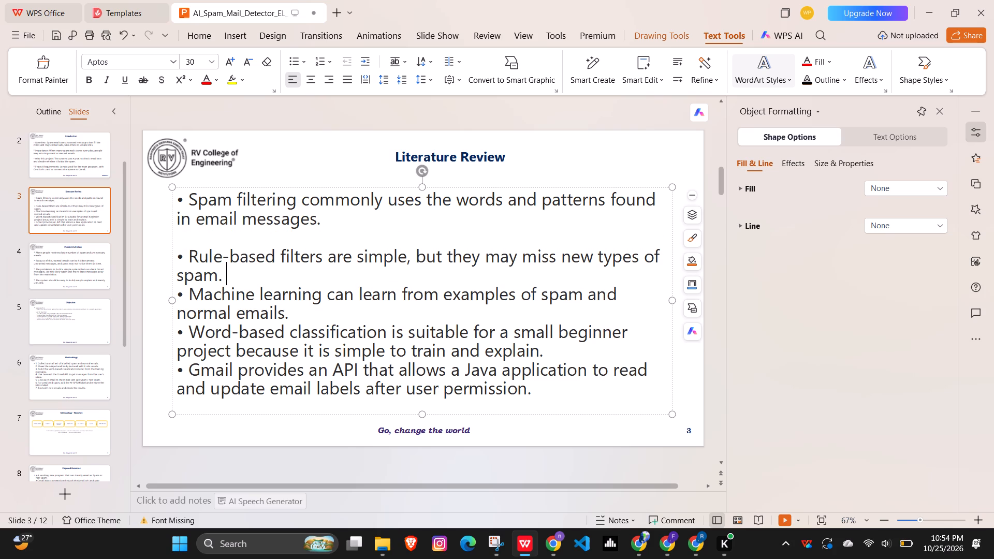
{"action": "key", "text": "Return"}
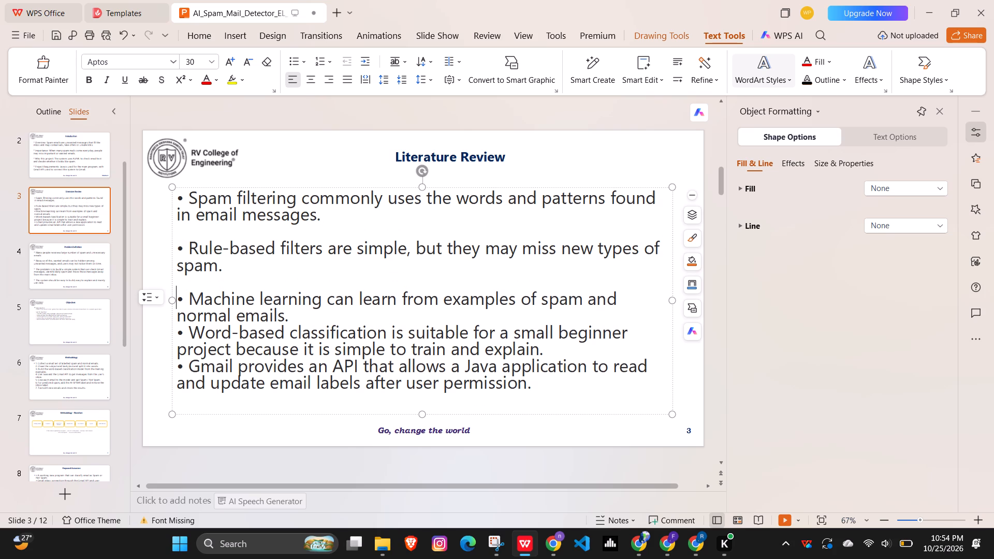
{"action": "left_click", "coordinate": [287, 316]}
{"action": "left_click", "coordinate": [287, 316]}
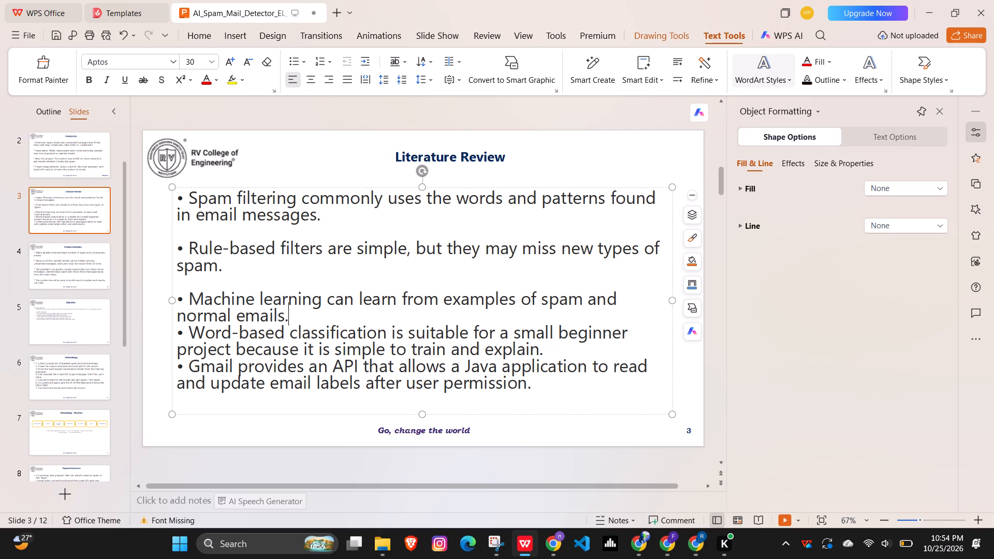
{"action": "key", "text": "Return"}
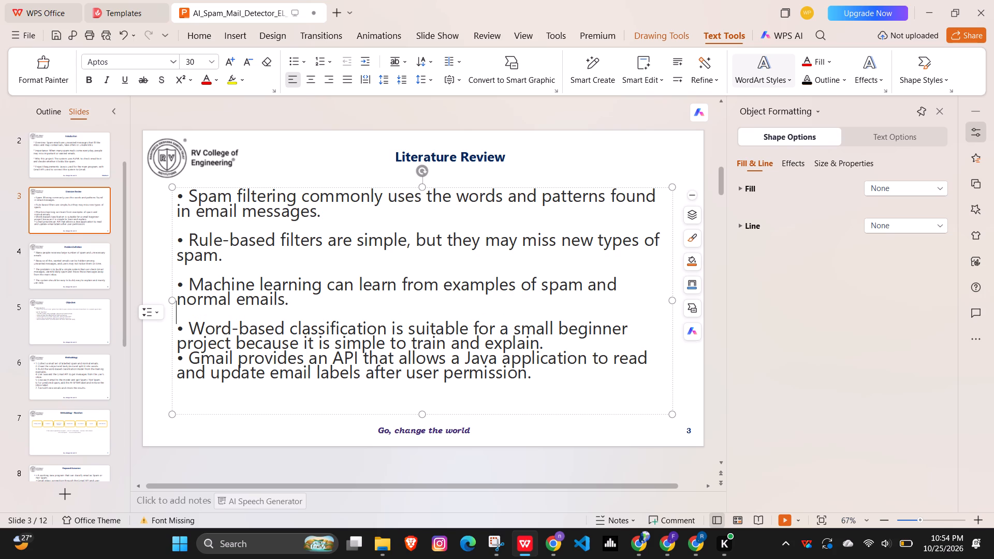
{"action": "left_click", "coordinate": [544, 343]}
{"action": "key", "text": "Return"}
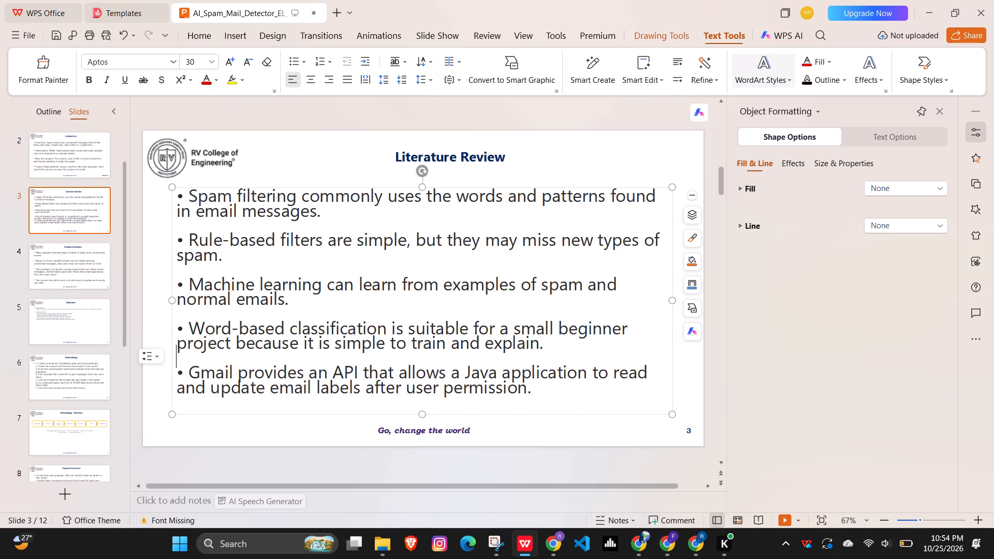
Shift the Literature Review body text box slightly to the right and widen it by extending its left side outward.
{"action": "left_click_drag", "start_coordinate": [173, 195], "coordinate": [181, 196]}
{"action": "left_click_drag", "start_coordinate": [179, 189], "coordinate": [164, 188]}
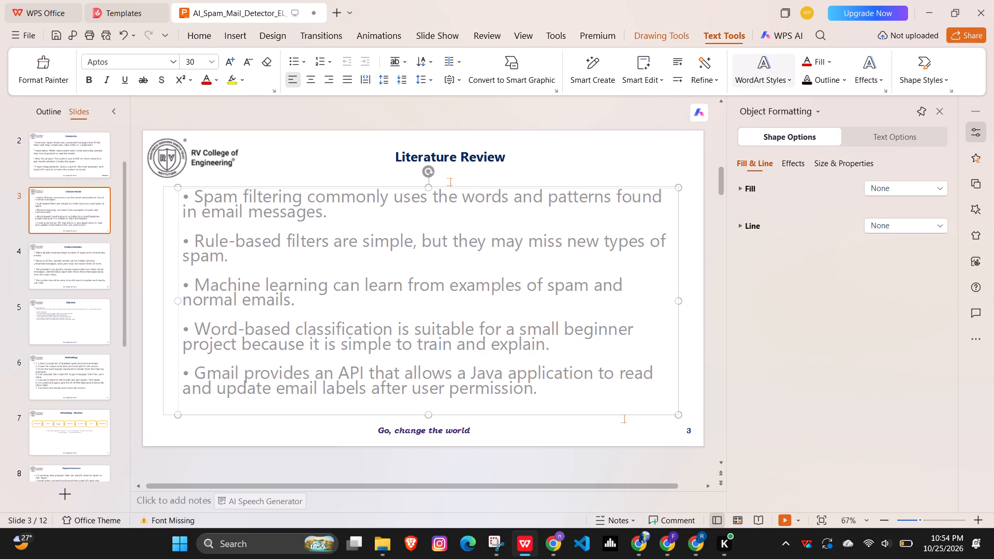
{"action": "left_click_drag", "start_coordinate": [164, 188], "coordinate": [163, 188]}
Set the font size of all the body text on the Literature Review slide to 27.
{"action": "left_click_drag", "start_coordinate": [168, 194], "coordinate": [511, 411]}
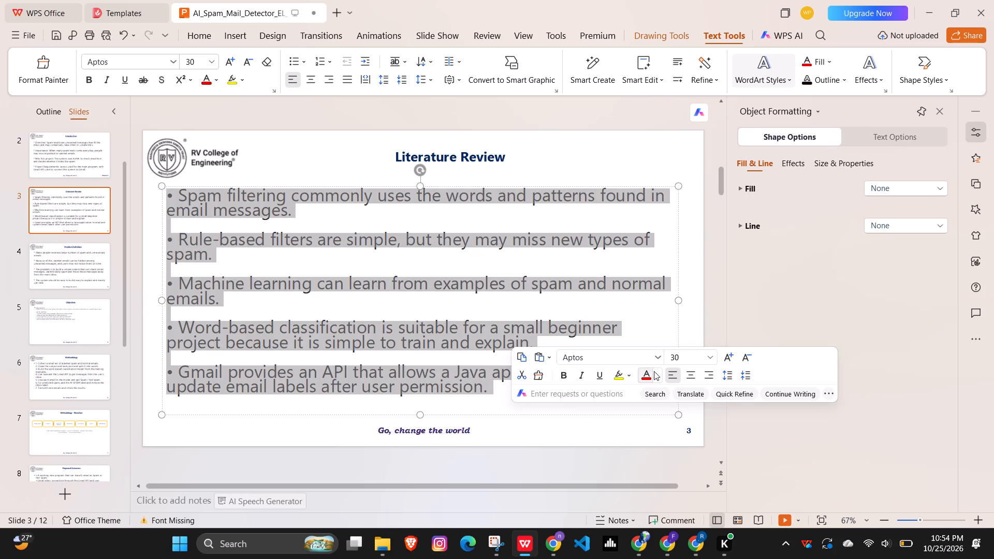
{"action": "left_click", "coordinate": [682, 357]}
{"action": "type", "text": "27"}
Apply a font size of 27 to all the body text on the Literature Review slide.
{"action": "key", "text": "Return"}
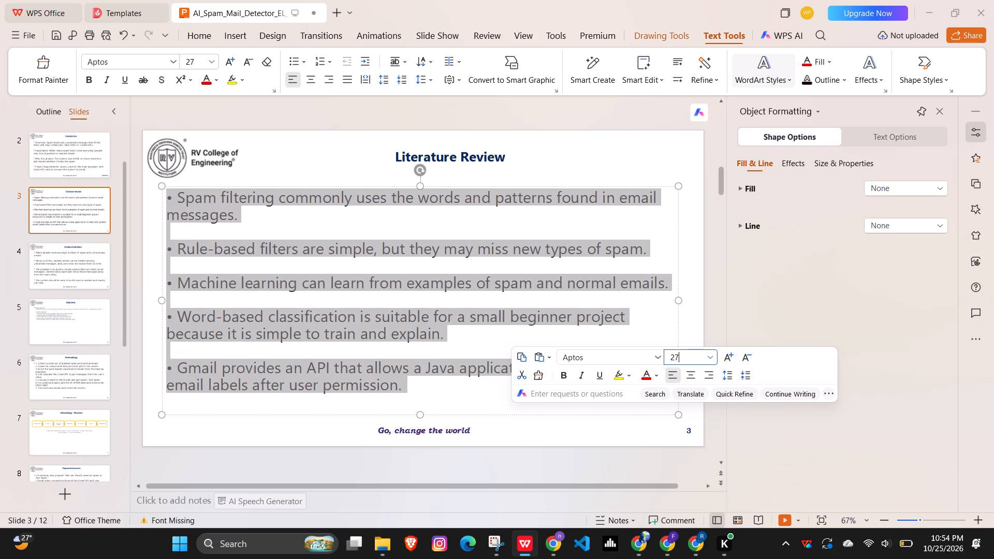
{"action": "left_click", "coordinate": [467, 388]}
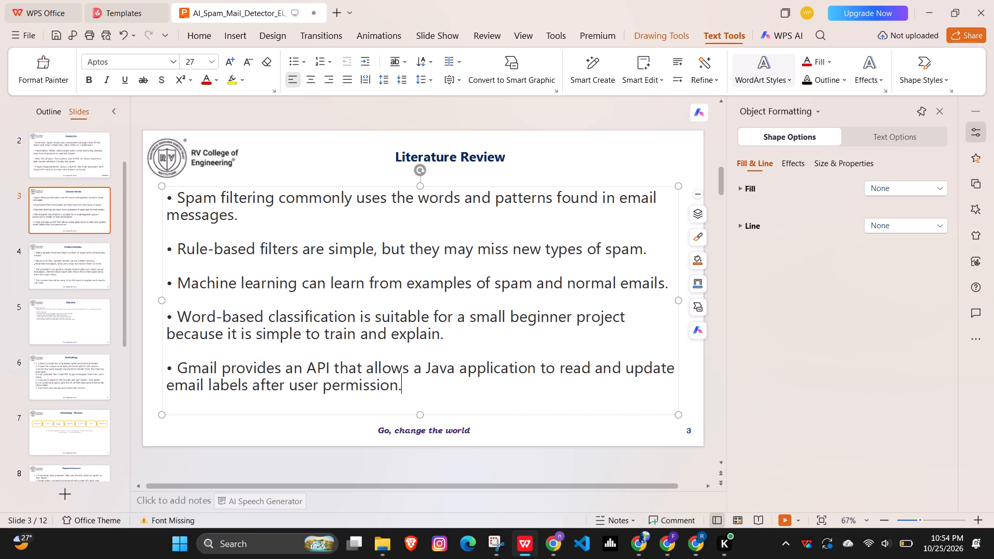
{"action": "left_click", "coordinate": [558, 433]}
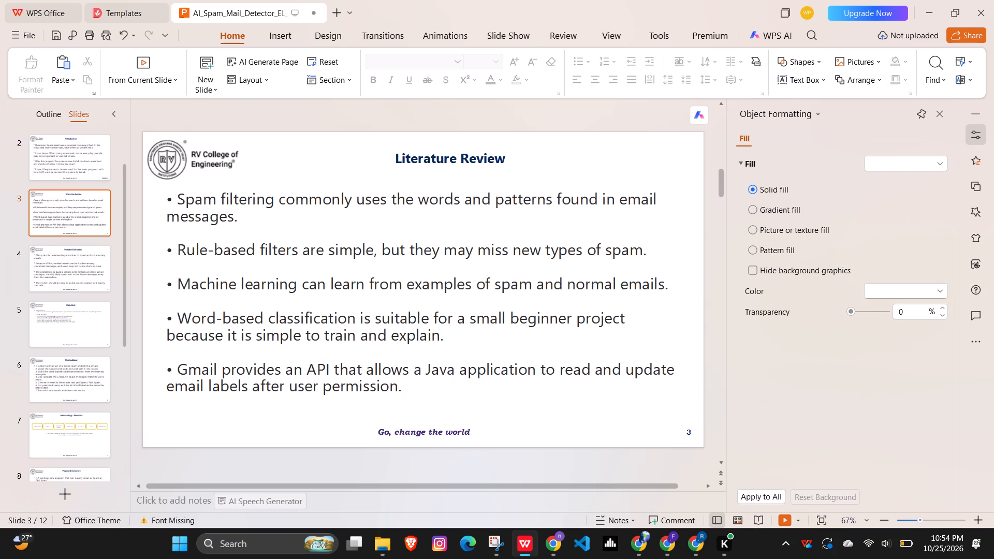
Set the font size of all the body text on the Objectives slide to 30.
{"action": "left_click", "coordinate": [70, 148]}
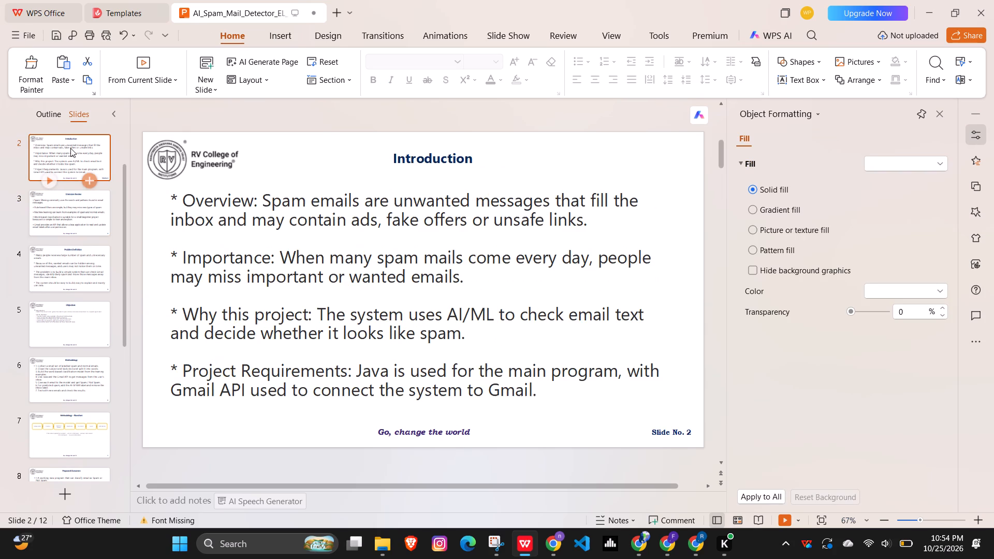
{"action": "left_click", "coordinate": [78, 204]}
{"action": "scroll", "coordinate": [420, 309], "scroll_direction": "down", "scroll_amount": 1}
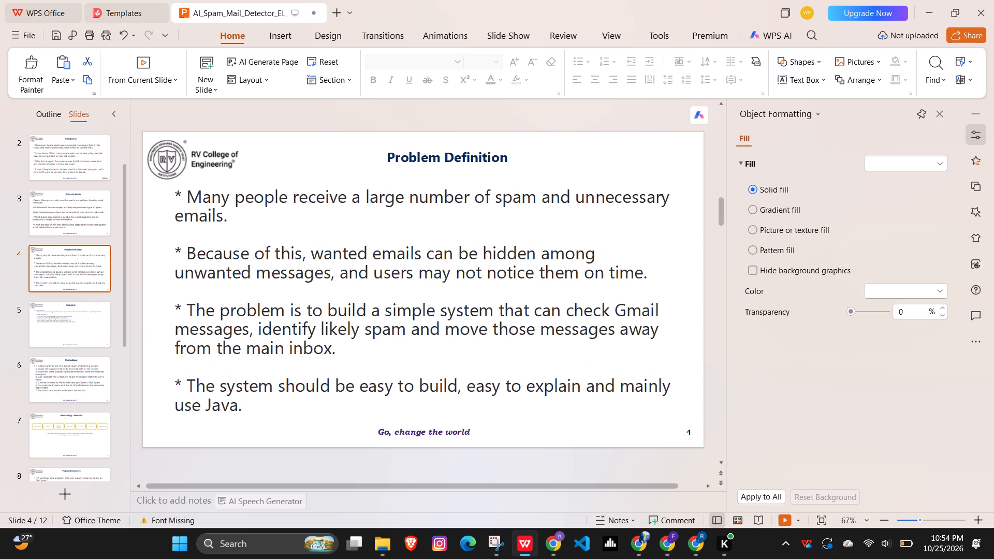
{"action": "scroll", "coordinate": [302, 375], "scroll_direction": "down", "scroll_amount": 1}
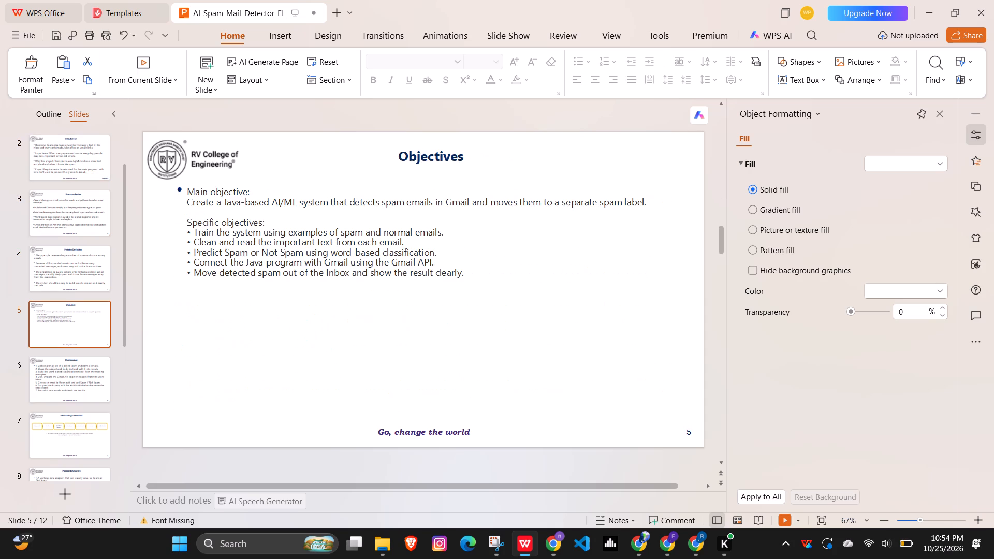
{"action": "left_click_drag", "start_coordinate": [178, 194], "coordinate": [223, 207]}
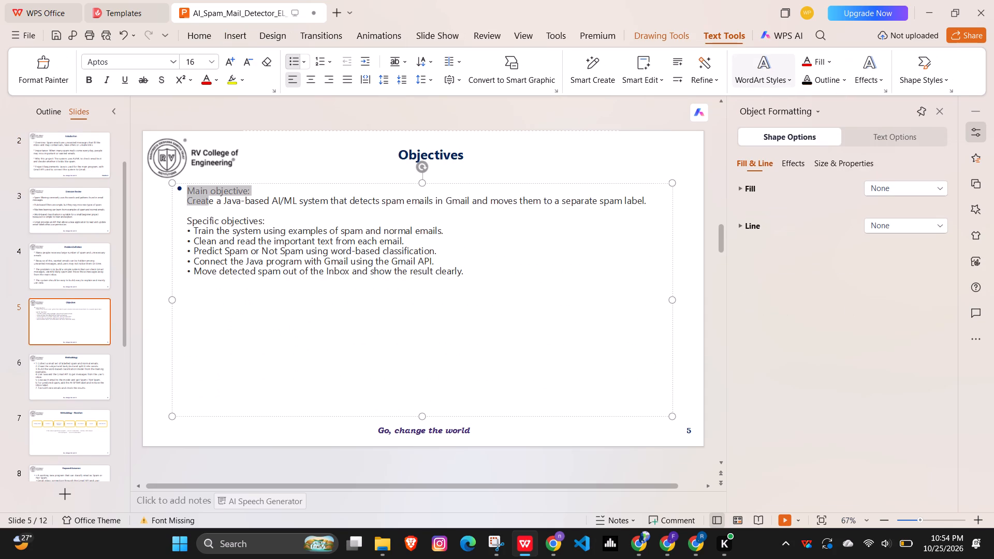
{"action": "left_click_drag", "start_coordinate": [223, 207], "coordinate": [482, 285]}
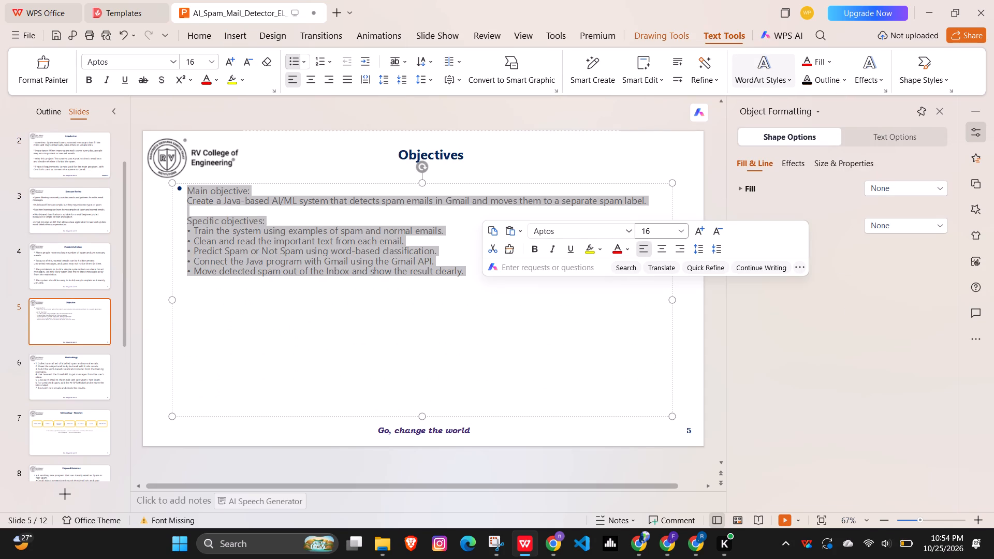
{"action": "left_click", "coordinate": [655, 229]}
{"action": "type", "text": "30"}
{"action": "key", "text": "Return"}
{"action": "left_click", "coordinate": [429, 277]}
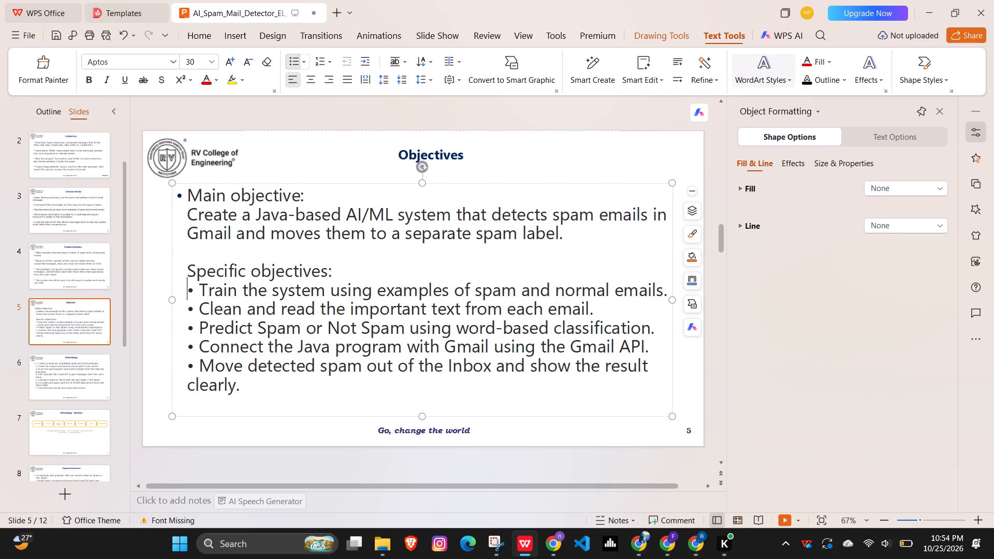
Remove the bullet on the Objectives slide and put an asterisk and a space before "Main objective:" and "Specific objectives:".
{"action": "left_click", "coordinate": [184, 207]}
{"action": "left_click", "coordinate": [184, 203]}
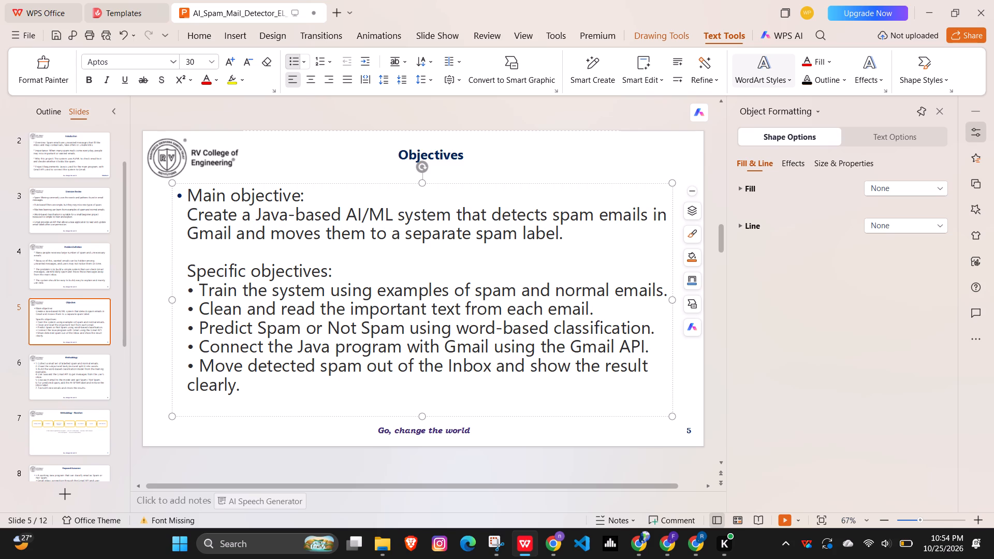
{"action": "left_click", "coordinate": [184, 200]}
{"action": "key", "text": "BackSpace"}
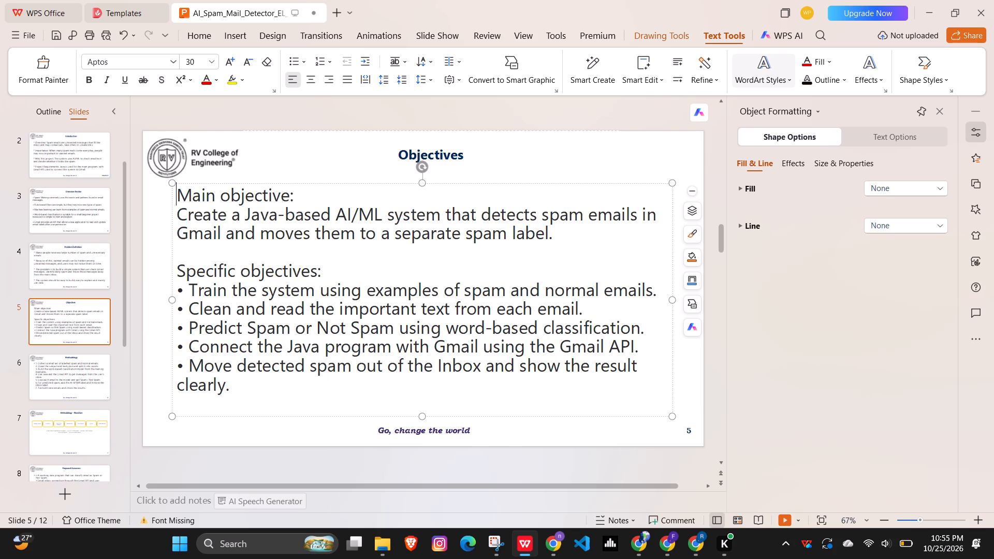
{"action": "type", "text": "*"}
{"action": "key", "text": "space"}
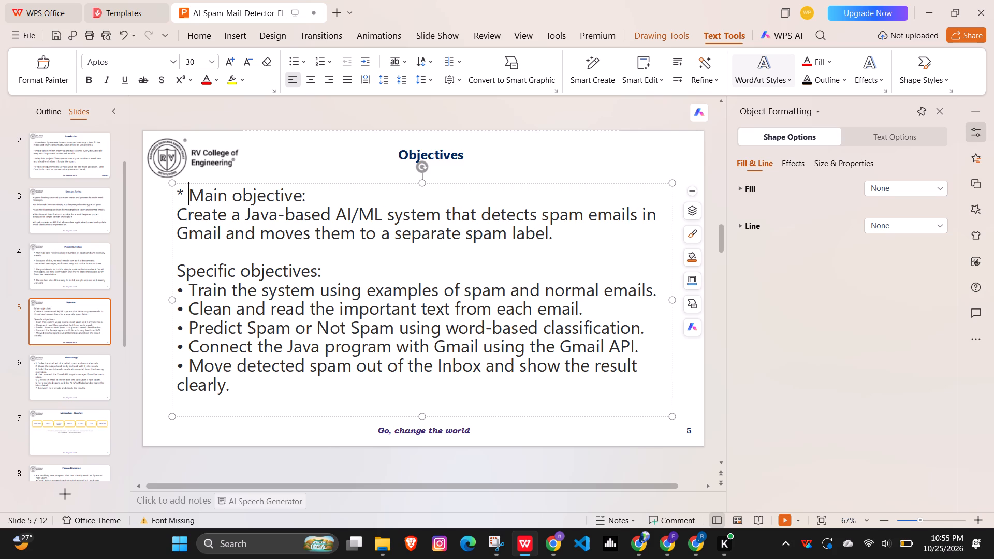
{"action": "left_click", "coordinate": [178, 269]}
{"action": "type", "text": "*"}
{"action": "key", "text": "space"}
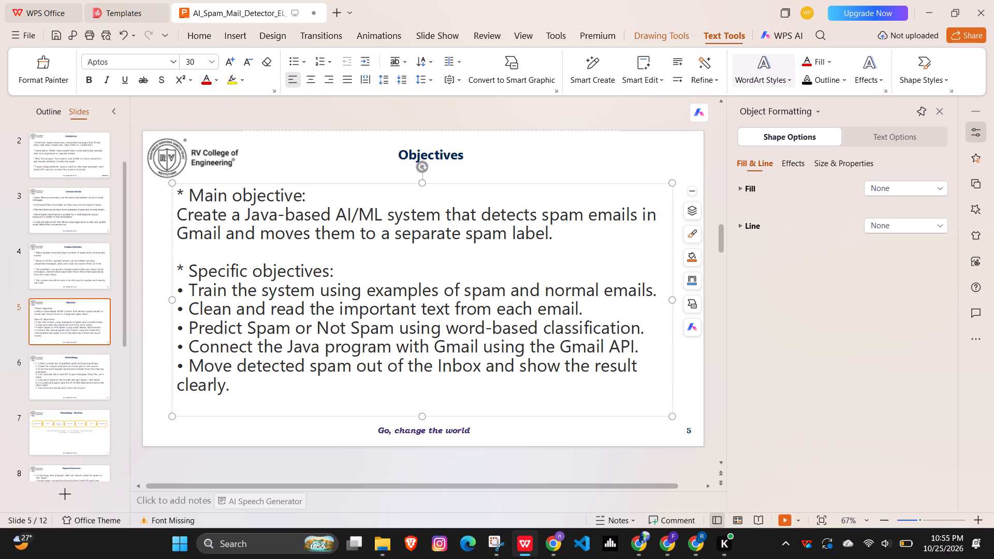
{"action": "left_click", "coordinate": [581, 432]}
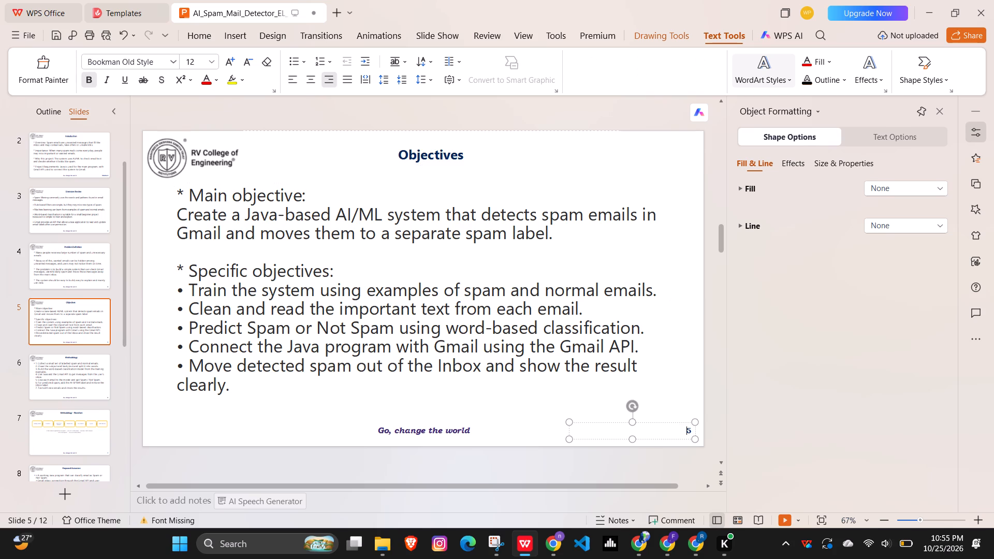
Set the font size of the explanatory text below the Methodology – Flowchart diagram to 30, and reduce it to 25.
{"action": "scroll", "coordinate": [581, 432], "scroll_direction": "down", "scroll_amount": 2}
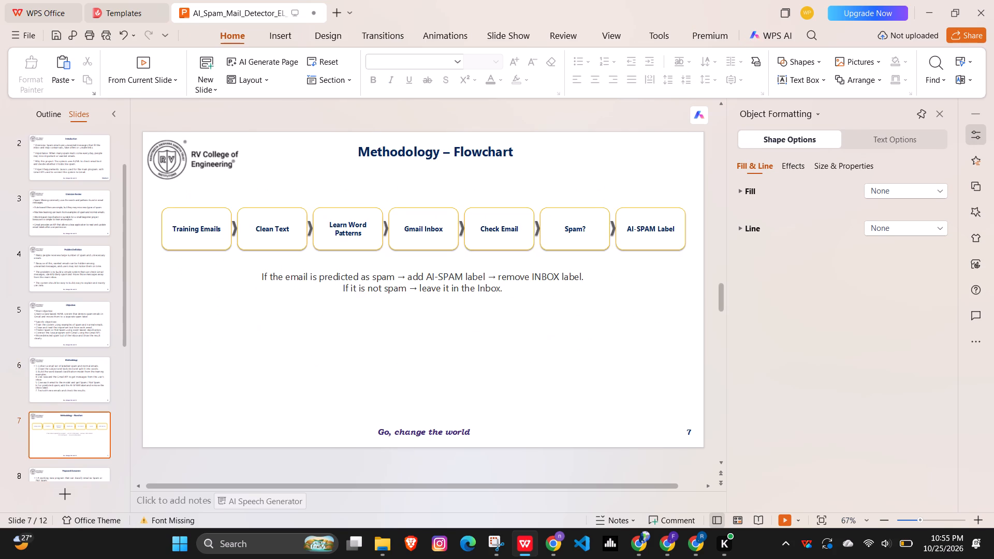
{"action": "left_click_drag", "start_coordinate": [262, 272], "coordinate": [489, 307]}
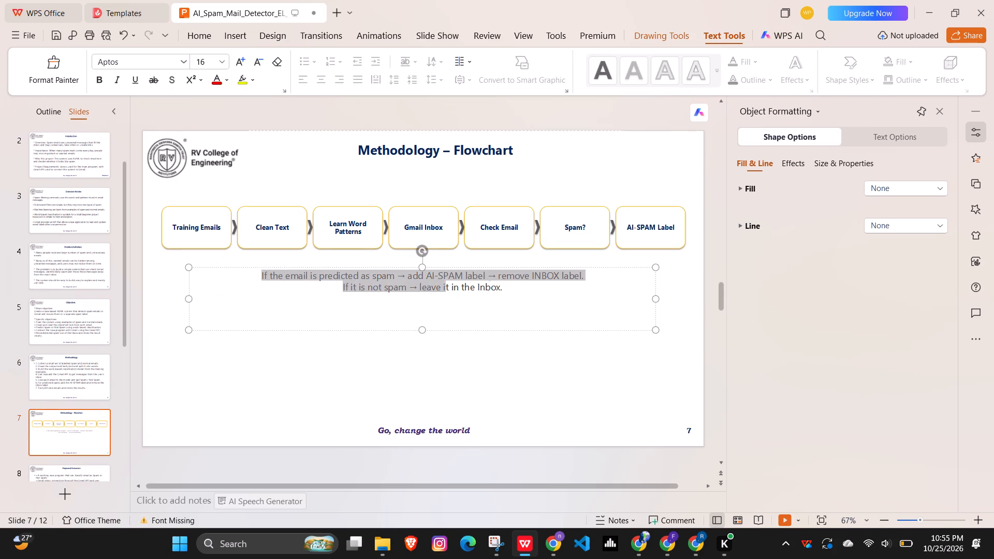
{"action": "left_click_drag", "start_coordinate": [489, 307], "coordinate": [515, 307]}
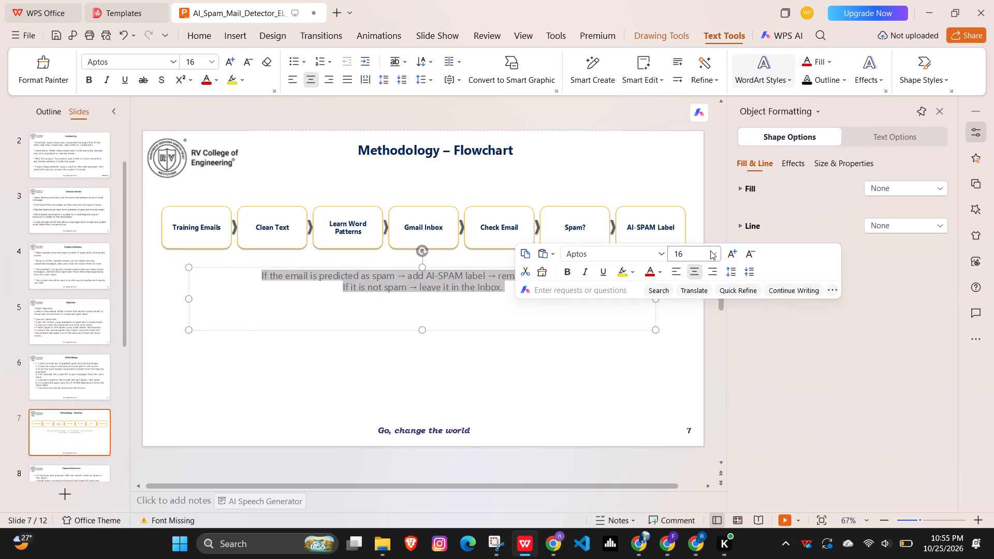
{"action": "left_click", "coordinate": [695, 252]}
{"action": "key", "text": "3"}
{"action": "key", "text": "0"}
{"action": "key", "text": "Return"}
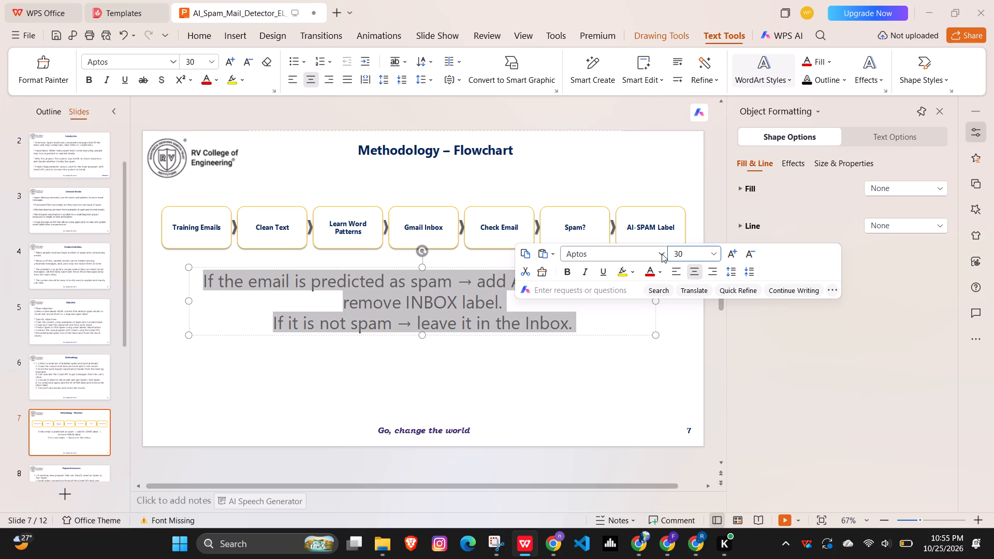
{"action": "key", "text": "BackSpace"}
{"action": "key", "text": "BackSpace"}
{"action": "type", "text": "25"}
{"action": "key", "text": "Return"}
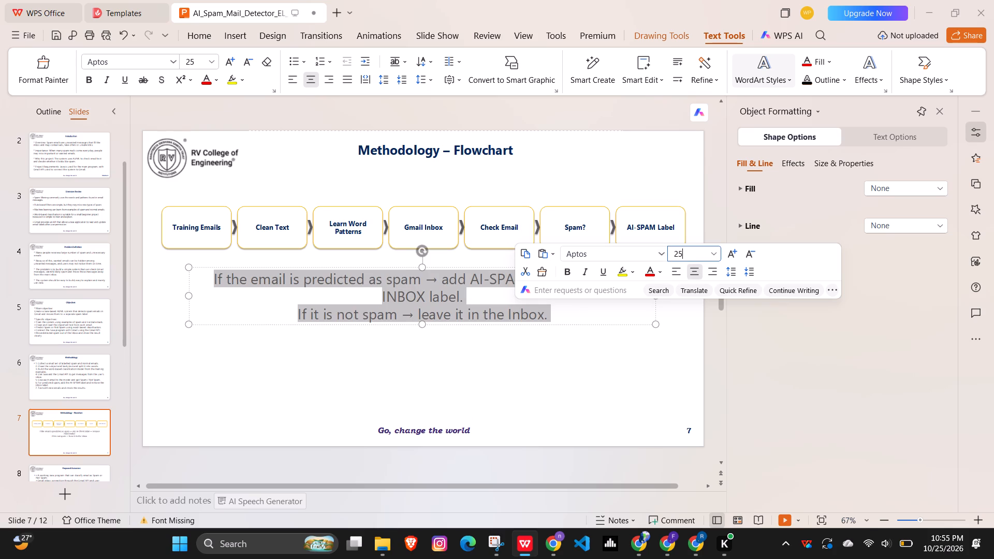
{"action": "left_click", "coordinate": [448, 288]}
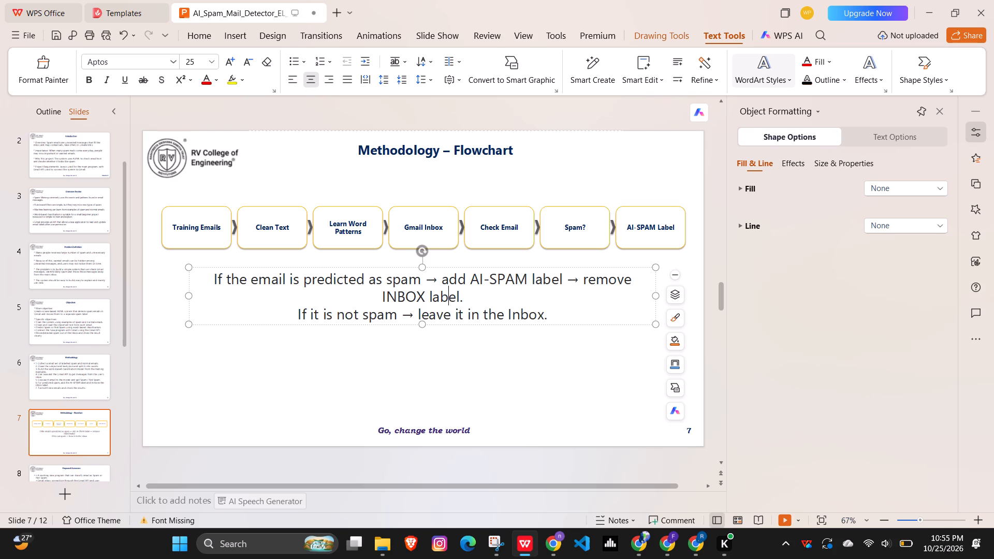
Break the first explanatory sentence below the flowchart so that "→ remove INBOX label." starts on a new line.
{"action": "left_click", "coordinate": [567, 281]}
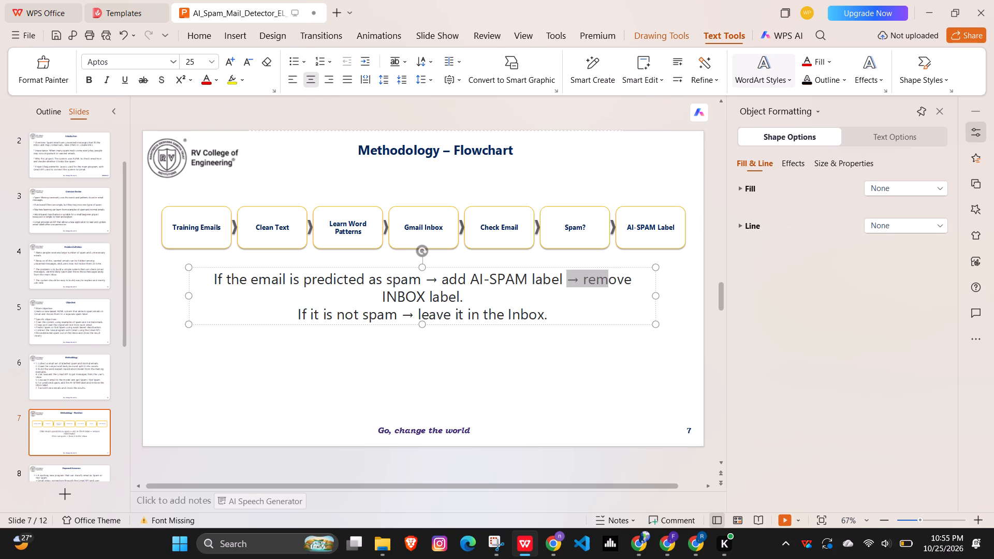
{"action": "key", "text": "Return"}
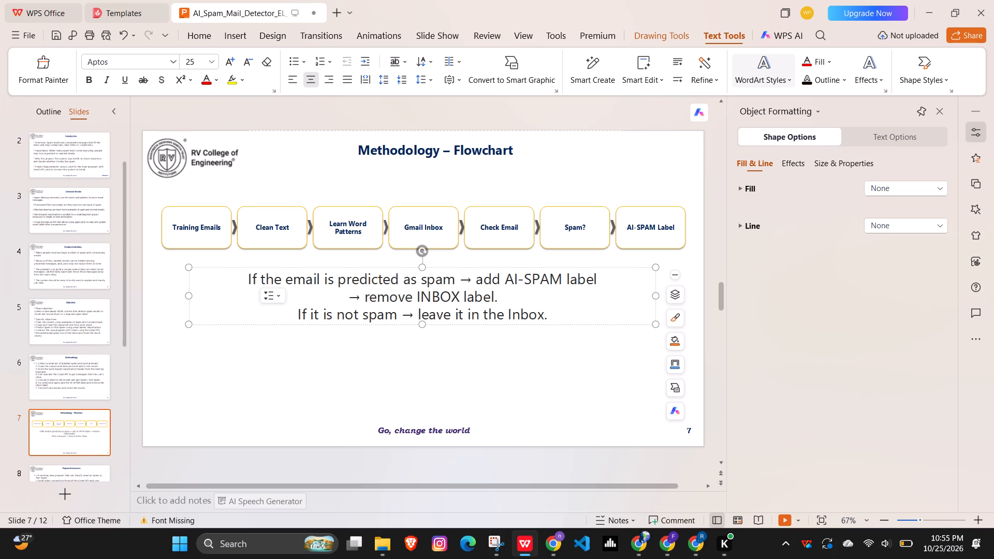
Break the explanatory text below the flowchart so that "→ leave it in the Inbox." and "→ add AI-SPAM label" each start on a new line.
{"action": "left_click_drag", "start_coordinate": [350, 299], "coordinate": [360, 299]}
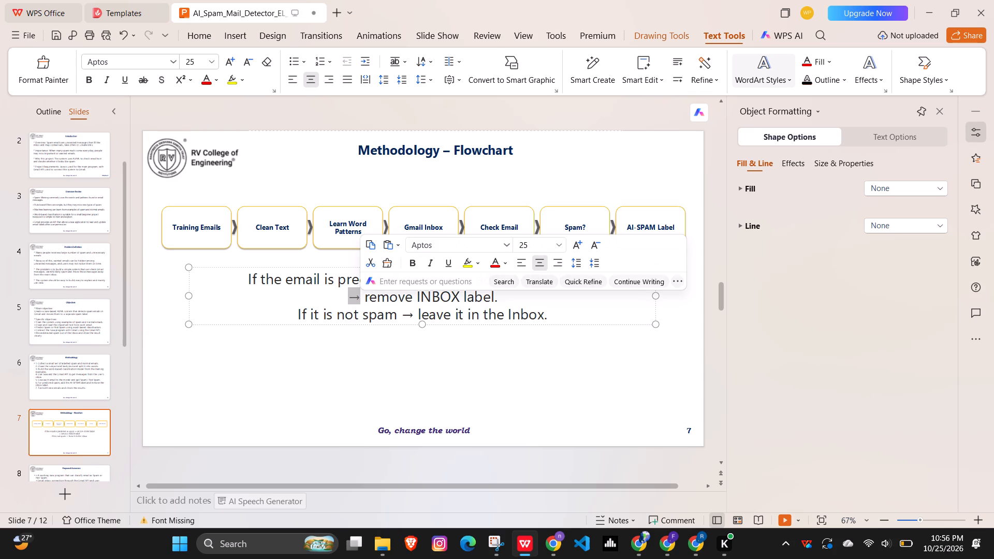
{"action": "left_click", "coordinate": [515, 302]}
{"action": "left_click", "coordinate": [598, 282]}
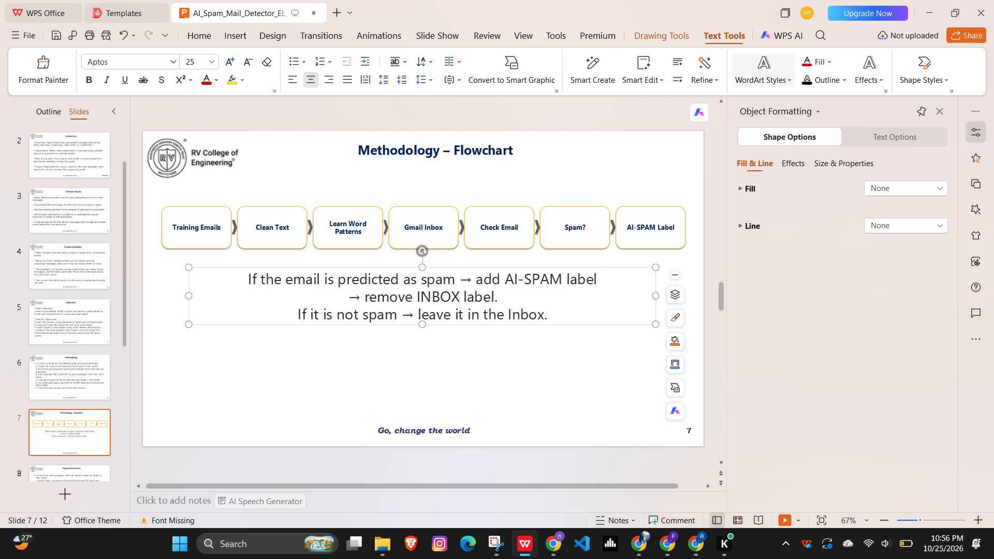
{"action": "left_click", "coordinate": [398, 317]}
{"action": "key", "text": "Return"}
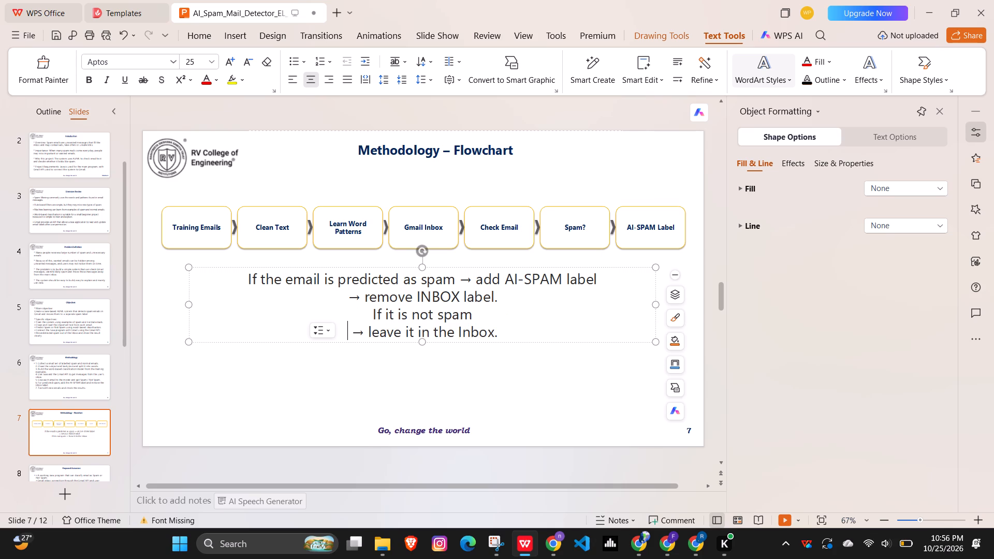
{"action": "left_click", "coordinate": [459, 279]}
{"action": "key", "text": "space"}
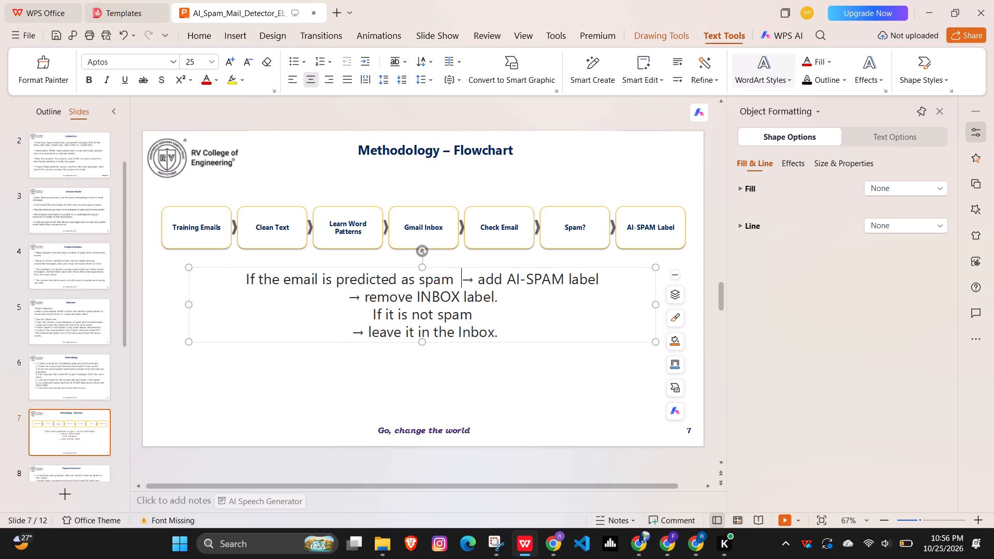
{"action": "key", "text": "BackSpace"}
{"action": "key", "text": "Return"}
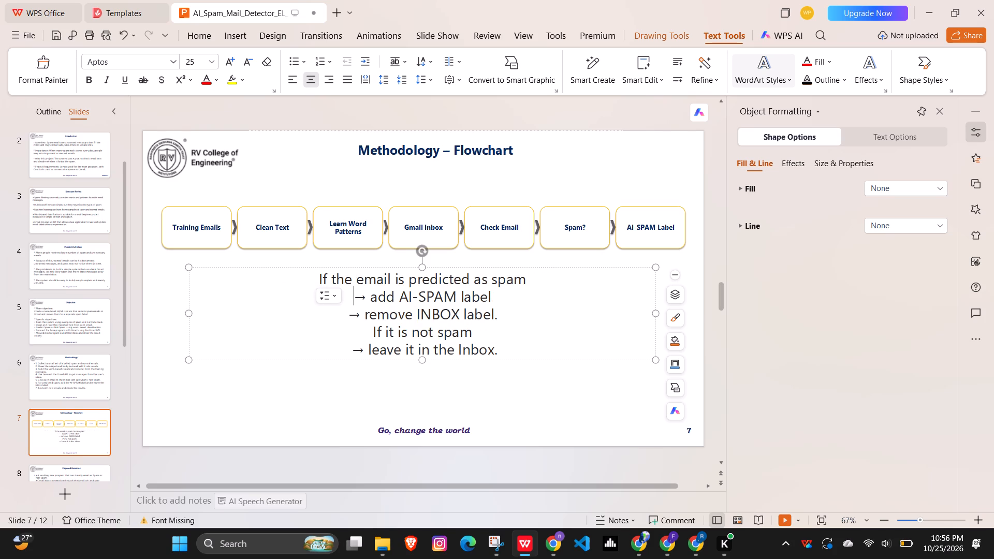
Capitalise the first word after each arrow in the explanatory text to read "Leave", "Add" and "Remove".
{"action": "left_click", "coordinate": [506, 352]}
{"action": "left_click", "coordinate": [371, 354]}
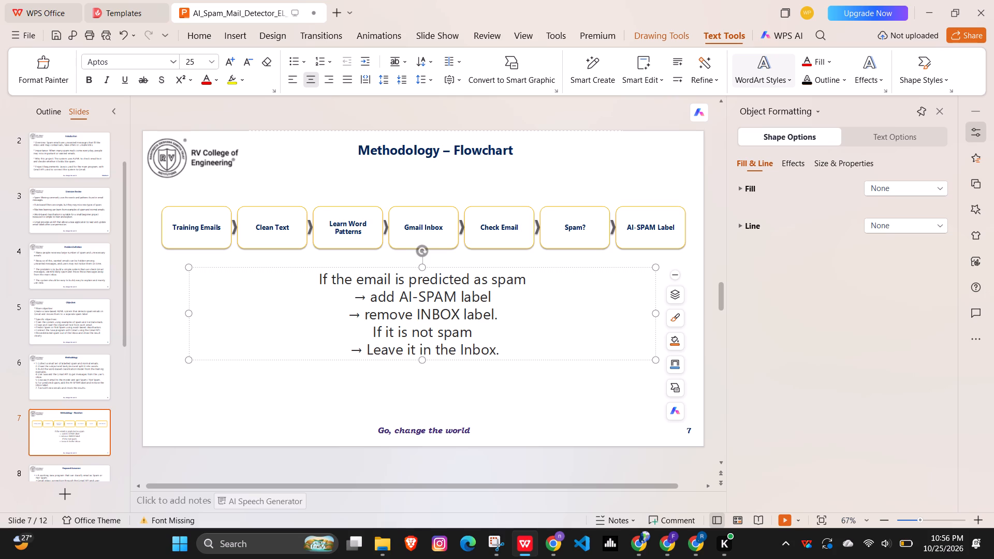
{"action": "left_click", "coordinate": [382, 299]}
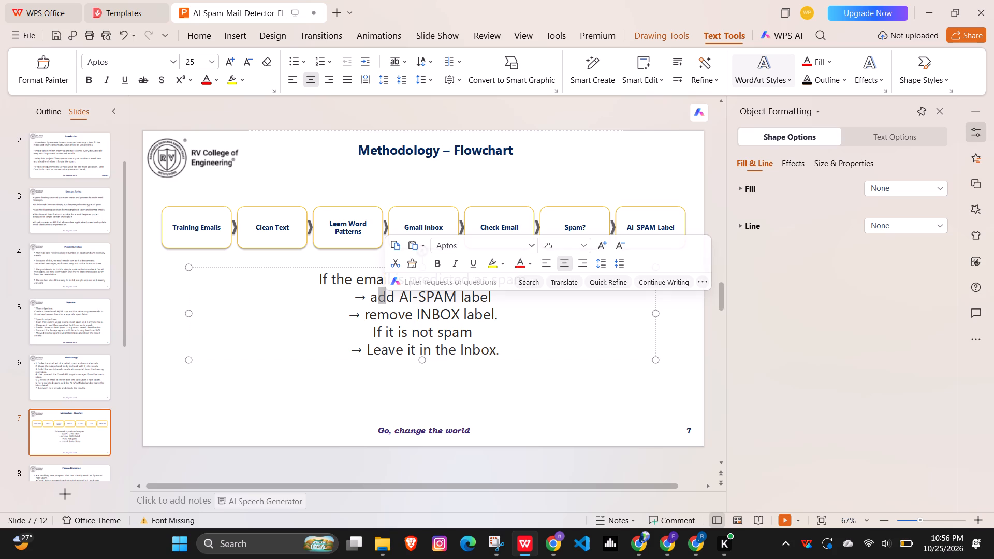
Capitalise the first word in two lines below the flowchart to read "→ Add AI-SPAM label" and "→ Remove INBOX label.".
{"action": "left_click", "coordinate": [379, 299]}
{"action": "left_click", "coordinate": [376, 299]}
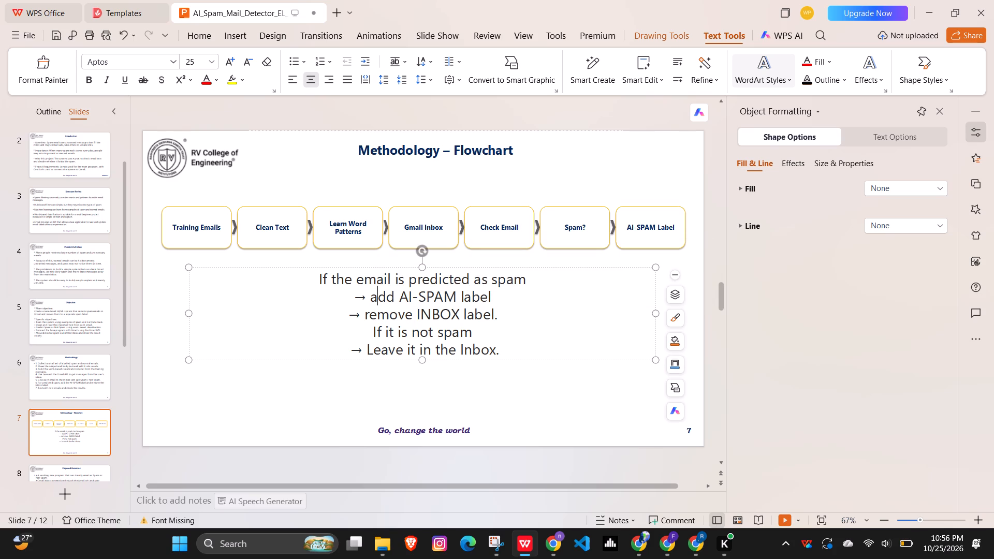
{"action": "key", "text": "BackSpace"}
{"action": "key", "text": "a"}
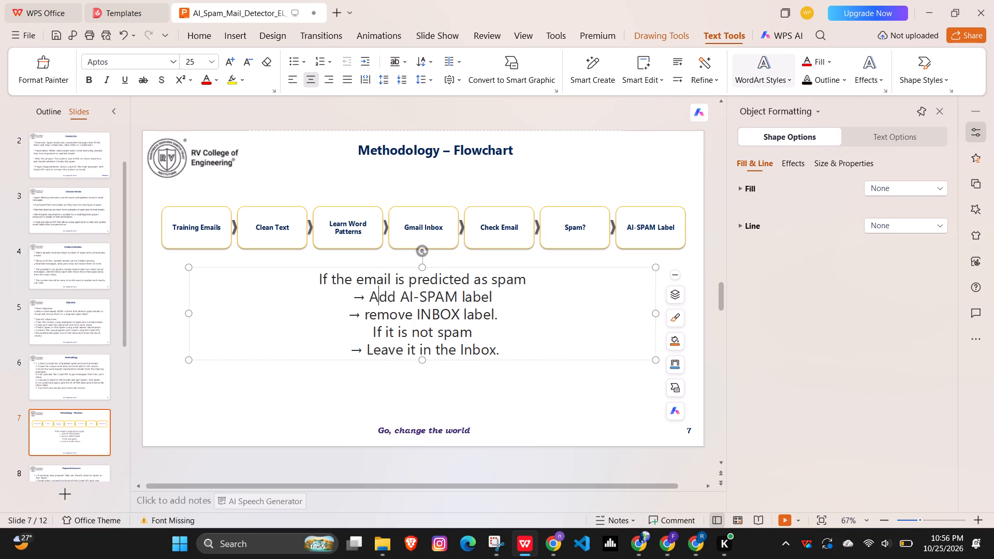
{"action": "left_click", "coordinate": [371, 320]}
{"action": "key", "text": "BackSpace"}
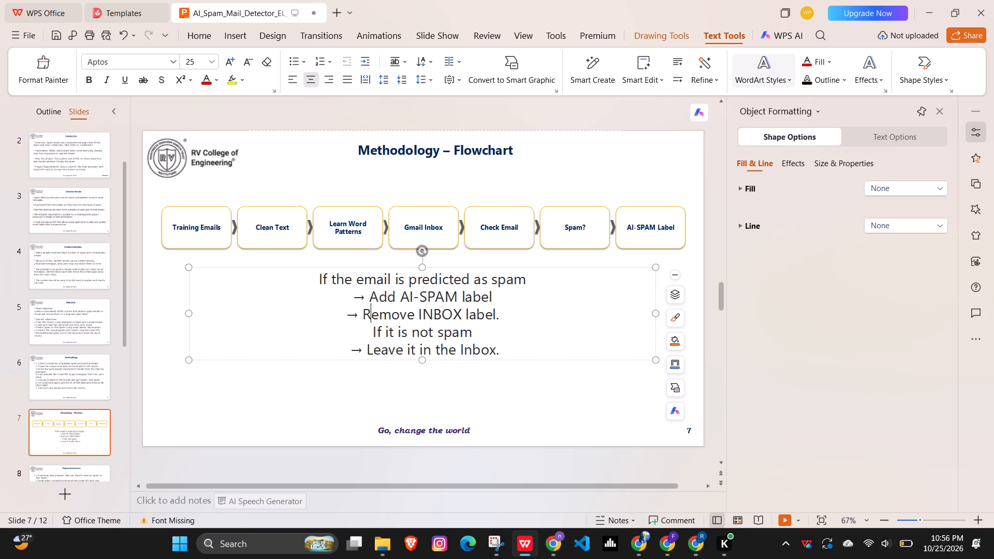
{"action": "left_click", "coordinate": [514, 353]}
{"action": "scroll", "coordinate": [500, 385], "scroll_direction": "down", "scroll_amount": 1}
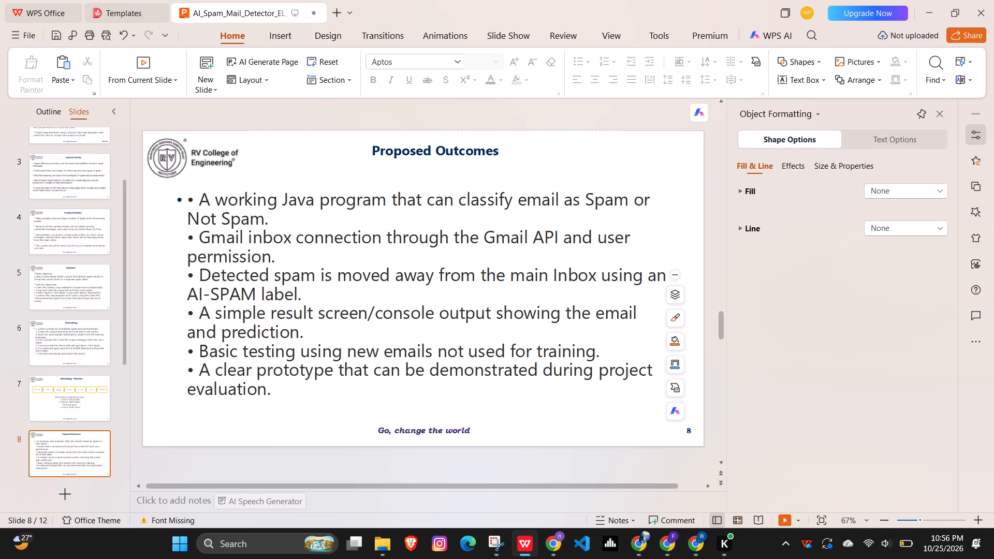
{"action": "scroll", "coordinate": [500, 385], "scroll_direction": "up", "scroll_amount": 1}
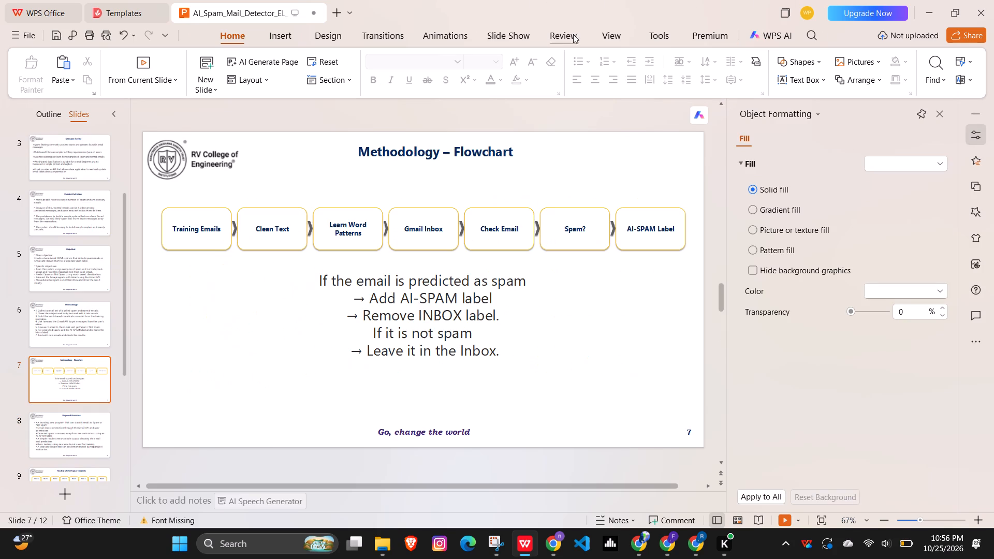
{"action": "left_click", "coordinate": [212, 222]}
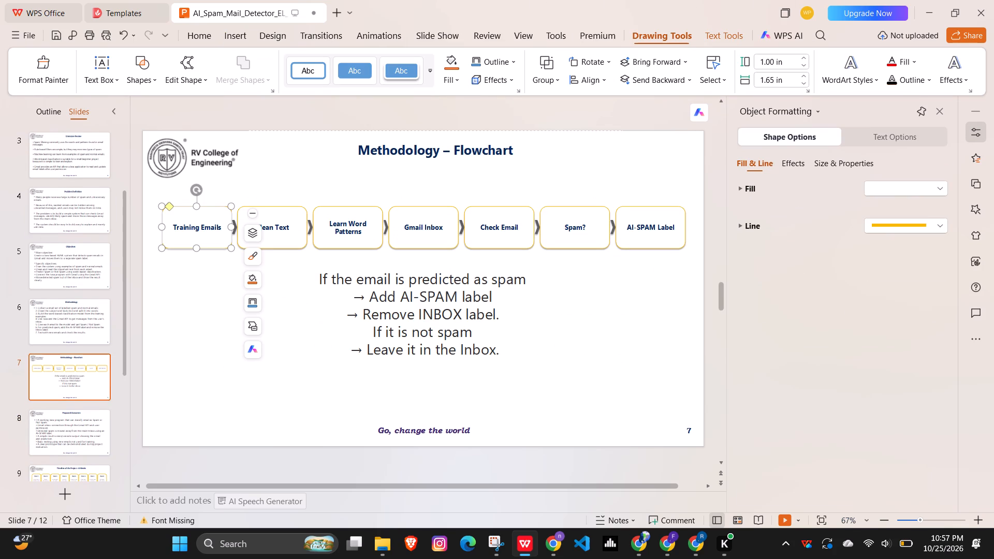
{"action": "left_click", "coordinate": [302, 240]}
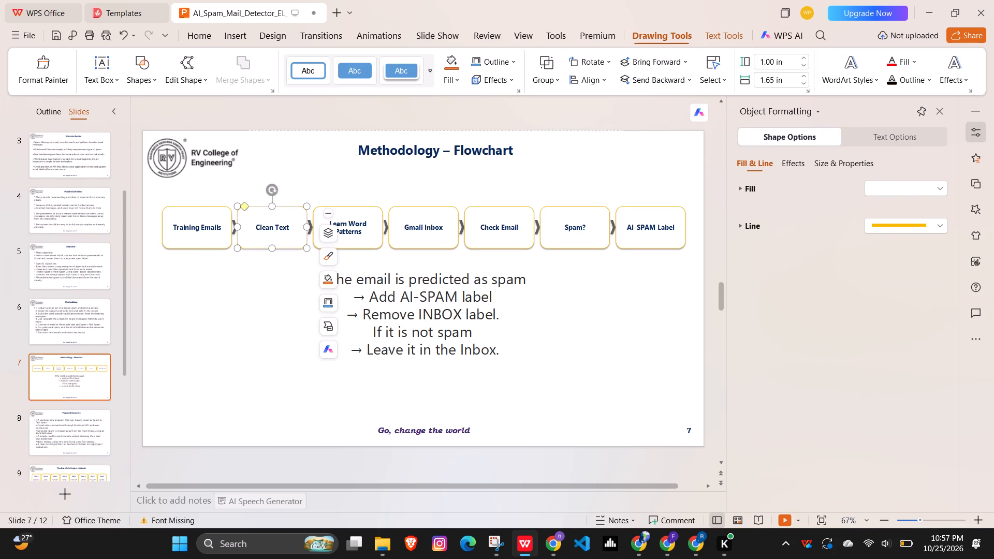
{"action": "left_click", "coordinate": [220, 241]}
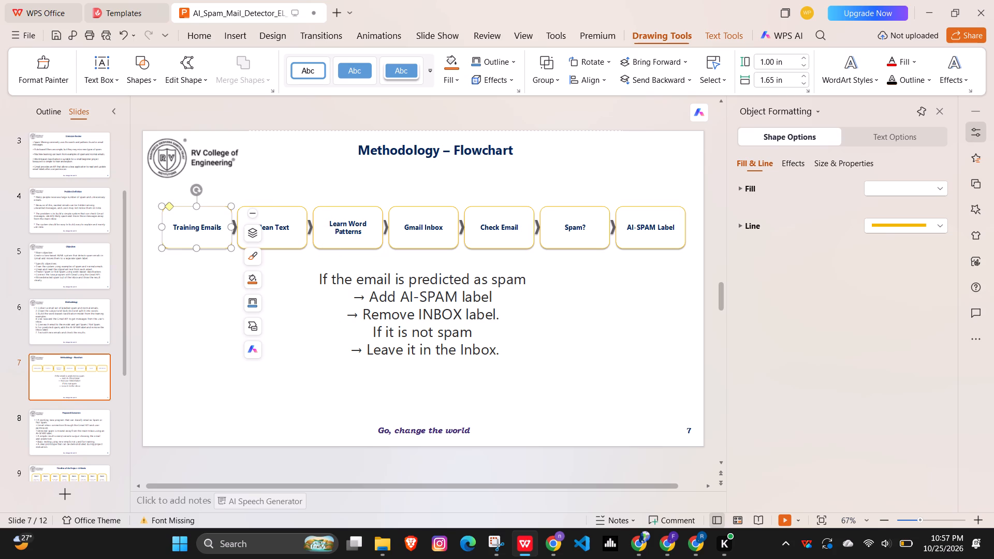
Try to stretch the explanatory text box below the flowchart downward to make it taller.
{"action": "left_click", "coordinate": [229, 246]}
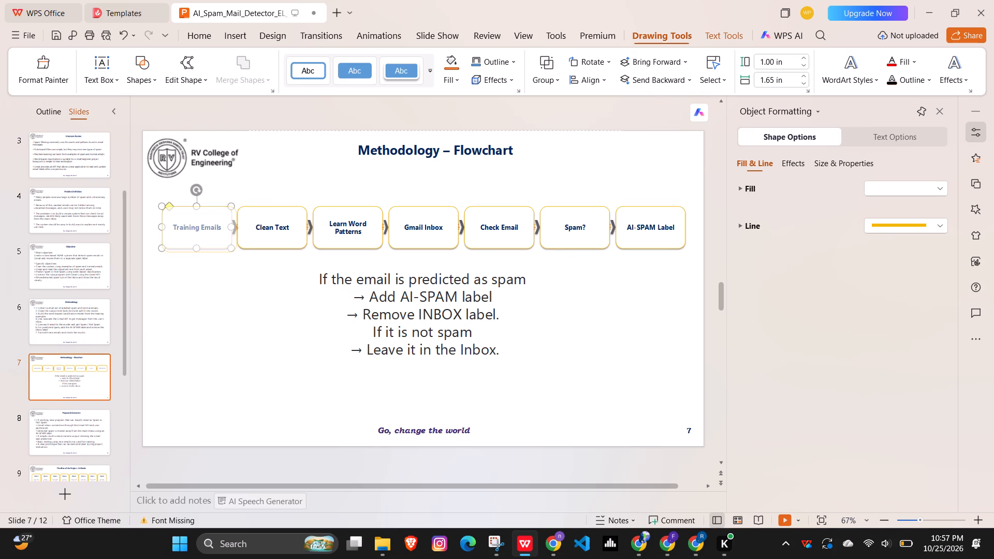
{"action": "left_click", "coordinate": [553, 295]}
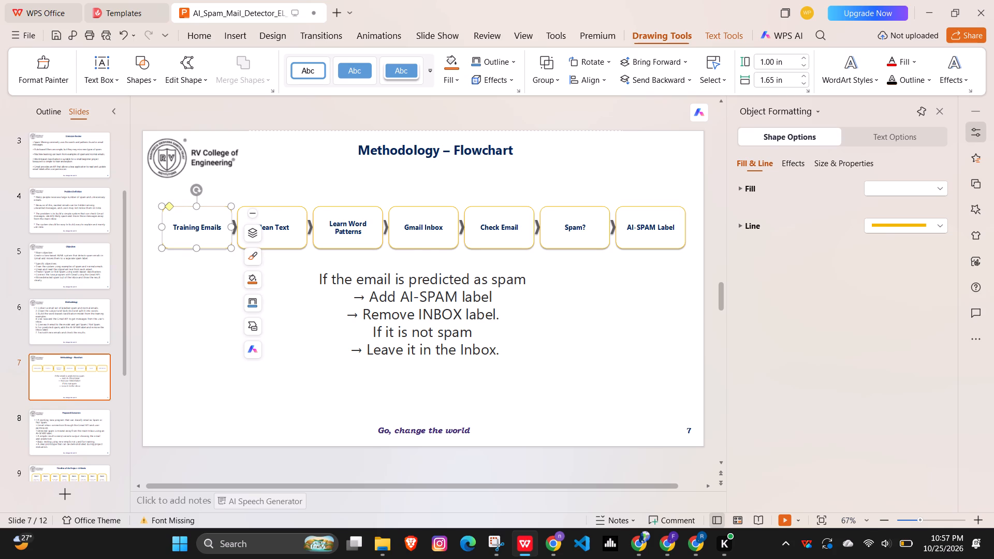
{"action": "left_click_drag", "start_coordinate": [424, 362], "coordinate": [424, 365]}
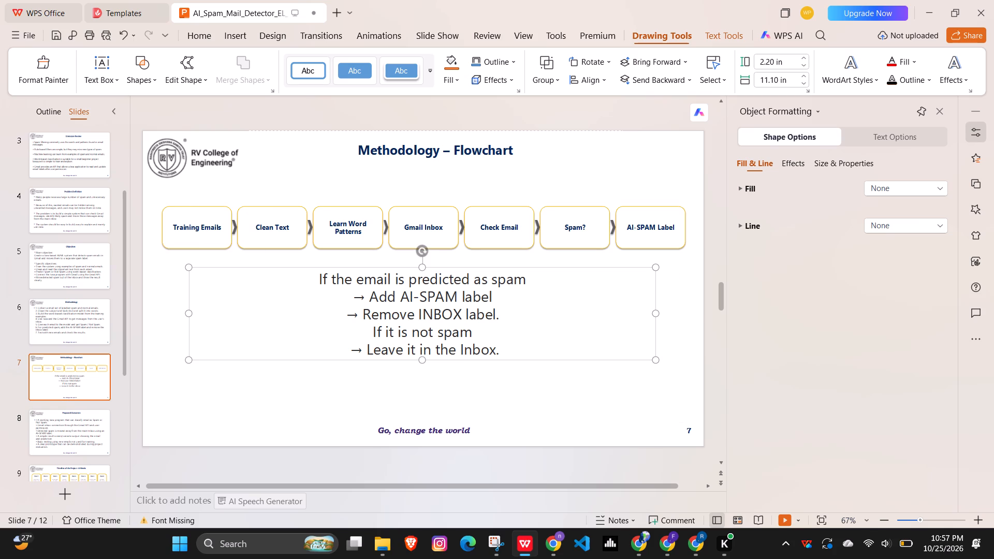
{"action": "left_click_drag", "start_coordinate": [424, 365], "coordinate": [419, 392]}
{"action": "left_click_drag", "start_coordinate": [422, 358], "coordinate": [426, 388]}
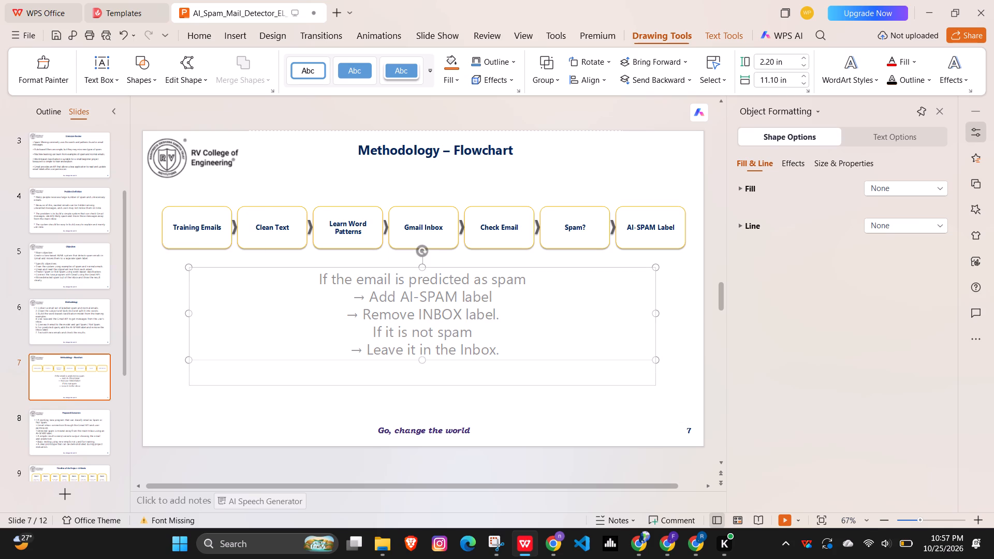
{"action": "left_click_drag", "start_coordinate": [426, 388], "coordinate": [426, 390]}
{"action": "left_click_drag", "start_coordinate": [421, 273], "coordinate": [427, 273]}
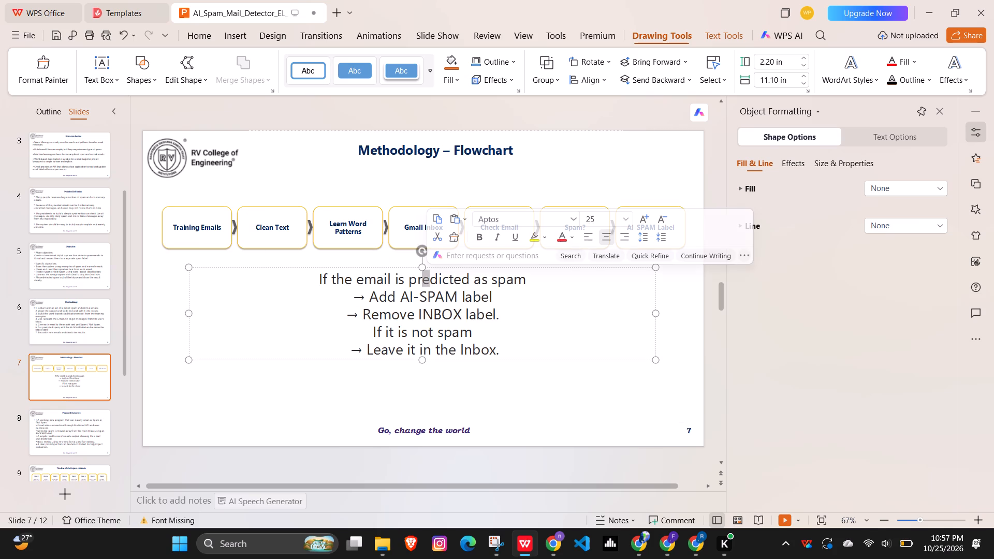
Narrow the explanatory text box from both sides to a width of about 9.14 in.
{"action": "left_click_drag", "start_coordinate": [191, 270], "coordinate": [227, 277]}
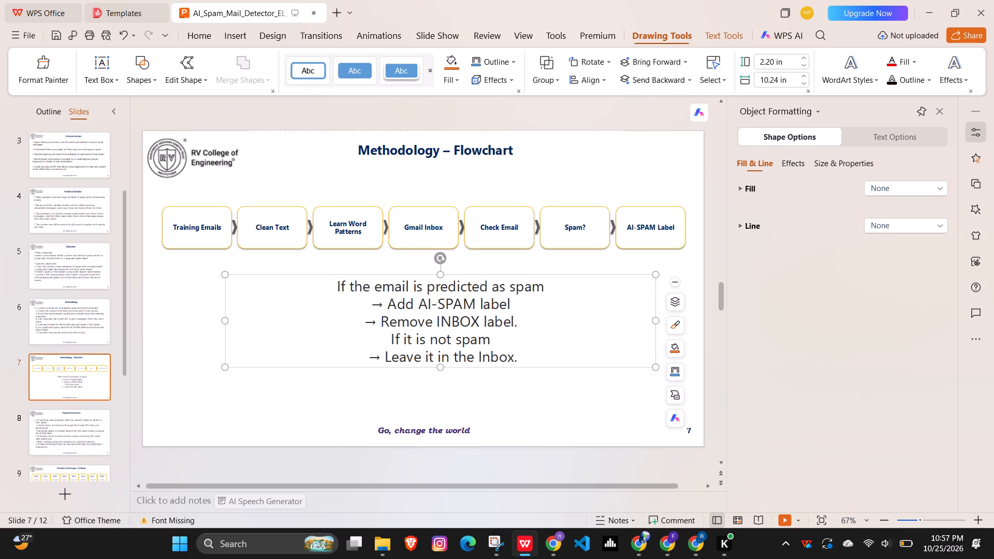
{"action": "left_click_drag", "start_coordinate": [658, 367], "coordinate": [604, 388]}
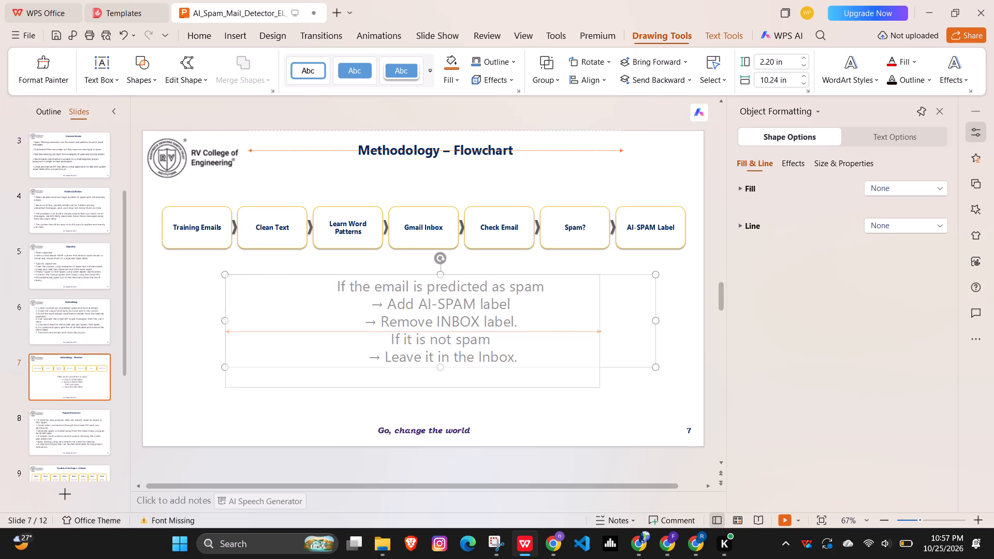
{"action": "left_click_drag", "start_coordinate": [602, 370], "coordinate": [608, 391]}
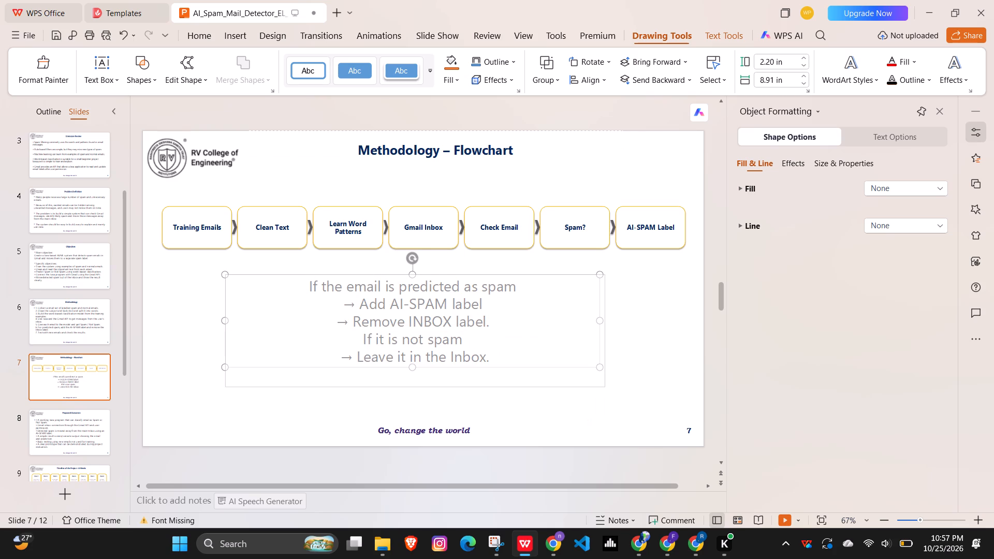
{"action": "left_click_drag", "start_coordinate": [608, 391], "coordinate": [609, 401]}
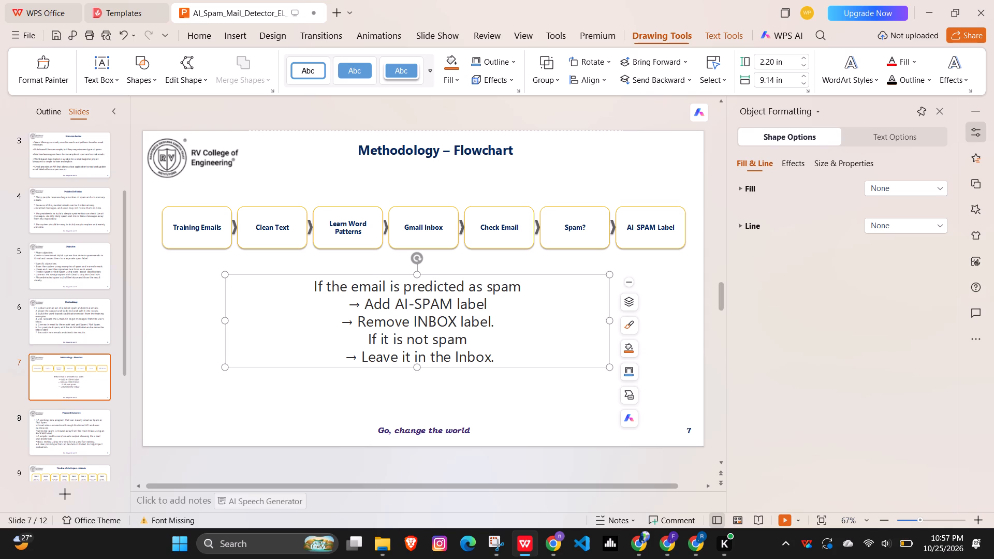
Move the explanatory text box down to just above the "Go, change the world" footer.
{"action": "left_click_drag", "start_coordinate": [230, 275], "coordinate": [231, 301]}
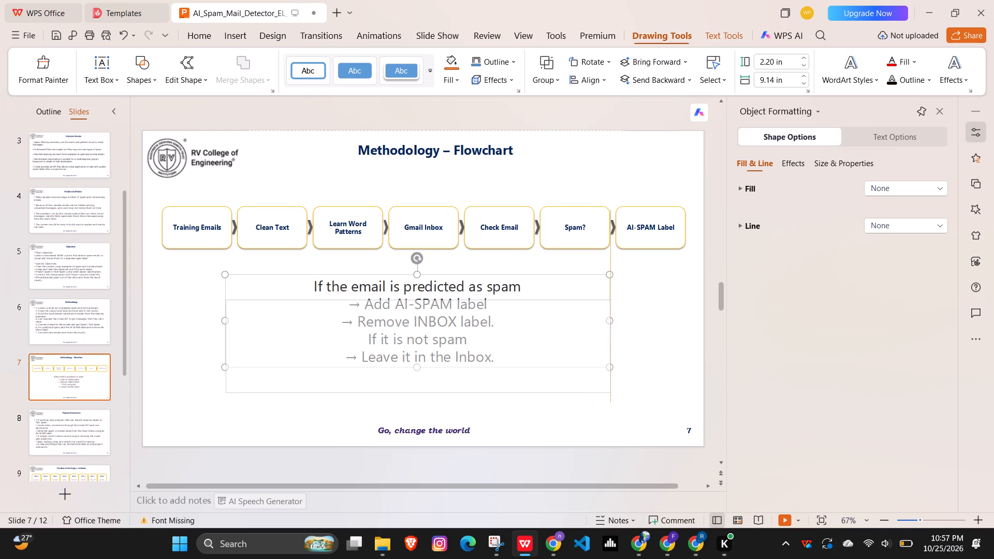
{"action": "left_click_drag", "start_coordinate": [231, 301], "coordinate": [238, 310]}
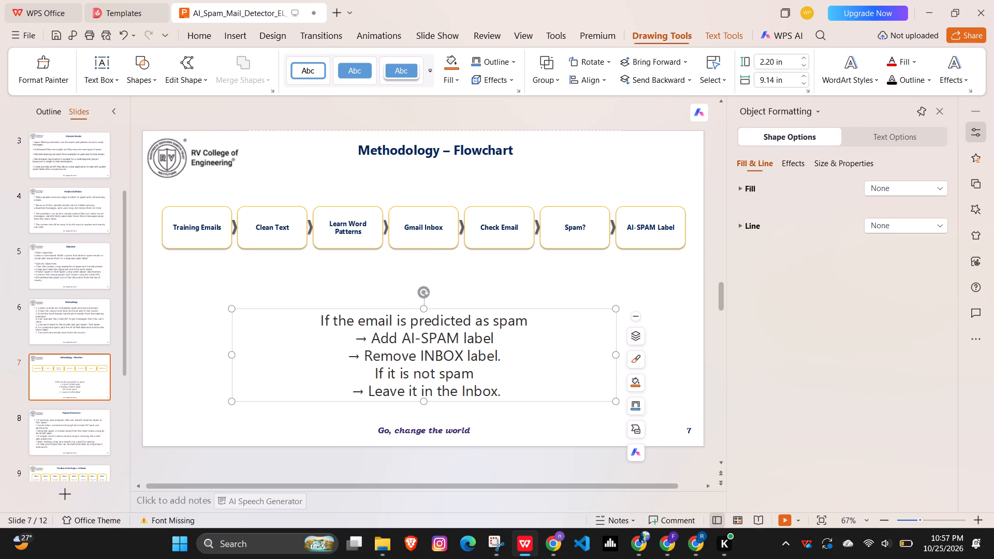
Move the explanatory text box up so it sits close beneath the row of flowchart boxes, about 9.14 in wide.
{"action": "left_click", "coordinate": [508, 229]}
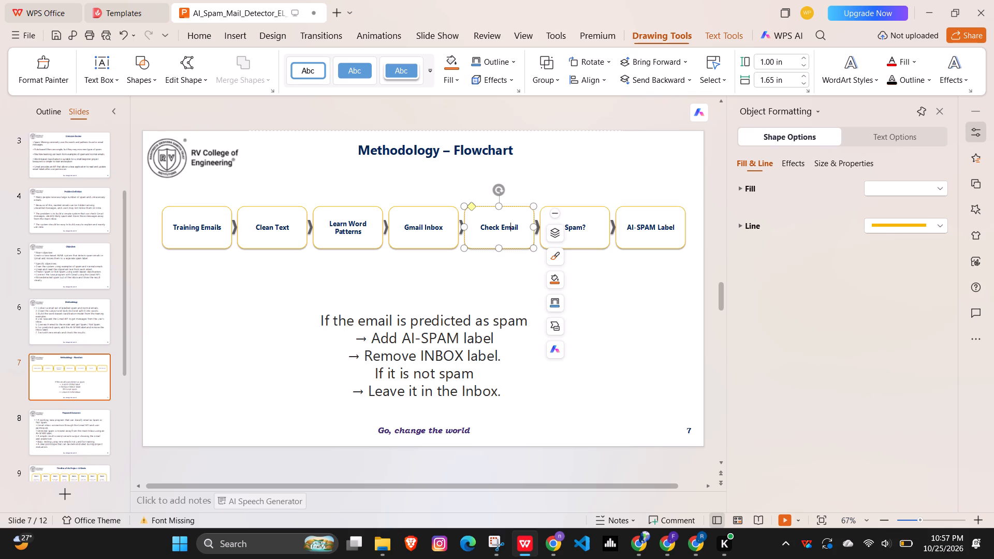
{"action": "left_click", "coordinate": [389, 331]}
{"action": "left_click_drag", "start_coordinate": [423, 310], "coordinate": [429, 279]}
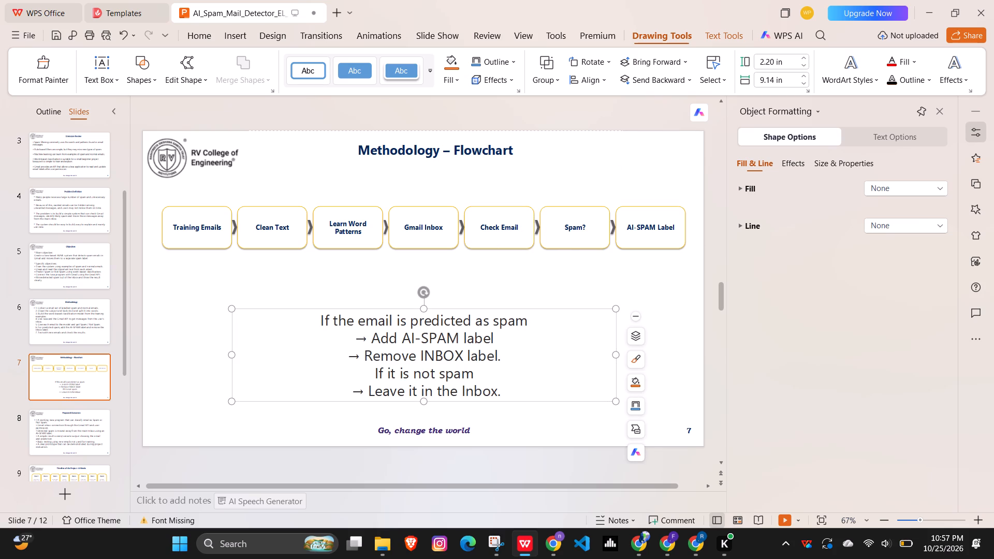
{"action": "left_click_drag", "start_coordinate": [231, 399], "coordinate": [235, 356]}
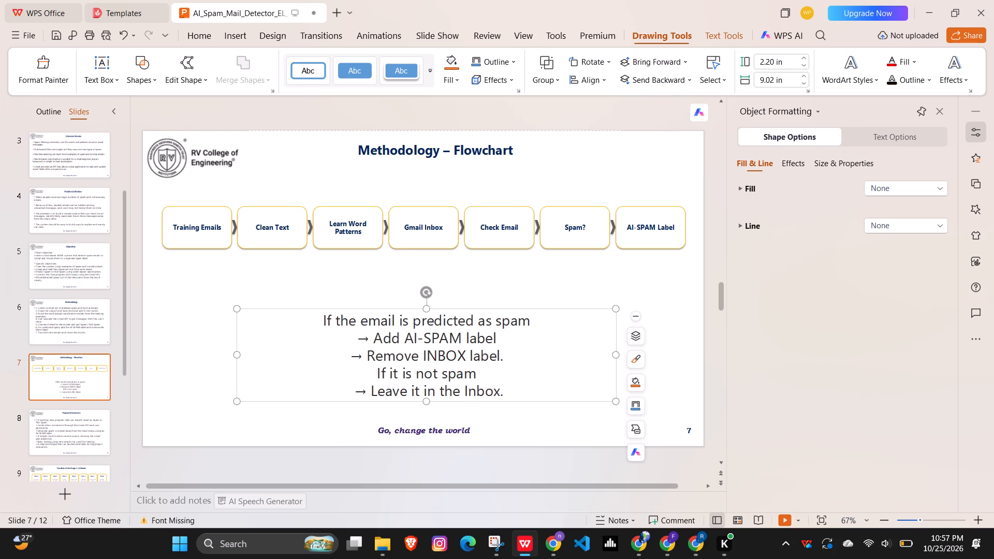
{"action": "left_click_drag", "start_coordinate": [533, 347], "coordinate": [536, 322]}
{"action": "left_click", "coordinate": [577, 362]}
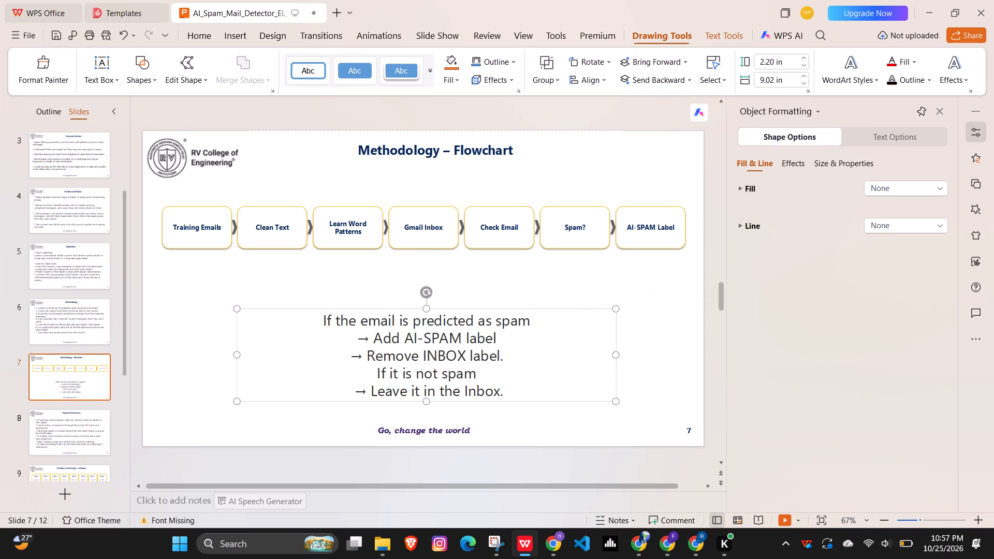
{"action": "left_click_drag", "start_coordinate": [429, 404], "coordinate": [427, 387]}
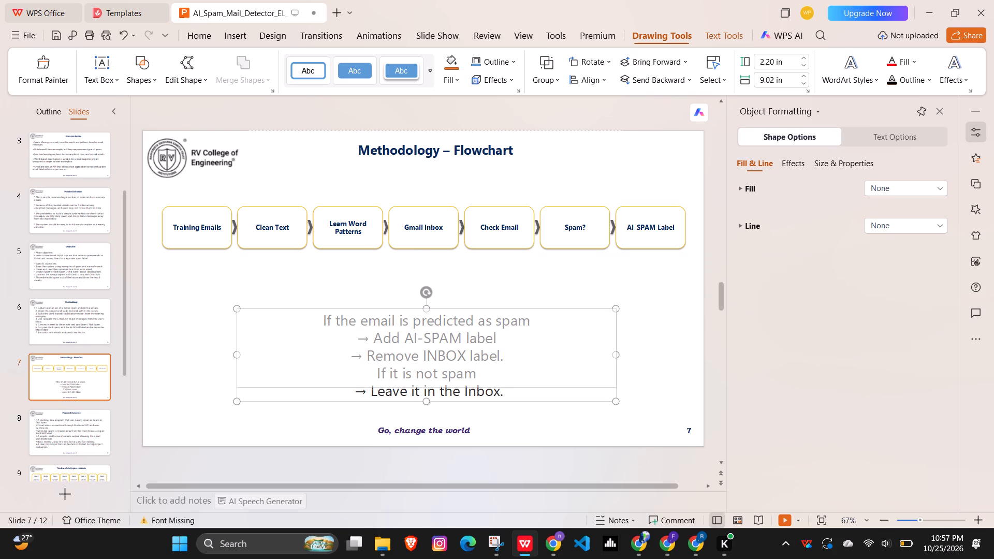
{"action": "left_click_drag", "start_coordinate": [427, 387], "coordinate": [429, 367]}
{"action": "left_click_drag", "start_coordinate": [419, 302], "coordinate": [432, 282]}
{"action": "left_click", "coordinate": [393, 344]}
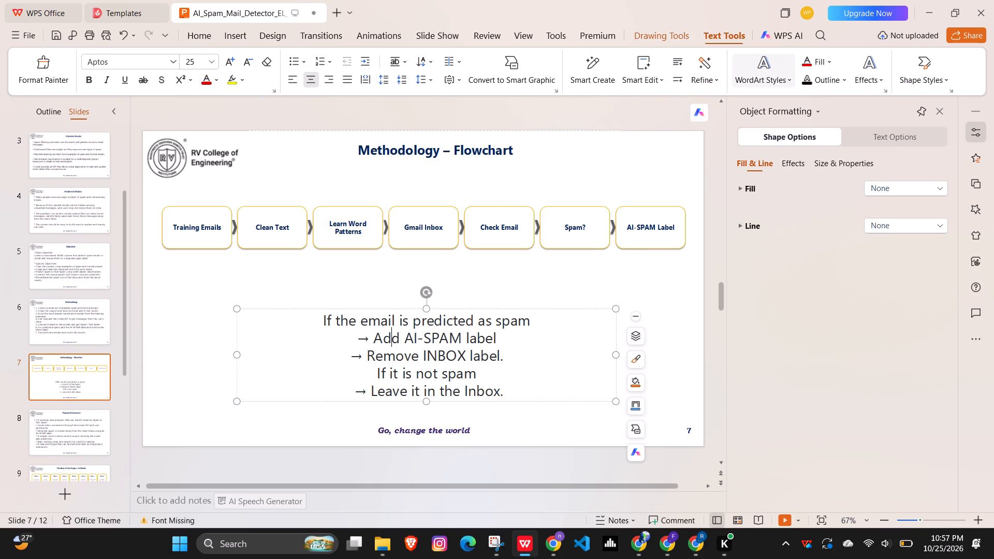
{"action": "left_click_drag", "start_coordinate": [240, 310], "coordinate": [236, 270]}
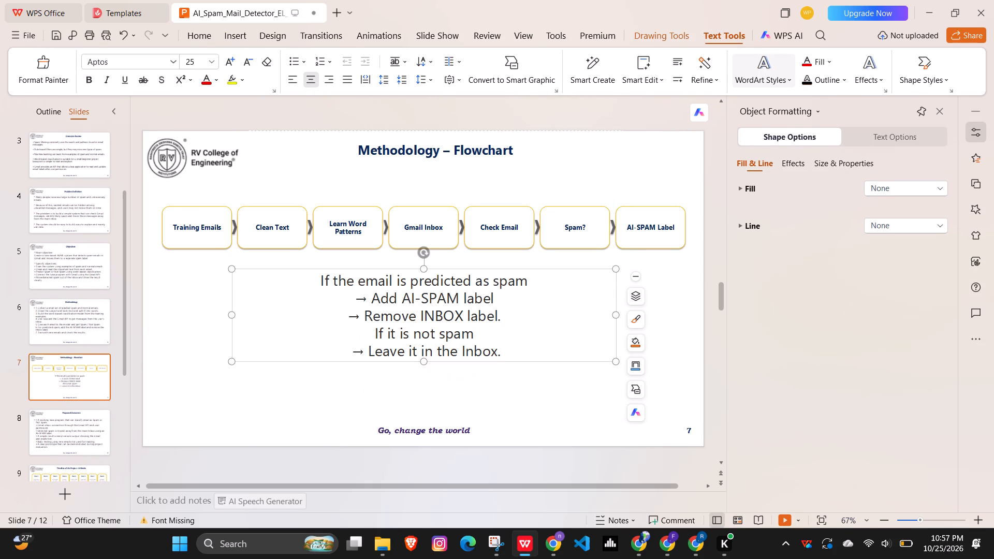
{"action": "left_click", "coordinate": [399, 384]}
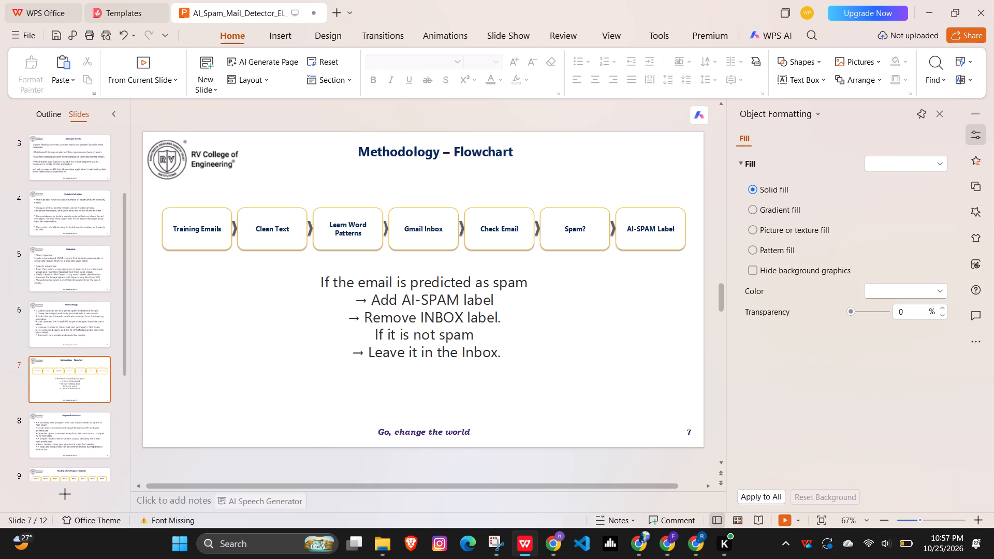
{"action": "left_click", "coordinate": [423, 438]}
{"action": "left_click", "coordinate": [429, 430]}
Replace "Flowchart" in the slide title with "FLOW CHART" on a new line below "Methodology –".
{"action": "left_click", "coordinate": [447, 148]}
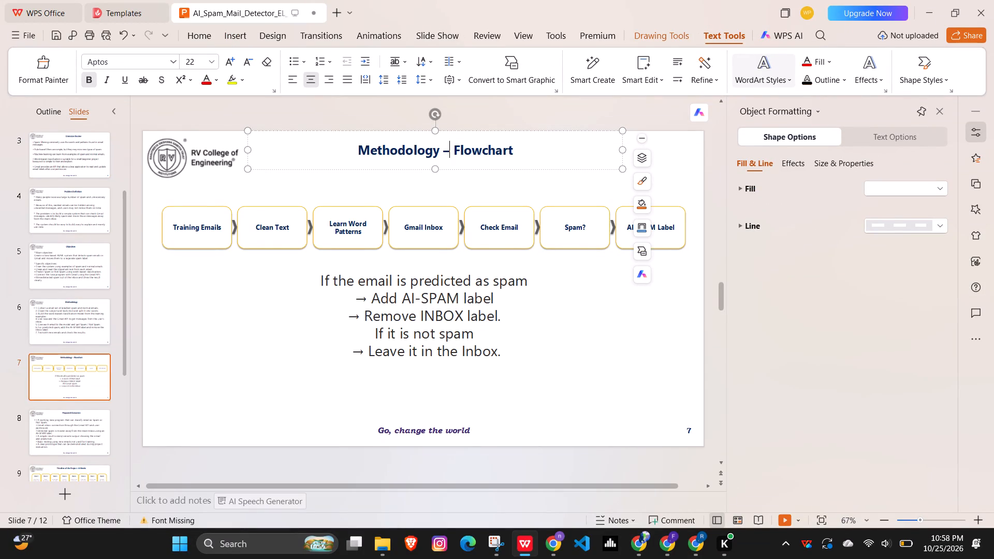
{"action": "left_click", "coordinate": [521, 155]}
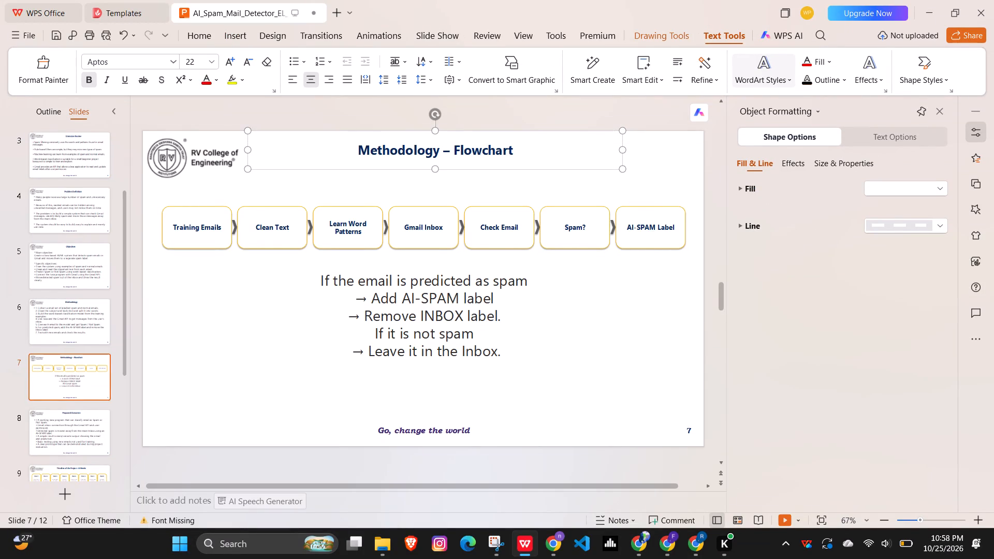
{"action": "left_click_drag", "start_coordinate": [512, 152], "coordinate": [445, 158]}
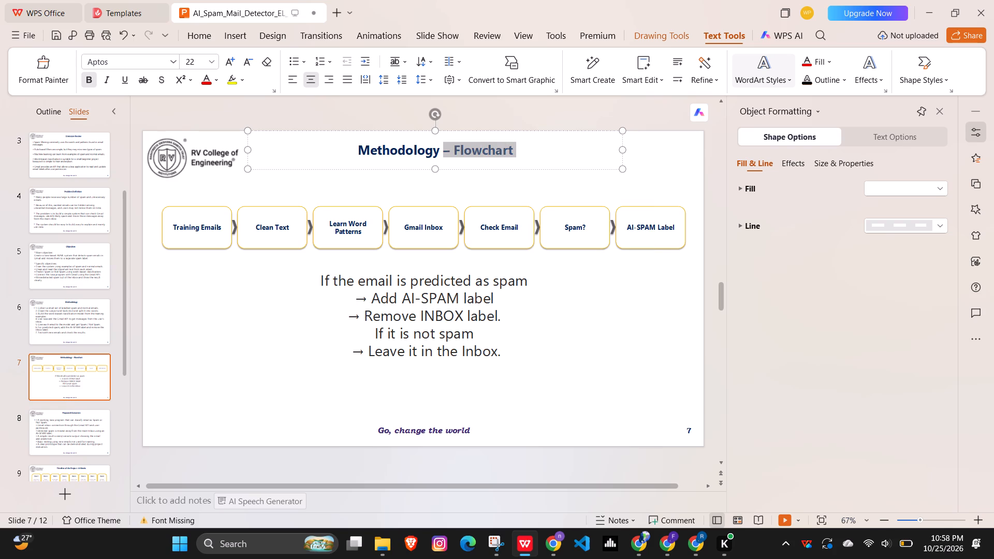
{"action": "left_click_drag", "start_coordinate": [445, 158], "coordinate": [451, 162]}
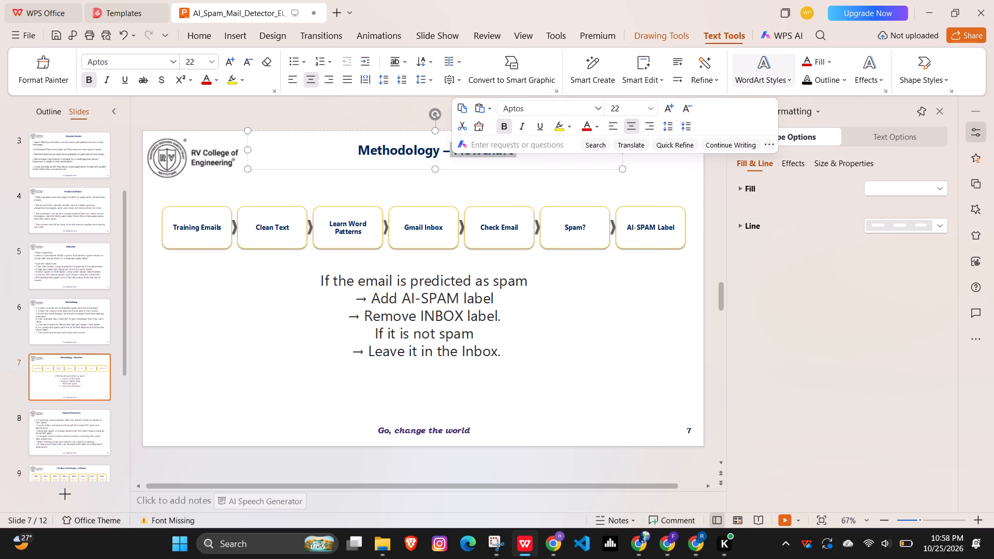
{"action": "key", "text": "Return"}
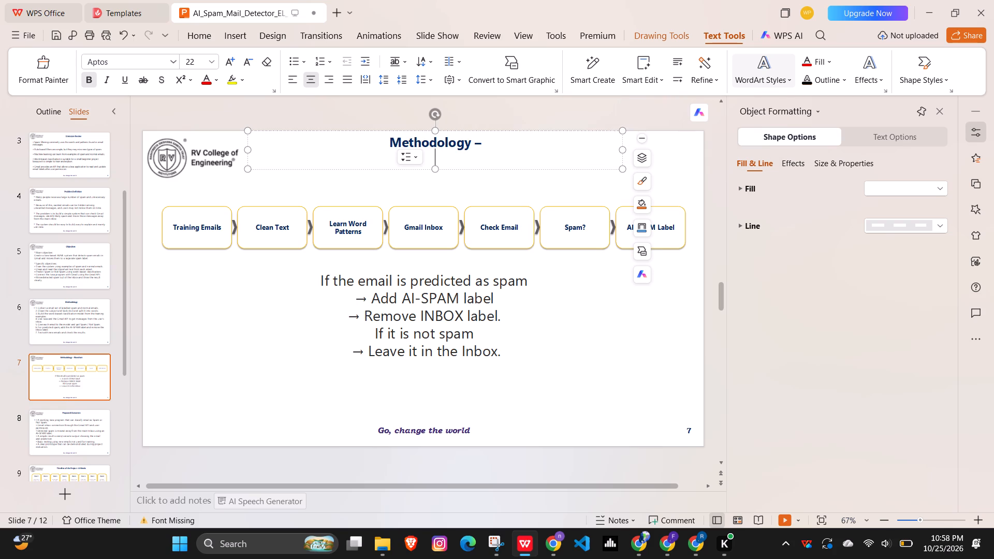
{"action": "left_click", "coordinate": [456, 157]}
{"action": "type", "text": "FLOW CHART"}
{"action": "key", "text": "space"}
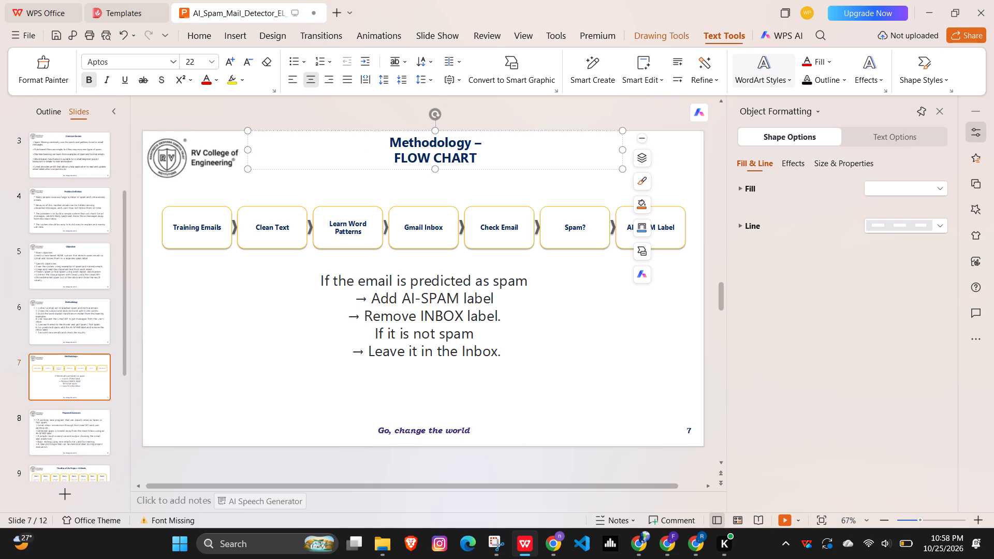
Remove the dash after "Methodology" in the title of the flowchart slide.
{"action": "left_click", "coordinate": [483, 144]}
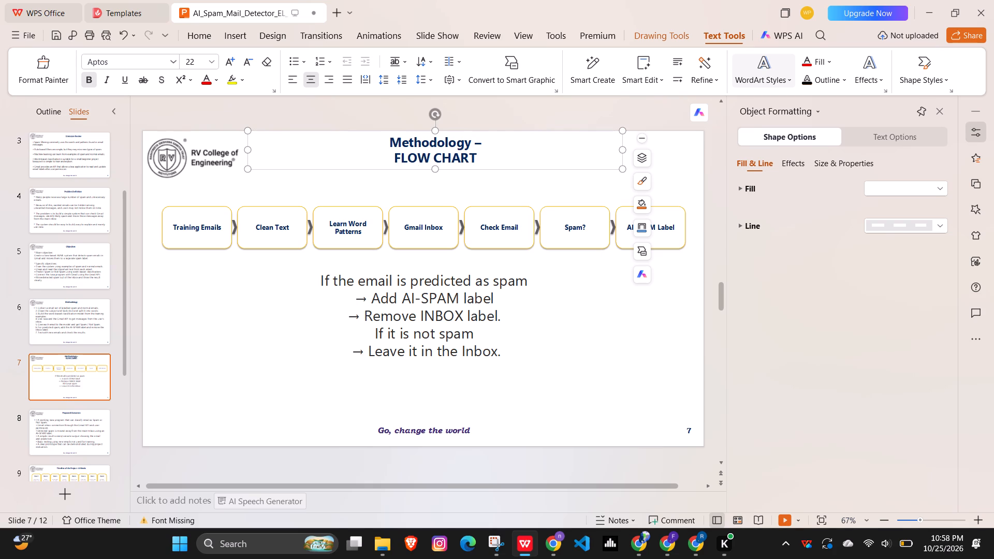
{"action": "left_click", "coordinate": [477, 142]}
{"action": "left_click", "coordinate": [483, 144]}
{"action": "left_click", "coordinate": [480, 143]}
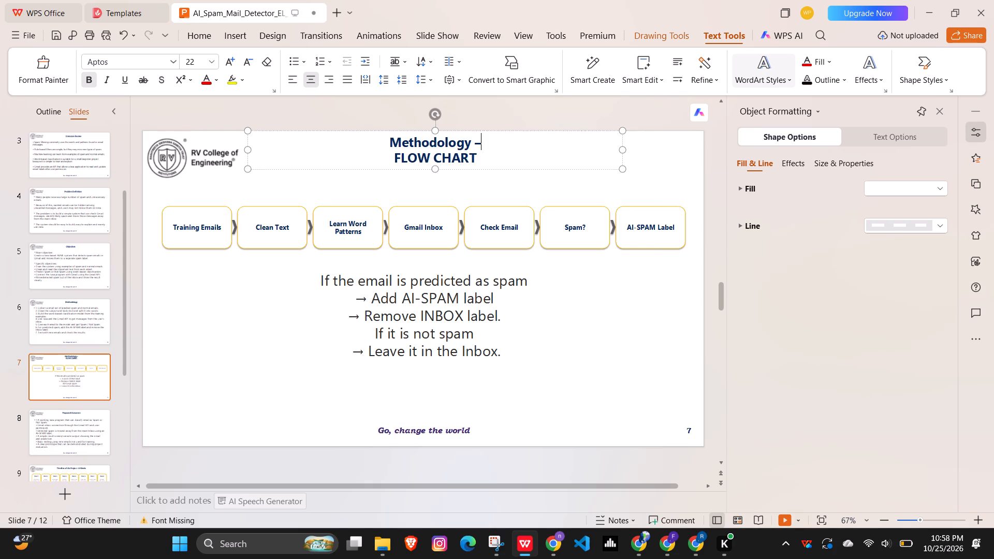
{"action": "key", "text": "BackSpace"}
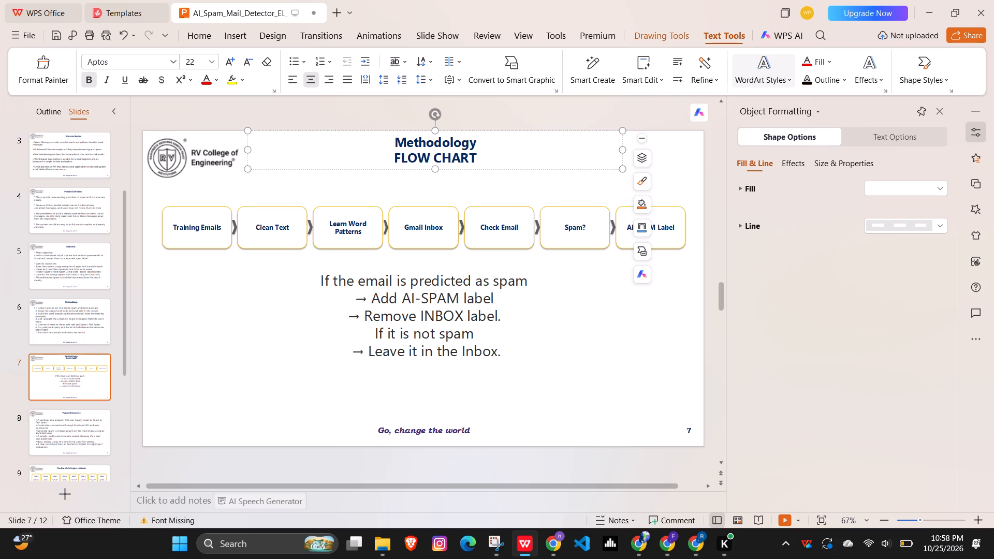
{"action": "key", "text": "space"}
{"action": "key", "text": "BackSpace"}
Insert a blank line between "Methodology" and "FLOW CHART" in the slide title.
{"action": "left_click", "coordinate": [392, 156]}
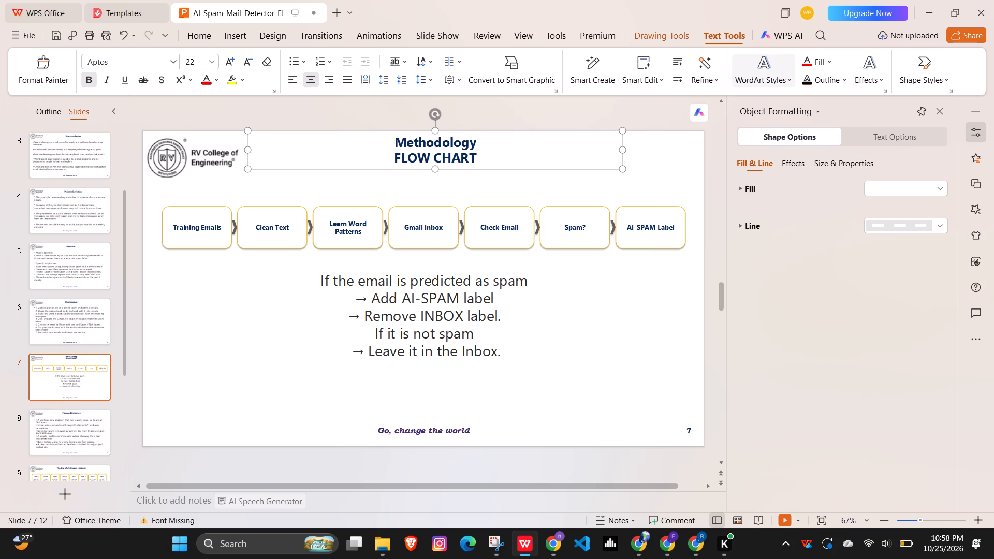
{"action": "left_click", "coordinate": [390, 155]}
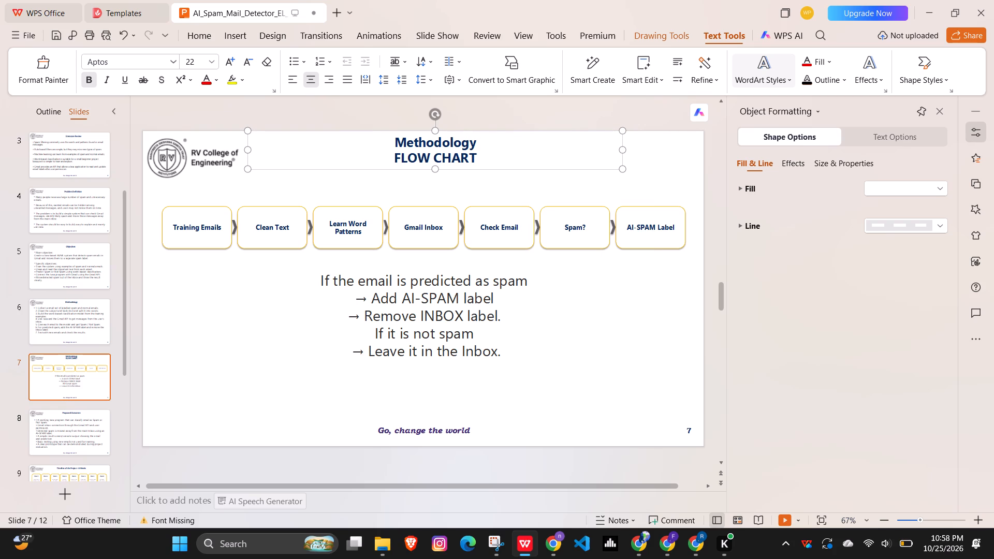
{"action": "left_click", "coordinate": [390, 155]}
{"action": "key", "text": "Return"}
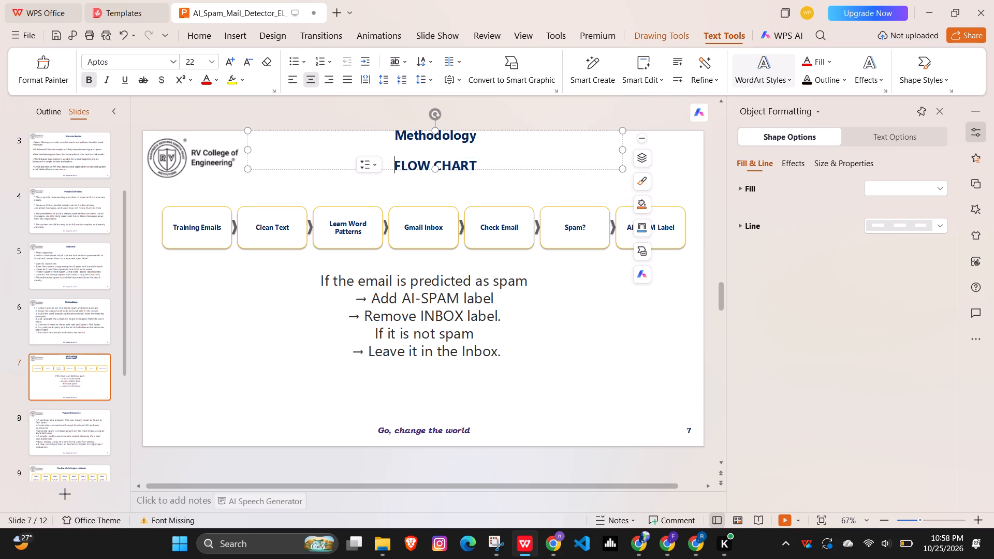
Extend the title box's bottom edge down to just above the row of flowchart boxes.
{"action": "left_click_drag", "start_coordinate": [437, 168], "coordinate": [438, 179]}
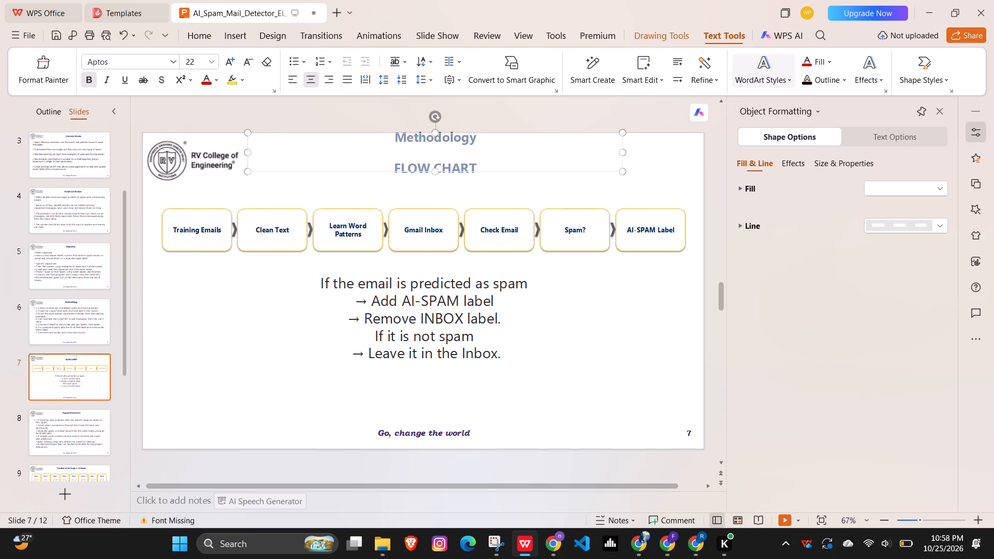
{"action": "left_click_drag", "start_coordinate": [438, 179], "coordinate": [438, 180]}
{"action": "left_click_drag", "start_coordinate": [432, 178], "coordinate": [435, 184]}
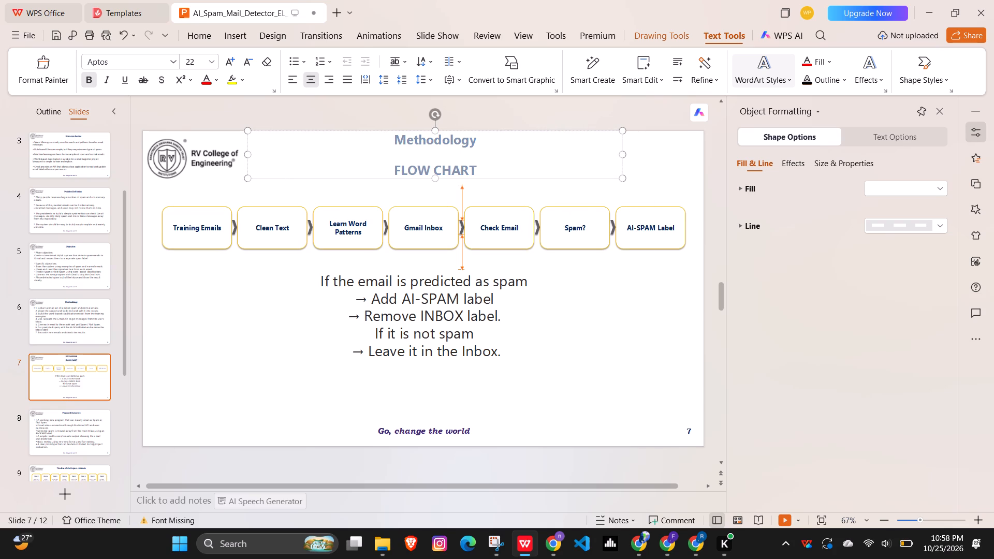
{"action": "left_click_drag", "start_coordinate": [435, 184], "coordinate": [433, 196]}
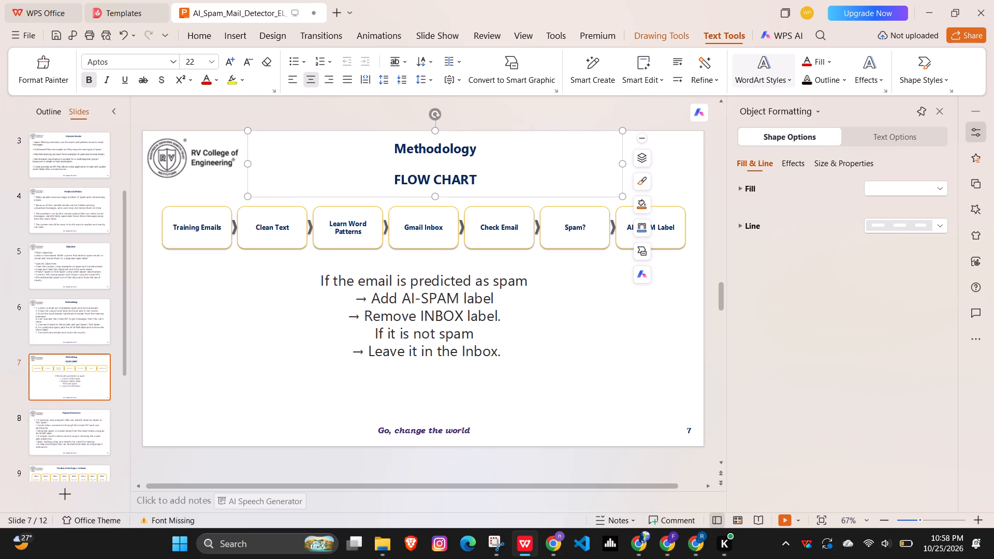
{"action": "left_click", "coordinate": [546, 292]}
{"action": "left_click", "coordinate": [451, 183]}
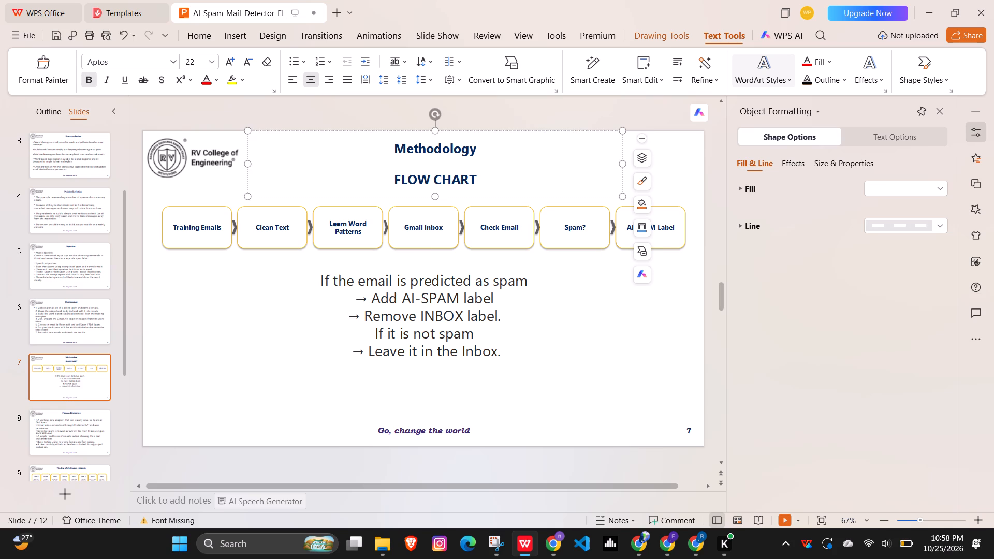
{"action": "left_click", "coordinate": [543, 289]}
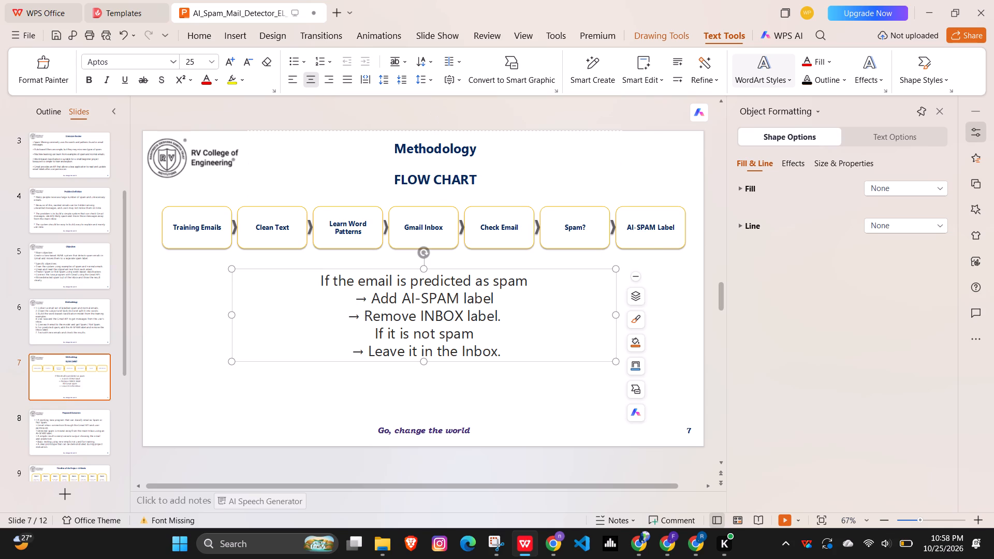
Remove the duplicate automatic bullet before "A working Java program" on the Proposed Outcomes slide.
{"action": "scroll", "coordinate": [524, 284], "scroll_direction": "down", "scroll_amount": 1}
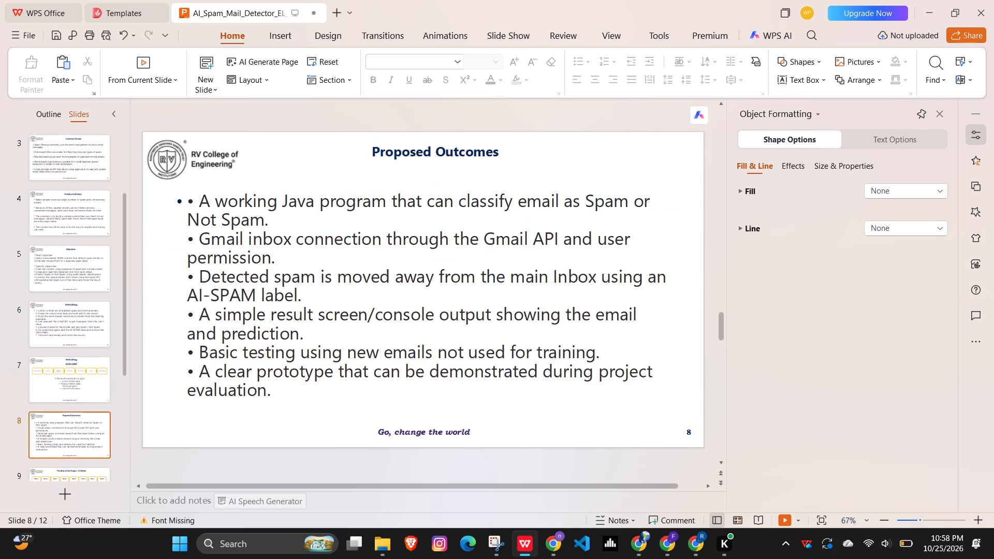
{"action": "left_click", "coordinate": [181, 207]}
{"action": "left_click", "coordinate": [182, 203]}
{"action": "left_click", "coordinate": [179, 202]}
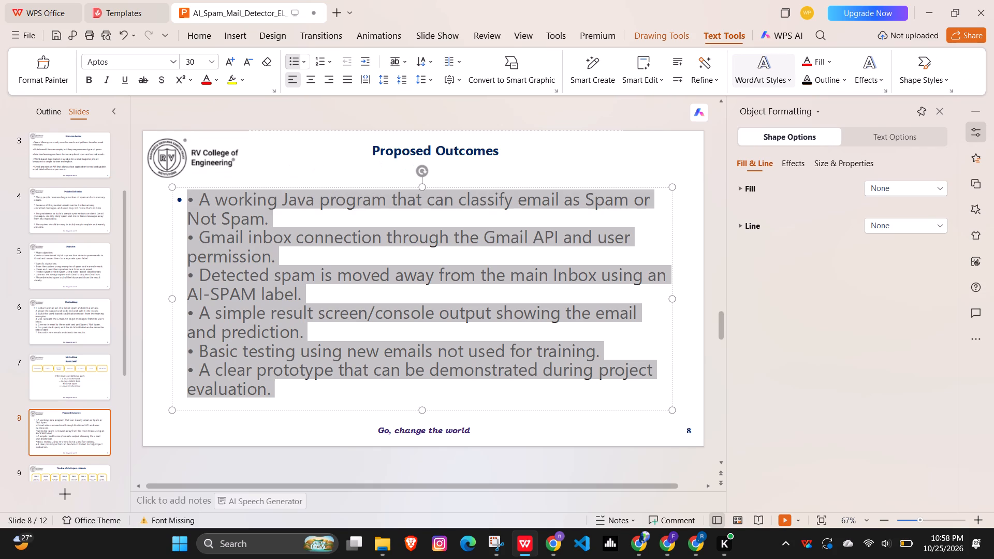
{"action": "left_click", "coordinate": [182, 203]}
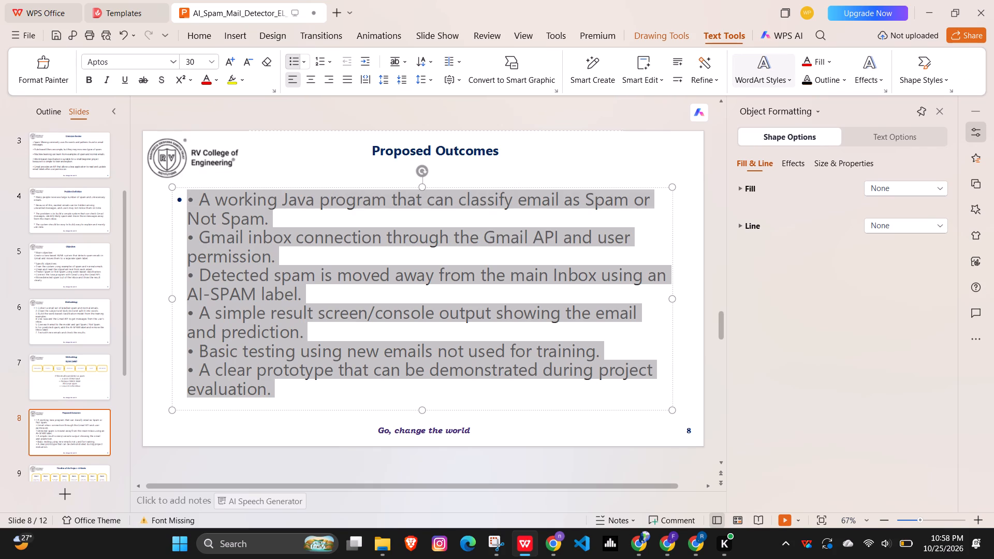
{"action": "left_click", "coordinate": [187, 198]}
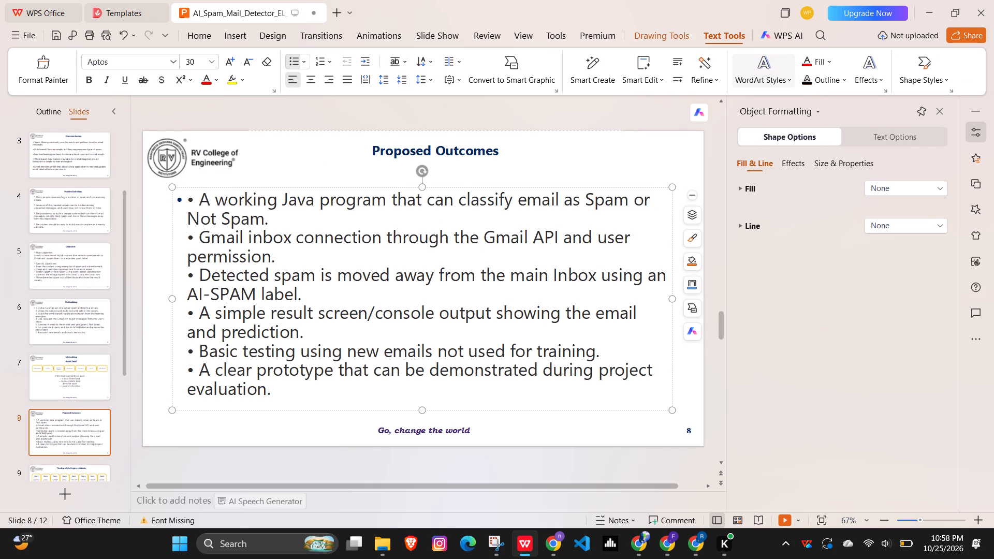
{"action": "key", "text": "BackSpace"}
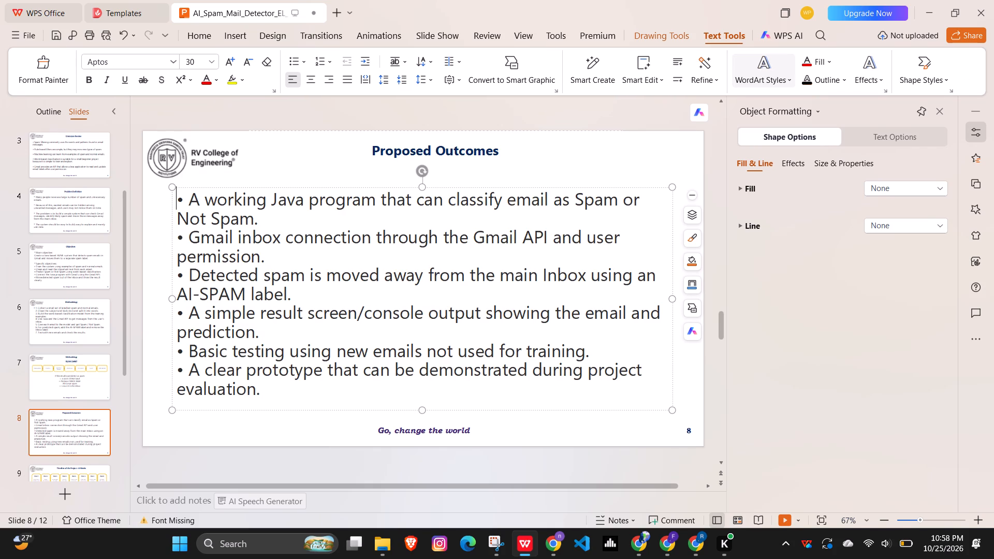
On the closing "THANK YOU SIR" slide, shift the navy bar down and back up to the slide's top edge.
{"action": "scroll", "coordinate": [328, 293], "scroll_direction": "down", "scroll_amount": 1}
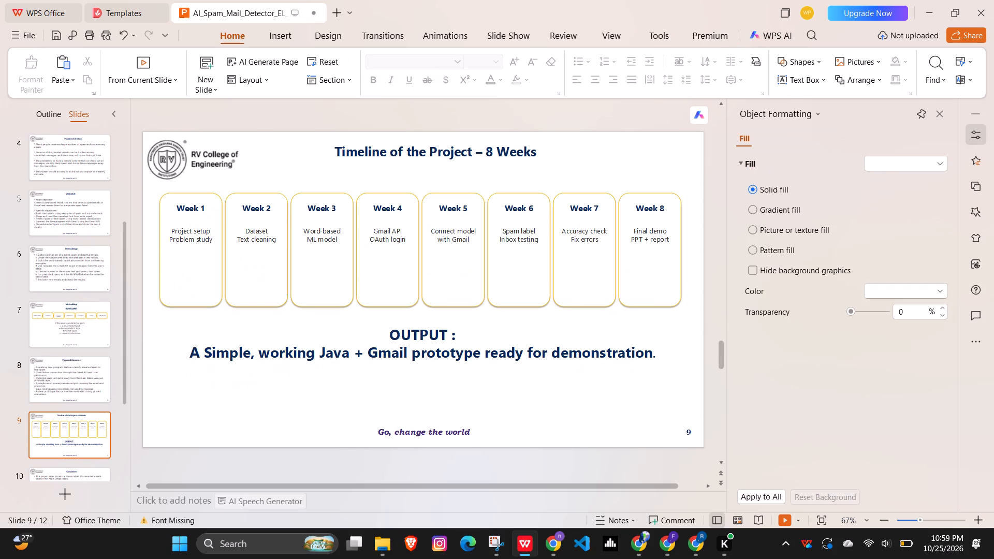
{"action": "scroll", "coordinate": [328, 292], "scroll_direction": "down", "scroll_amount": 1}
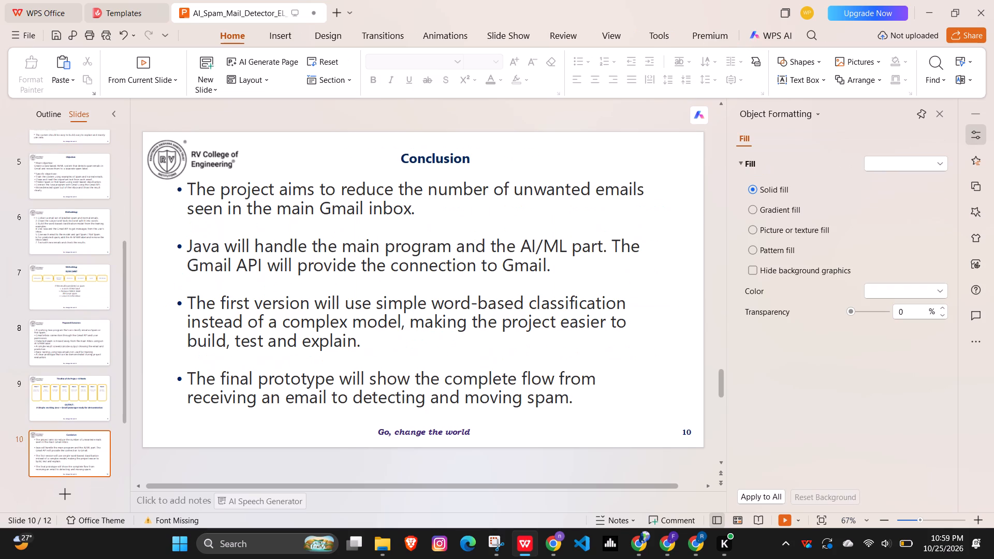
{"action": "scroll", "coordinate": [326, 288], "scroll_direction": "down", "scroll_amount": 5}
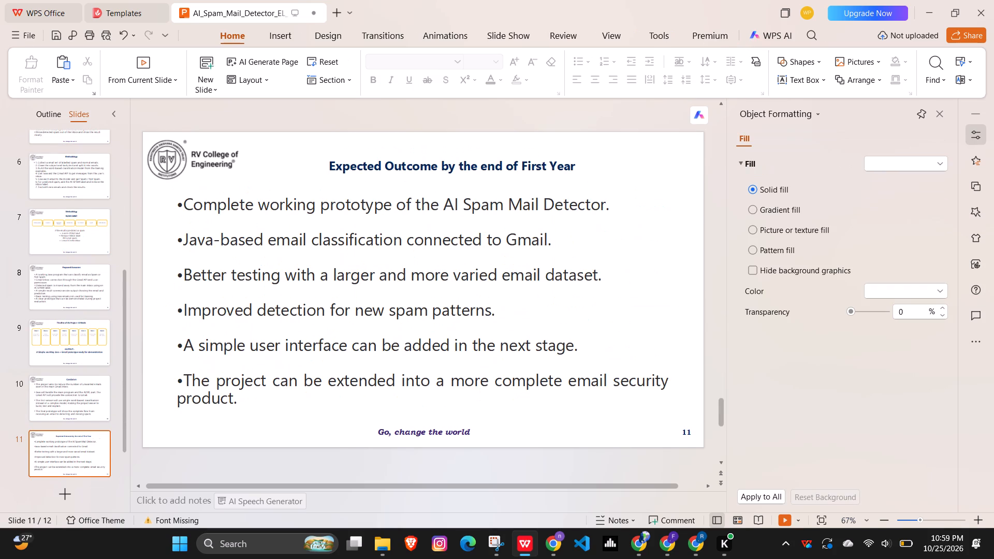
{"action": "left_click_drag", "start_coordinate": [280, 137], "coordinate": [284, 147]}
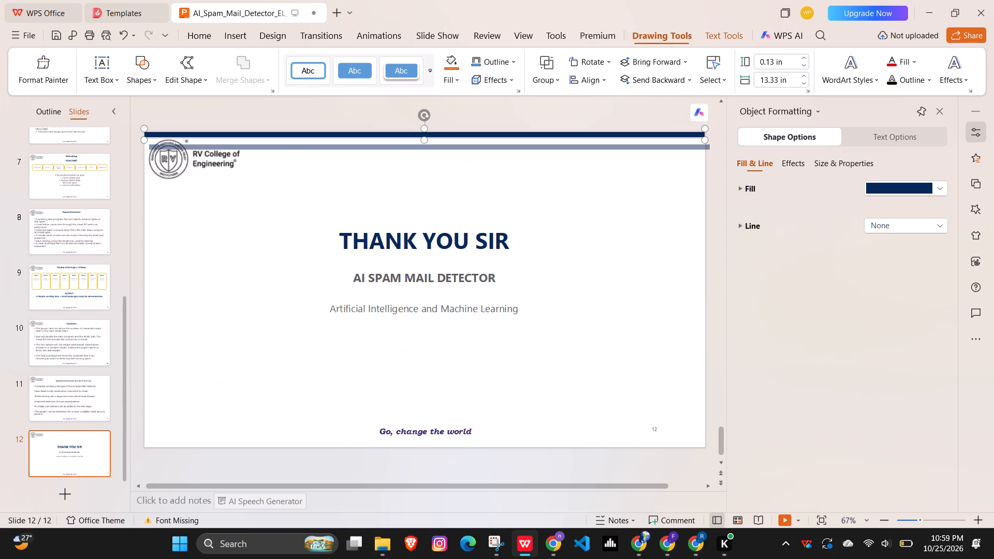
{"action": "left_click_drag", "start_coordinate": [284, 147], "coordinate": [283, 143]}
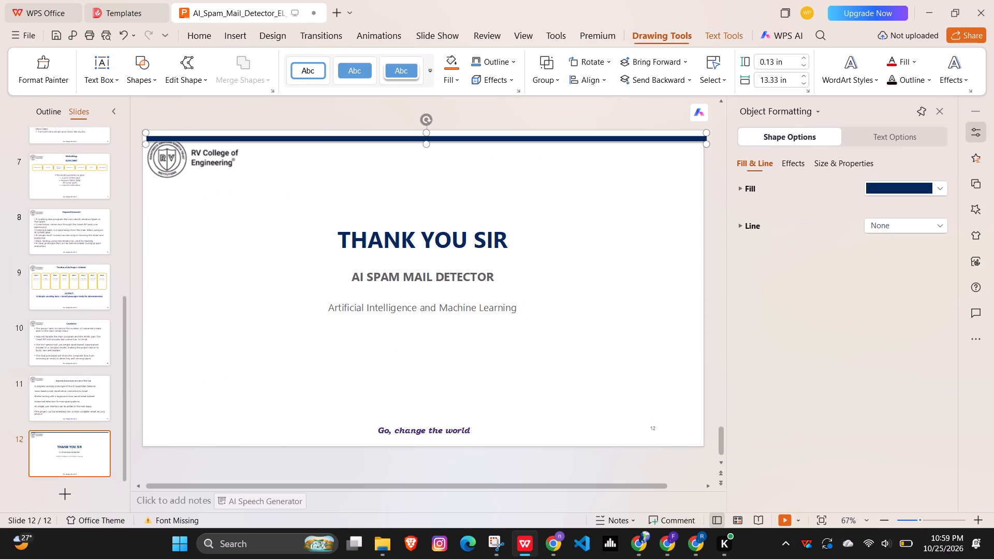
{"action": "left_click_drag", "start_coordinate": [421, 141], "coordinate": [419, 131]}
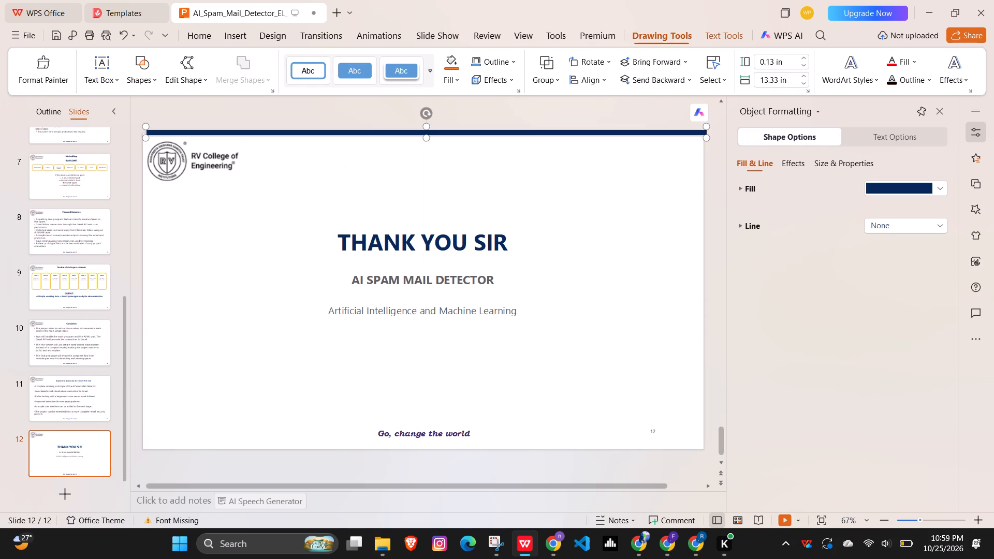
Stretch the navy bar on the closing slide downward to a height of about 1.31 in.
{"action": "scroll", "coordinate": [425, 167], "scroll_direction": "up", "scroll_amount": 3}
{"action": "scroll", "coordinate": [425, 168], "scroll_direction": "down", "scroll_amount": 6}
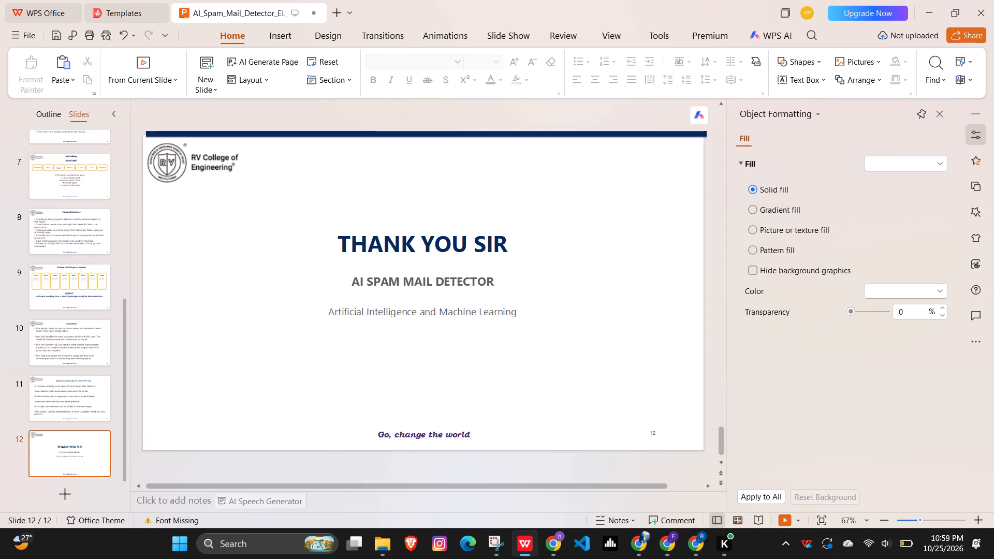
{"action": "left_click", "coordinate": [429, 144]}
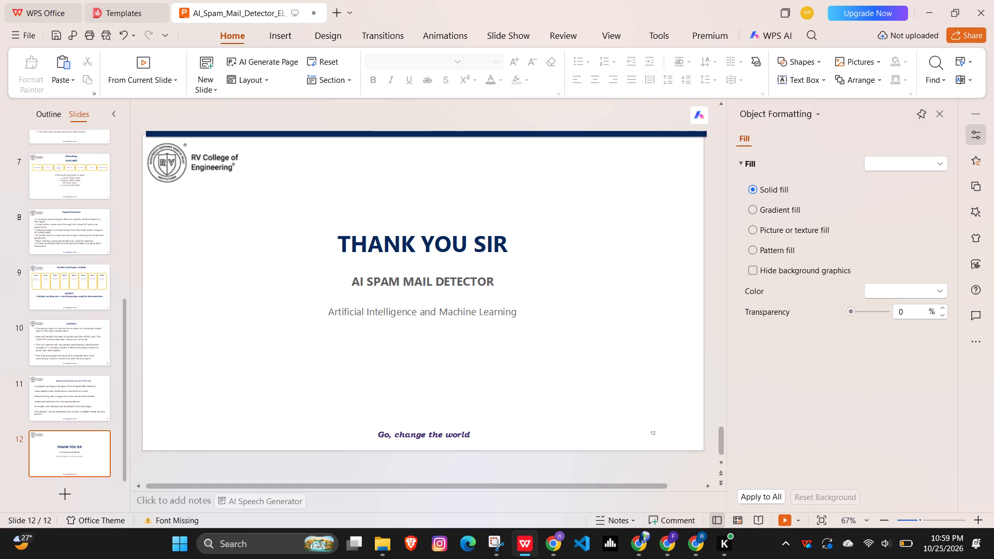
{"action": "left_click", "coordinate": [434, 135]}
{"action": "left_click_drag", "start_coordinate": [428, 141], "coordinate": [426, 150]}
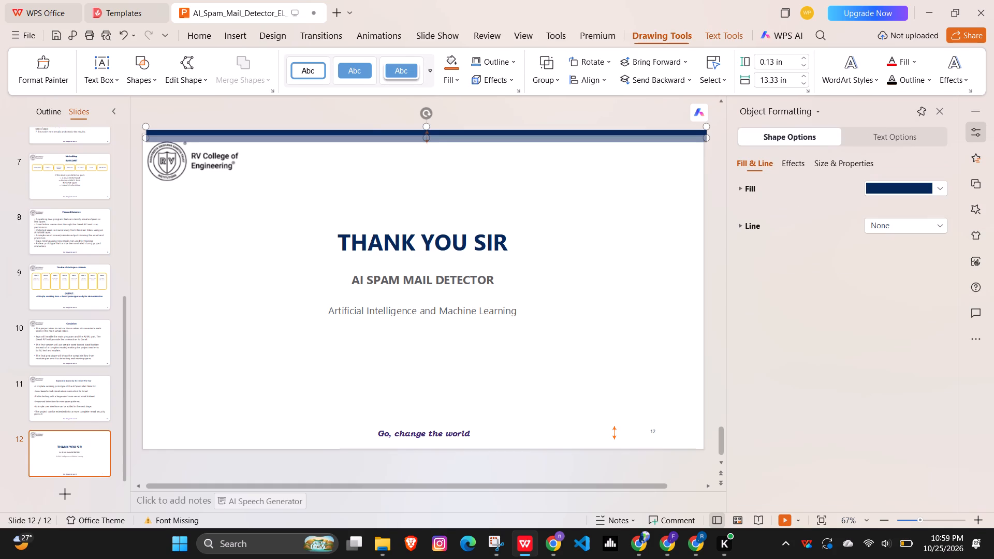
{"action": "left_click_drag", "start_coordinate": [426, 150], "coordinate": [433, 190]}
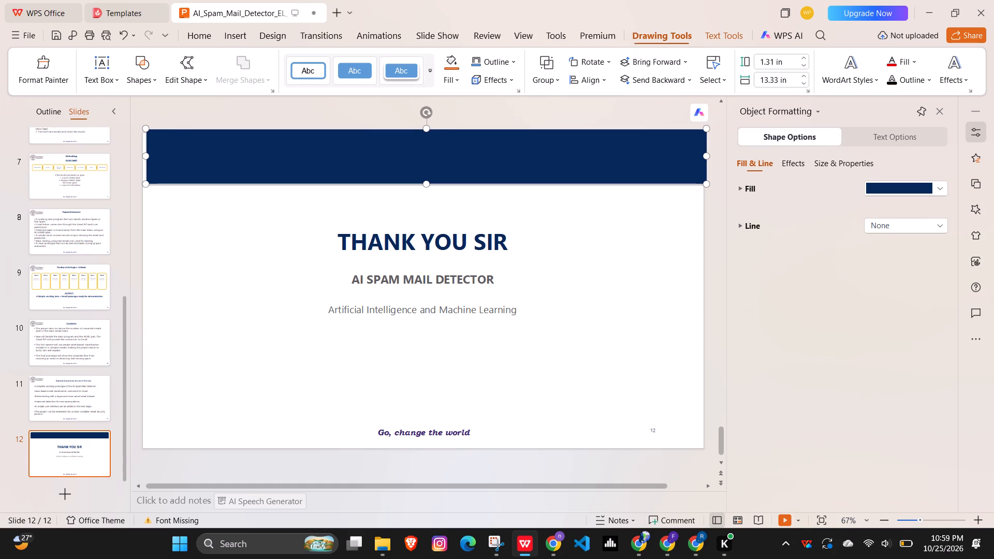
Shrink the navy bar to a thin strip about 0.08 in high along the closing slide's top edge.
{"action": "left_click_drag", "start_coordinate": [429, 183], "coordinate": [417, 154]}
{"action": "left_click_drag", "start_coordinate": [426, 153], "coordinate": [425, 146]}
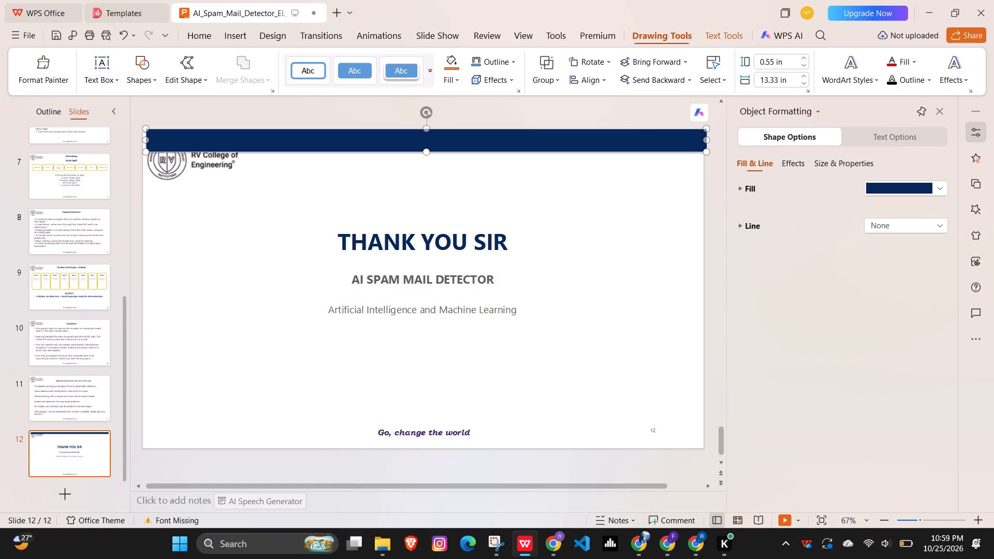
{"action": "left_click_drag", "start_coordinate": [425, 146], "coordinate": [426, 139]}
{"action": "left_click_drag", "start_coordinate": [428, 139], "coordinate": [428, 139]}
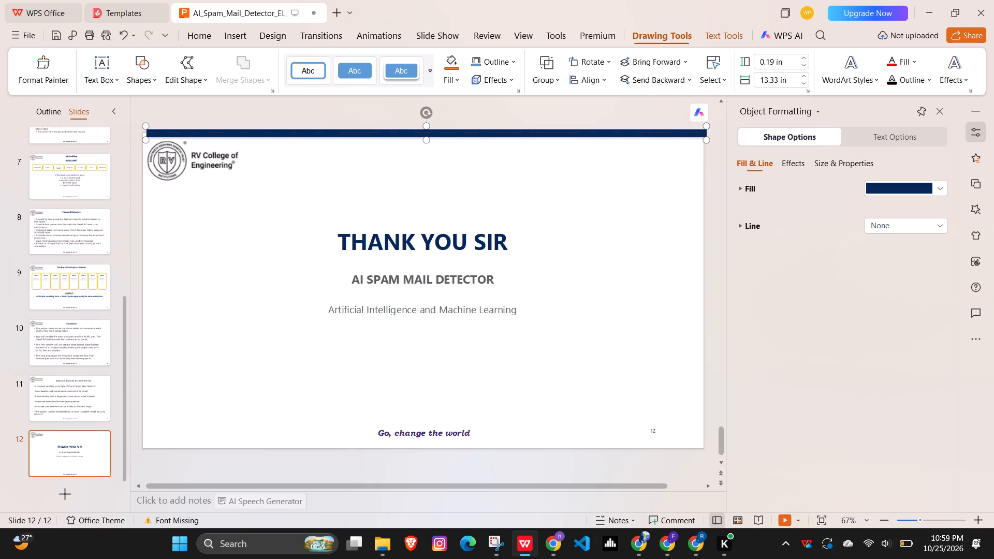
{"action": "left_click_drag", "start_coordinate": [428, 139], "coordinate": [430, 128]}
{"action": "left_click_drag", "start_coordinate": [430, 136], "coordinate": [429, 131]}
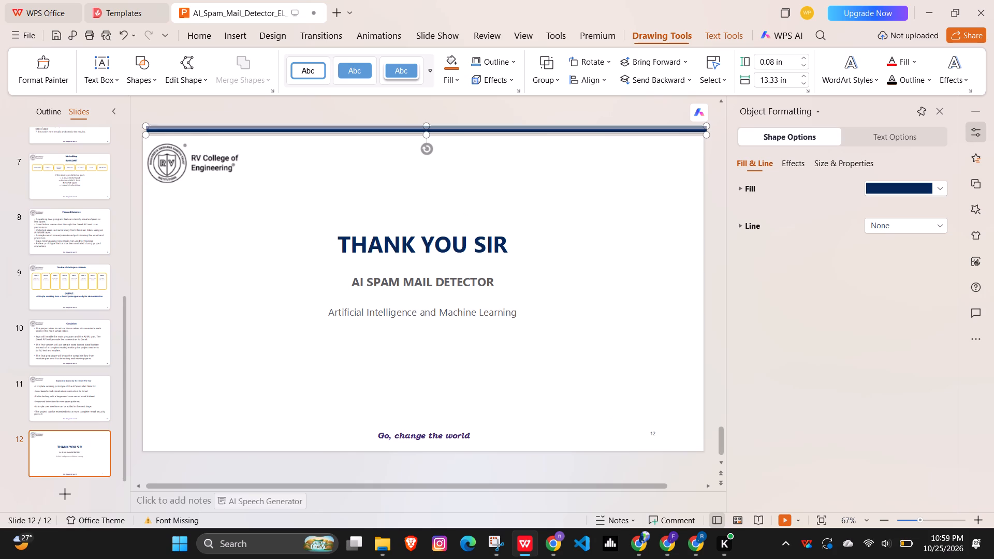
{"action": "left_click_drag", "start_coordinate": [429, 131], "coordinate": [429, 127]}
{"action": "left_click_drag", "start_coordinate": [429, 137], "coordinate": [428, 143]}
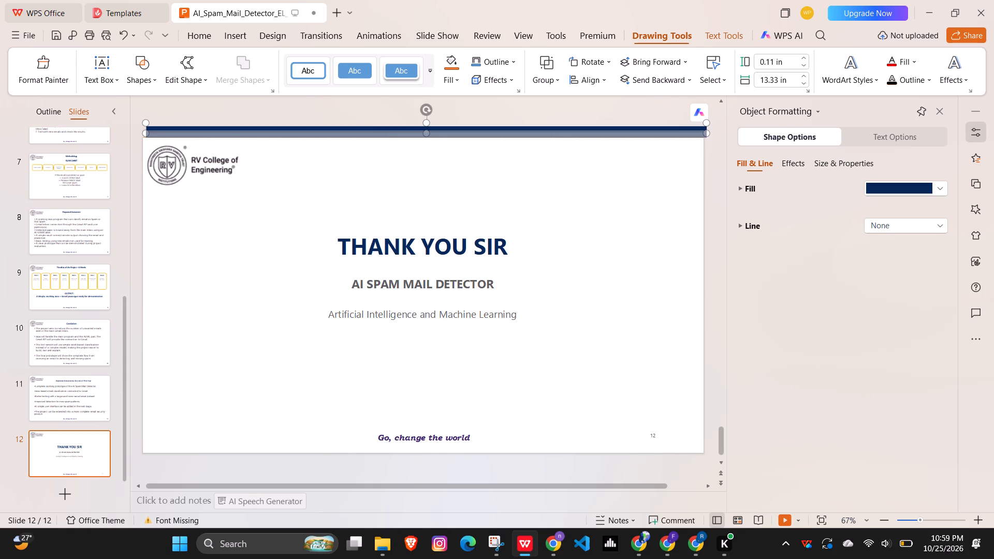
{"action": "left_click_drag", "start_coordinate": [428, 143], "coordinate": [427, 142]}
{"action": "left_click", "coordinate": [426, 139]}
{"action": "double_click", "coordinate": [426, 137]}
{"action": "left_click", "coordinate": [426, 133]}
{"action": "left_click_drag", "start_coordinate": [427, 125], "coordinate": [429, 119]}
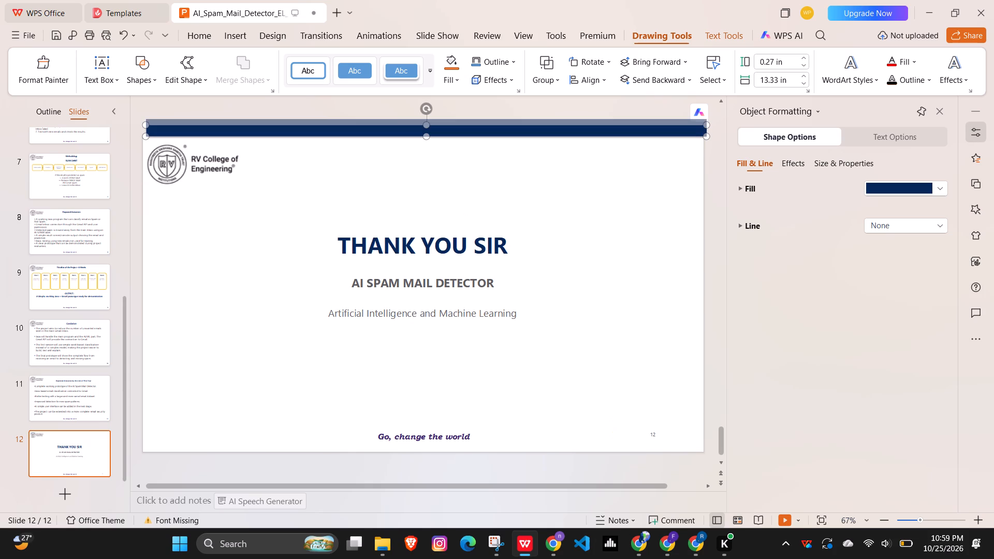
{"action": "left_click_drag", "start_coordinate": [429, 119], "coordinate": [431, 135]}
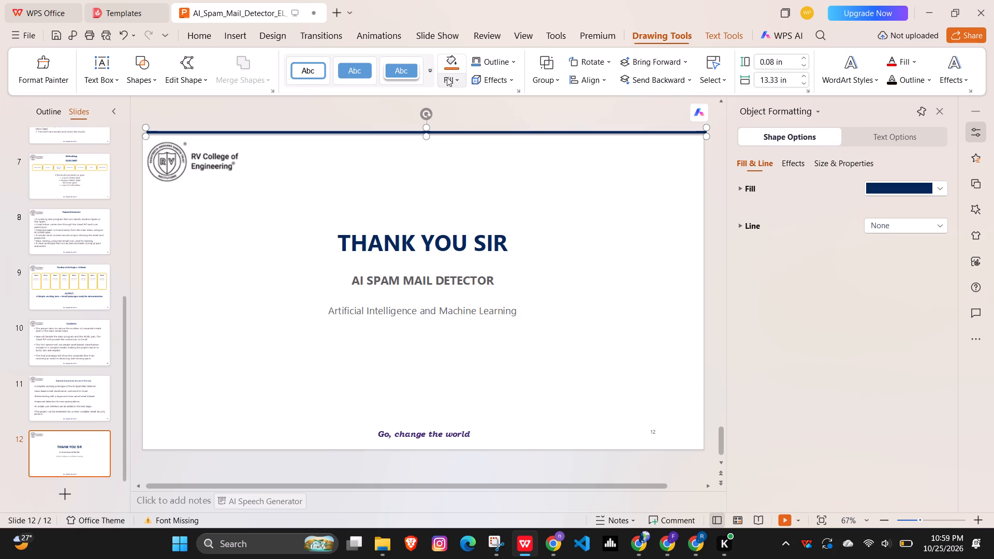
Change the thin top bar's fill colour to white on the closing slide.
{"action": "left_click", "coordinate": [447, 77]}
{"action": "left_click", "coordinate": [445, 125]}
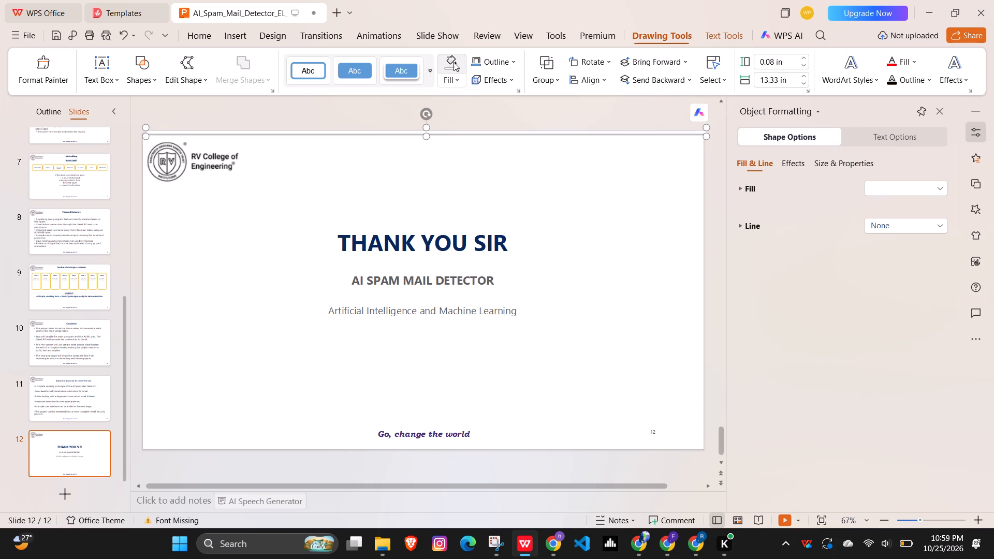
Review the slides from the closing slide back to the TEAM slide and the Introduction slide.
{"action": "left_click", "coordinate": [600, 196]}
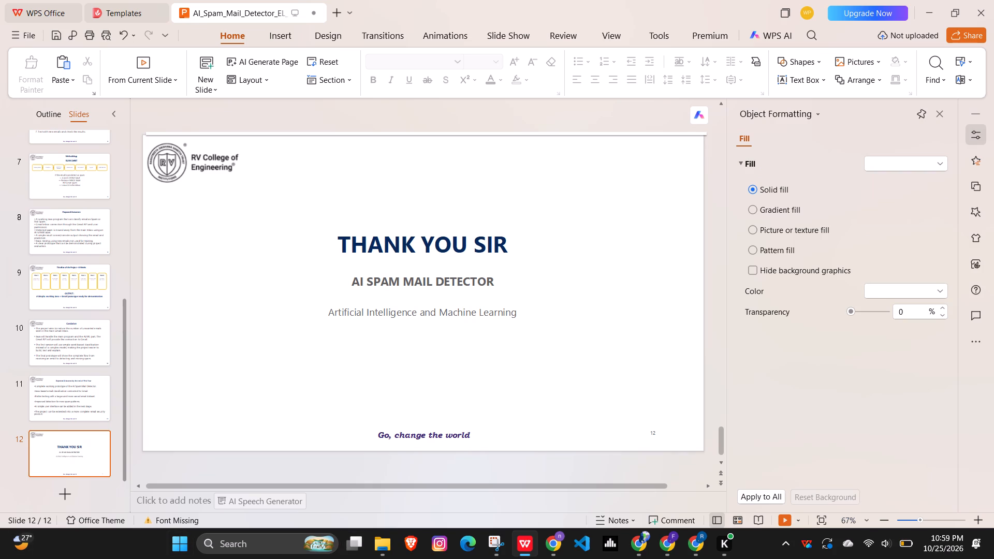
{"action": "scroll", "coordinate": [419, 326], "scroll_direction": "up", "scroll_amount": 3}
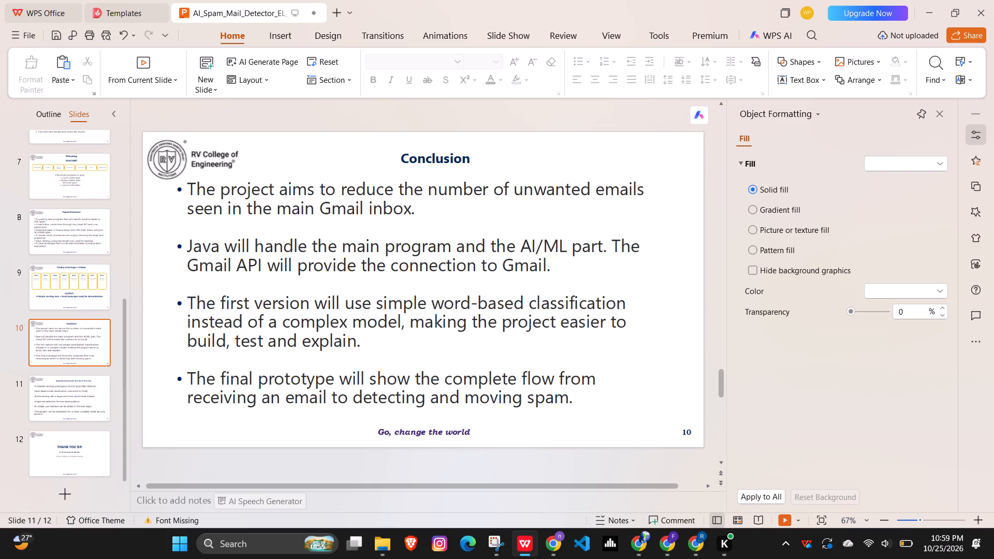
{"action": "scroll", "coordinate": [421, 331], "scroll_direction": "up", "scroll_amount": 4}
{"action": "scroll", "coordinate": [422, 331], "scroll_direction": "down", "scroll_amount": 2}
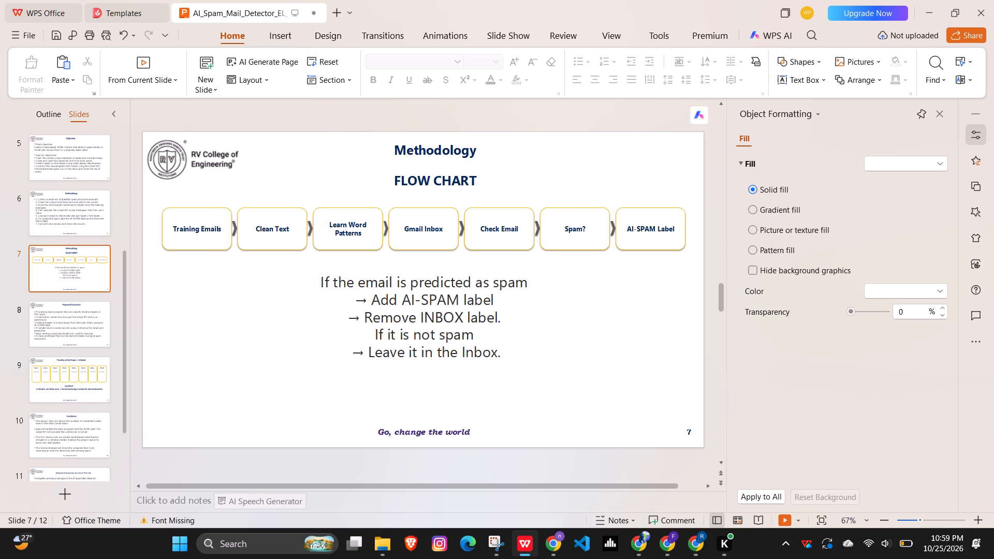
{"action": "scroll", "coordinate": [427, 332], "scroll_direction": "down", "scroll_amount": 3}
{"action": "scroll", "coordinate": [427, 334], "scroll_direction": "up", "scroll_amount": 3}
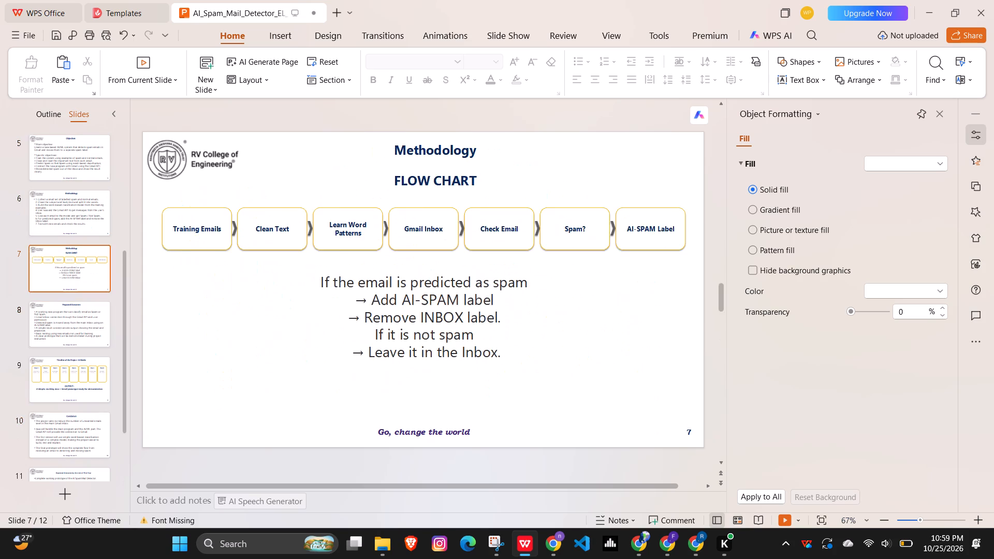
{"action": "scroll", "coordinate": [427, 334], "scroll_direction": "up", "scroll_amount": 9}
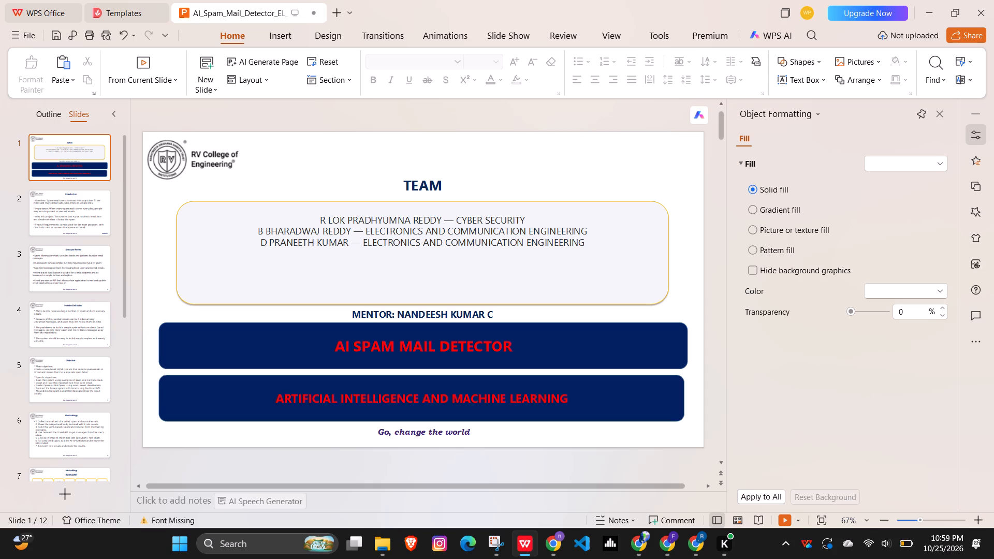
{"action": "scroll", "coordinate": [544, 342], "scroll_direction": "down", "scroll_amount": 1}
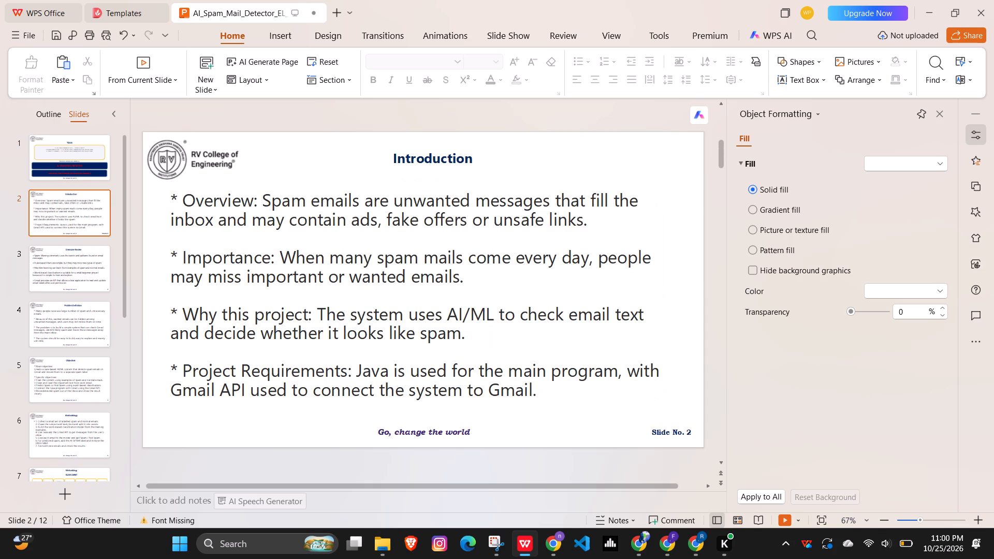
Extend the Literature Review title box leftward over the logo and pull its right edge inward, shifting the title left.
{"action": "scroll", "coordinate": [531, 312], "scroll_direction": "down", "scroll_amount": 1}
{"action": "left_click", "coordinate": [461, 158]}
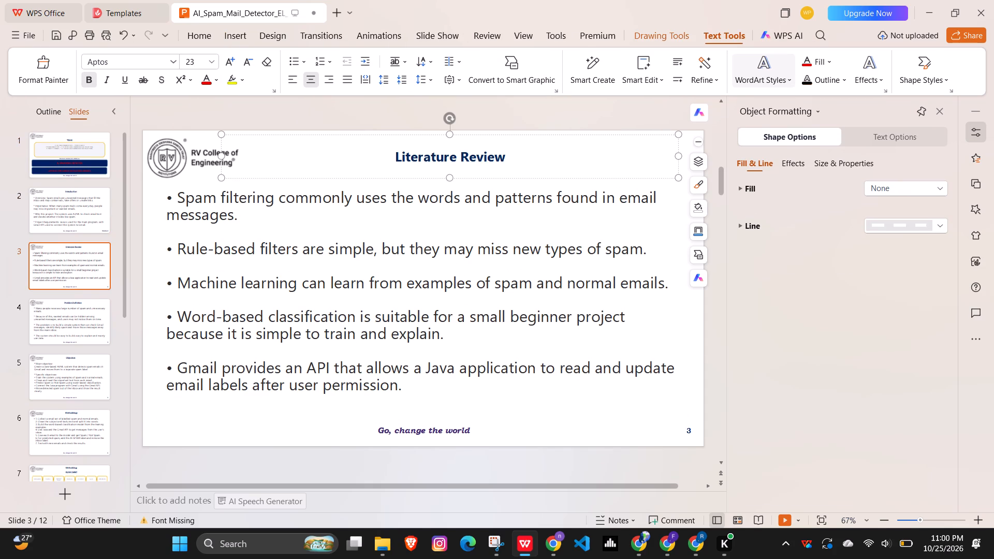
{"action": "left_click_drag", "start_coordinate": [221, 157], "coordinate": [186, 153]}
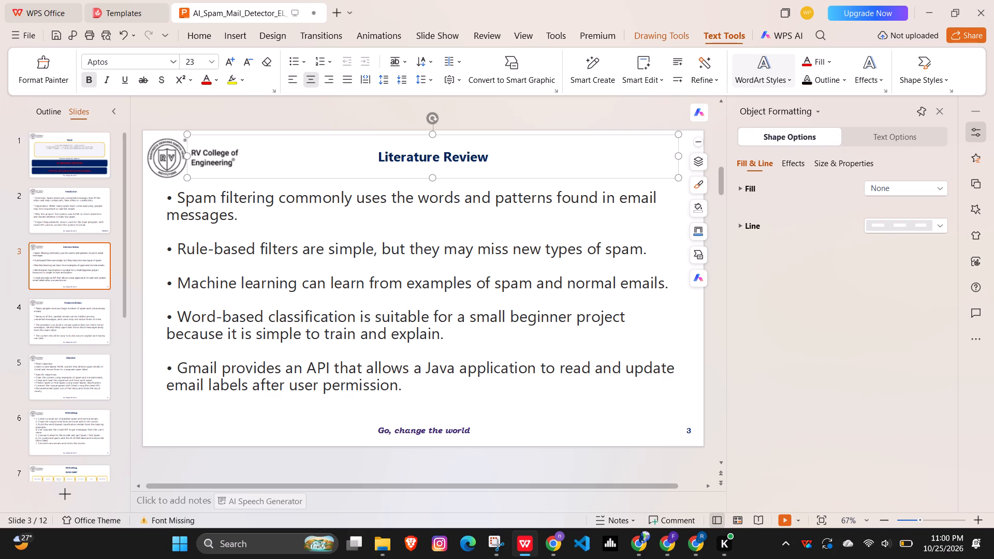
{"action": "left_click_drag", "start_coordinate": [677, 159], "coordinate": [641, 160]}
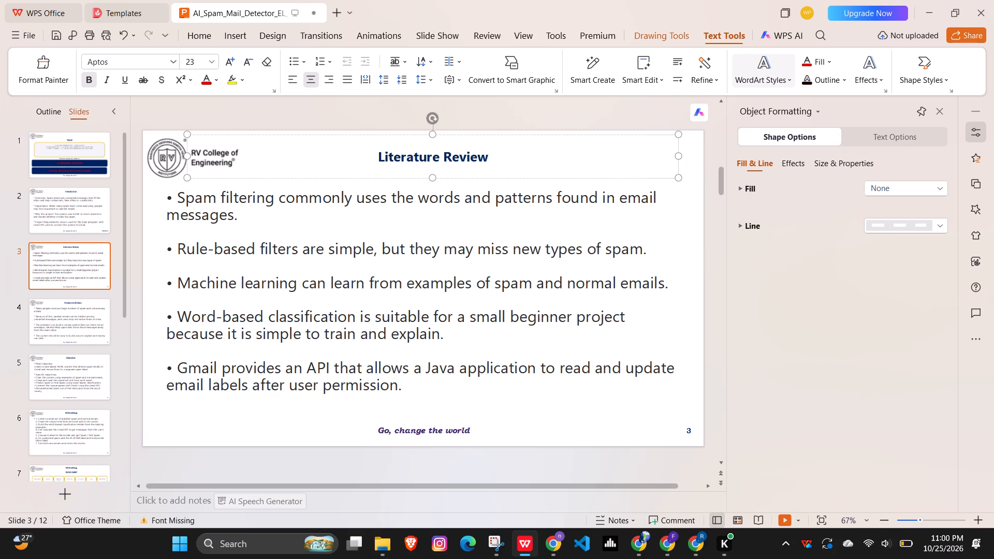
{"action": "left_click_drag", "start_coordinate": [641, 160], "coordinate": [630, 161]}
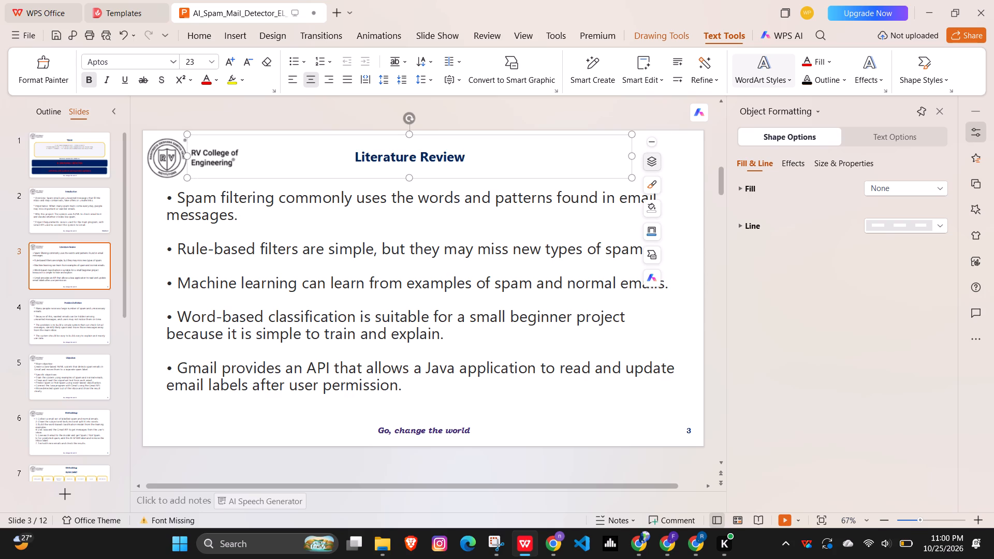
{"action": "left_click", "coordinate": [488, 226]}
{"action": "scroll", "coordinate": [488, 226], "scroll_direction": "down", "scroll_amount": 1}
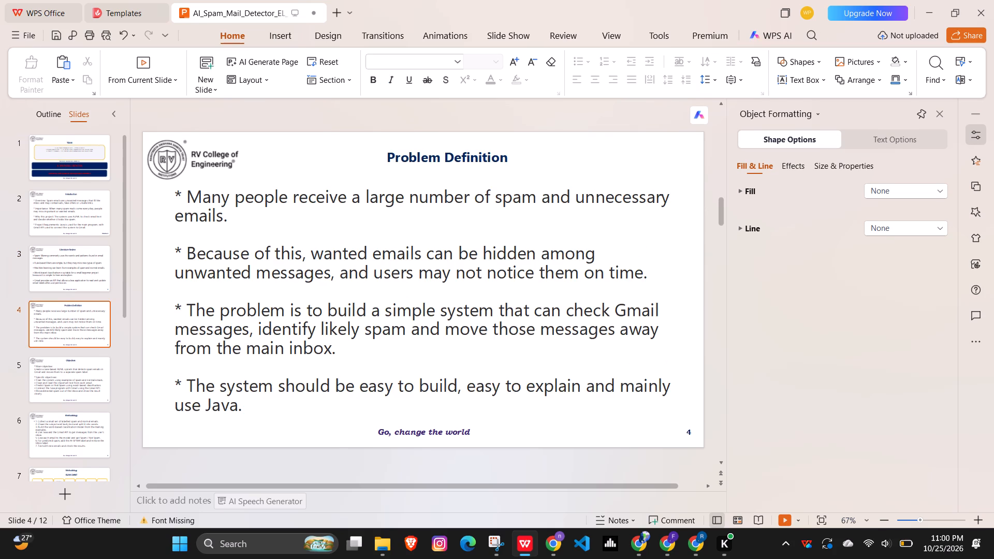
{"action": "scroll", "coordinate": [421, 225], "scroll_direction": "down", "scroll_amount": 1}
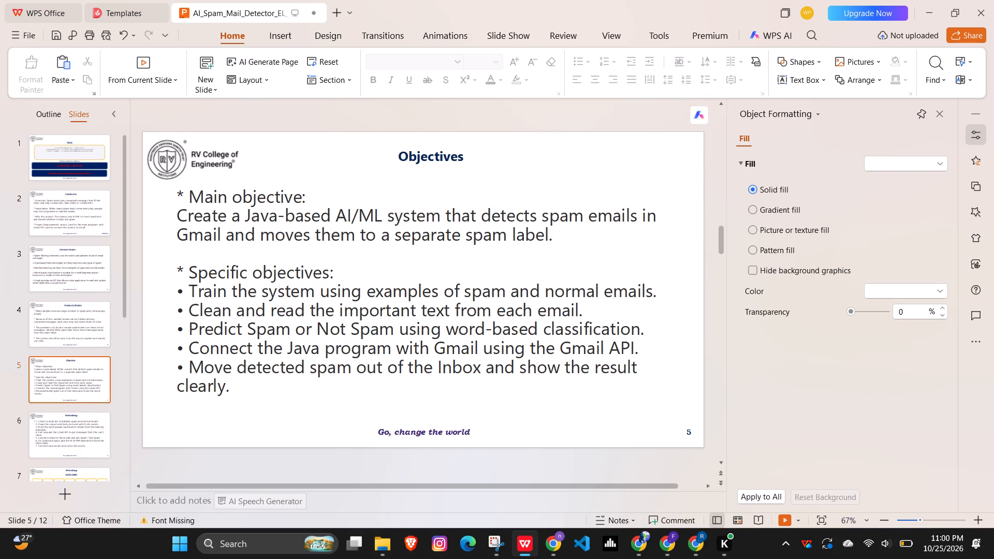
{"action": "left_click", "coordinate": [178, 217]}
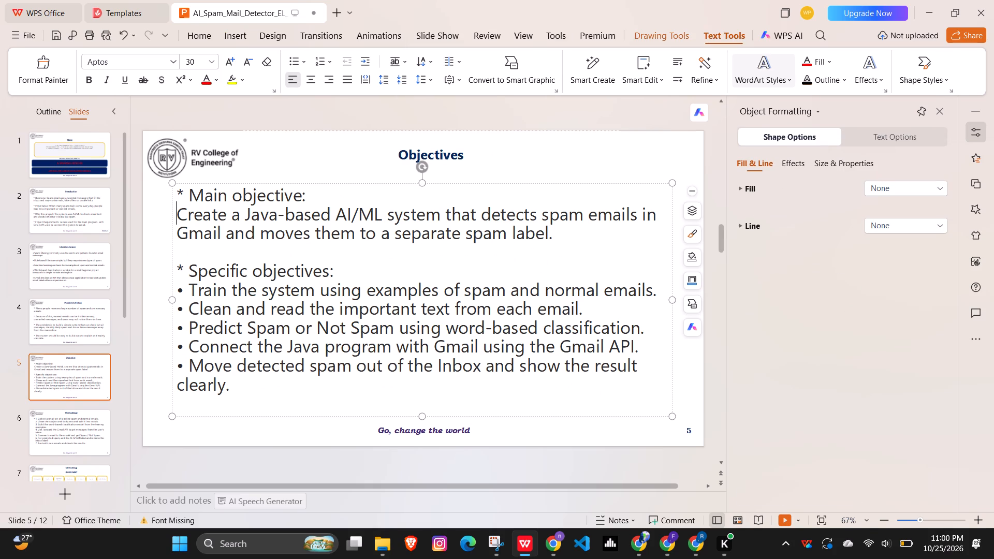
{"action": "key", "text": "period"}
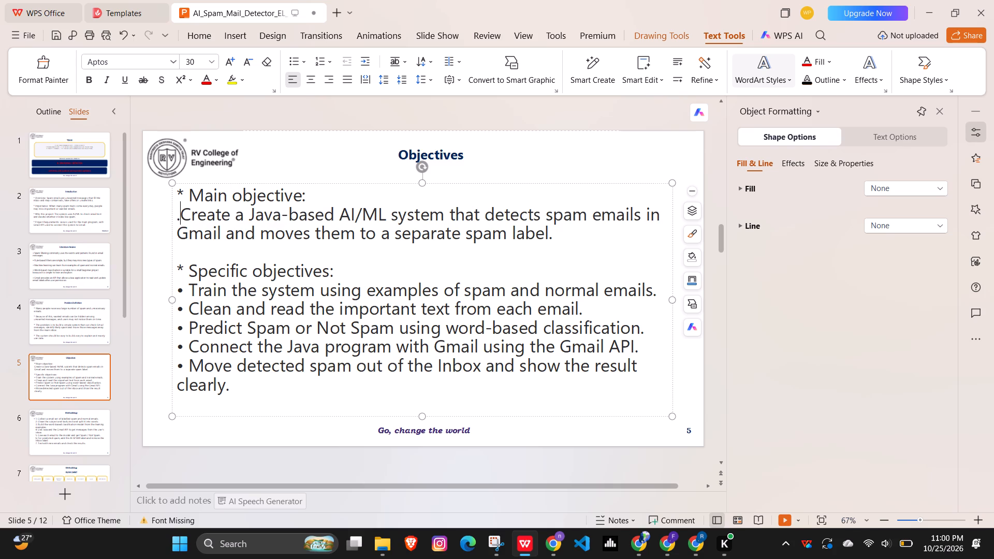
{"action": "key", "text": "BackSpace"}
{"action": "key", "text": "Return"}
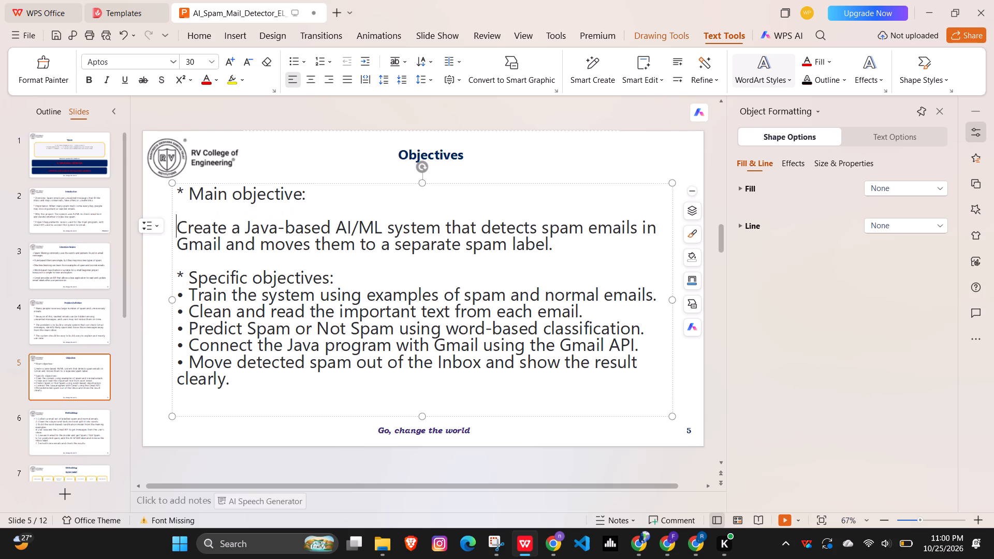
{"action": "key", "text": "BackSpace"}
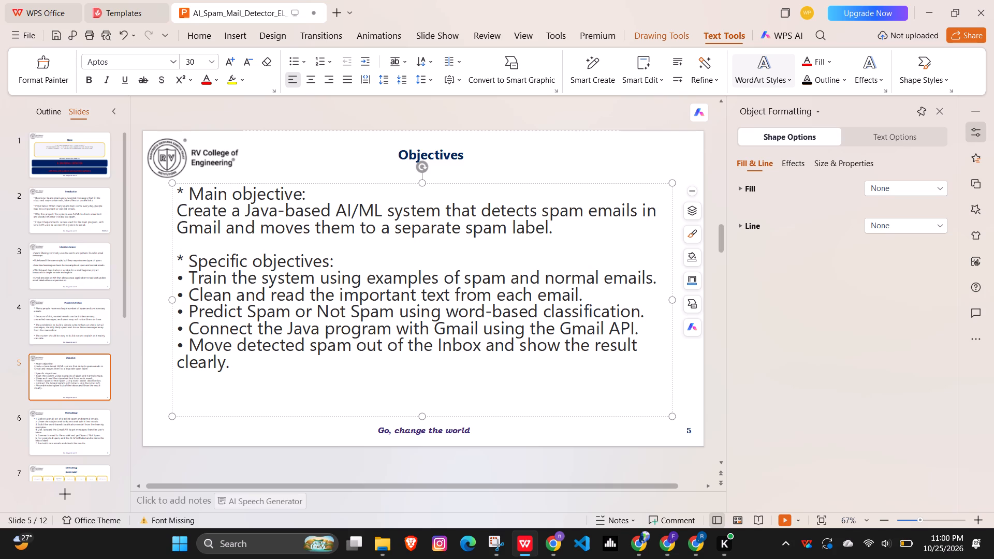
Copy the bullet from the first specific objective and paste it before "Create a Java-based AI/ML system" on the Objectives slide.
{"action": "left_click_drag", "start_coordinate": [186, 278], "coordinate": [176, 278]}
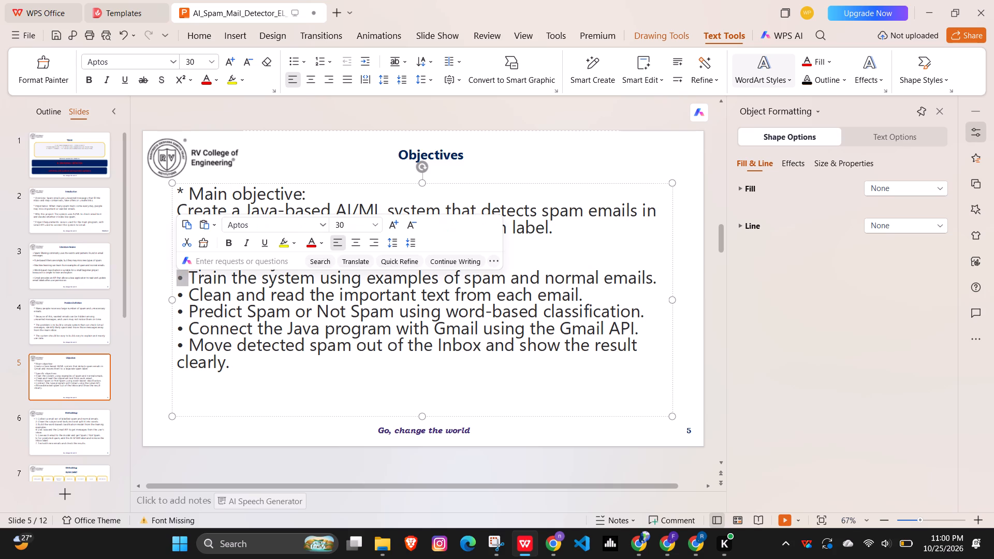
{"action": "right_click", "coordinate": [183, 280]}
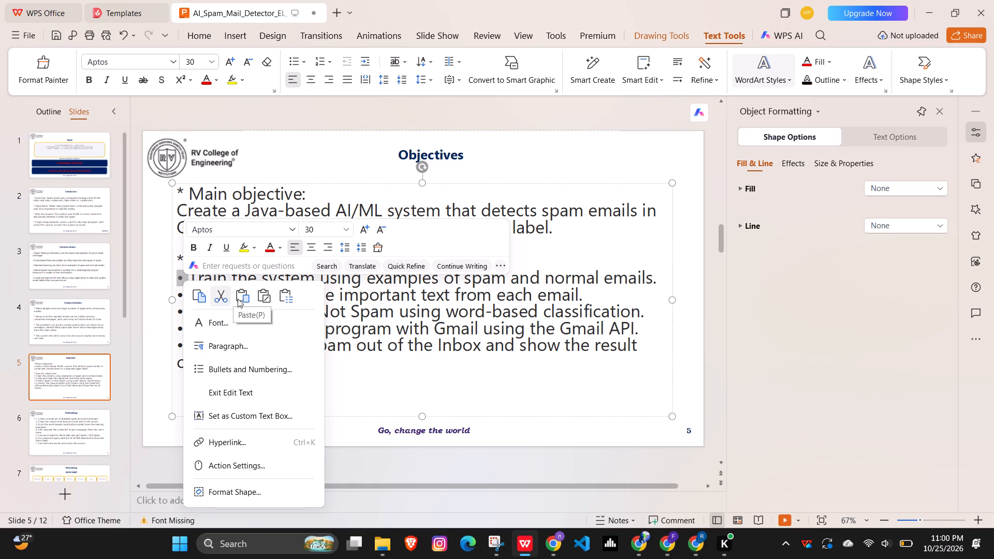
{"action": "left_click", "coordinate": [205, 300]}
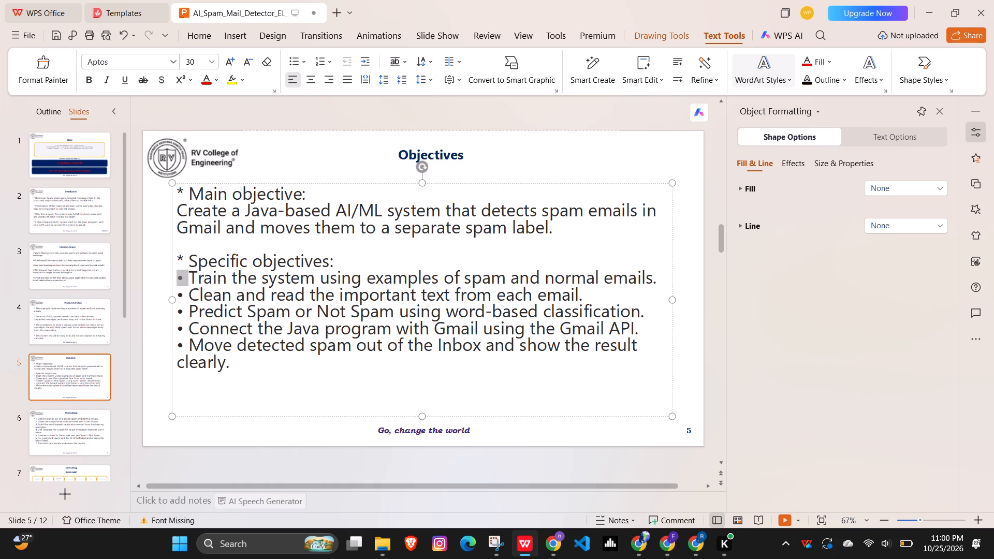
{"action": "left_click", "coordinate": [176, 214]}
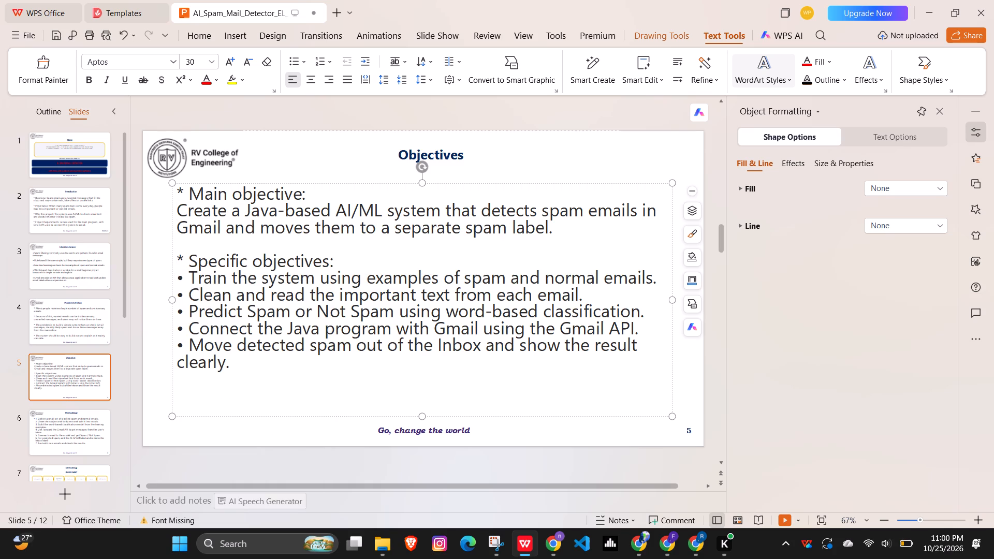
{"action": "key", "text": "ctrl+v"}
{"action": "key", "text": "BackSpace"}
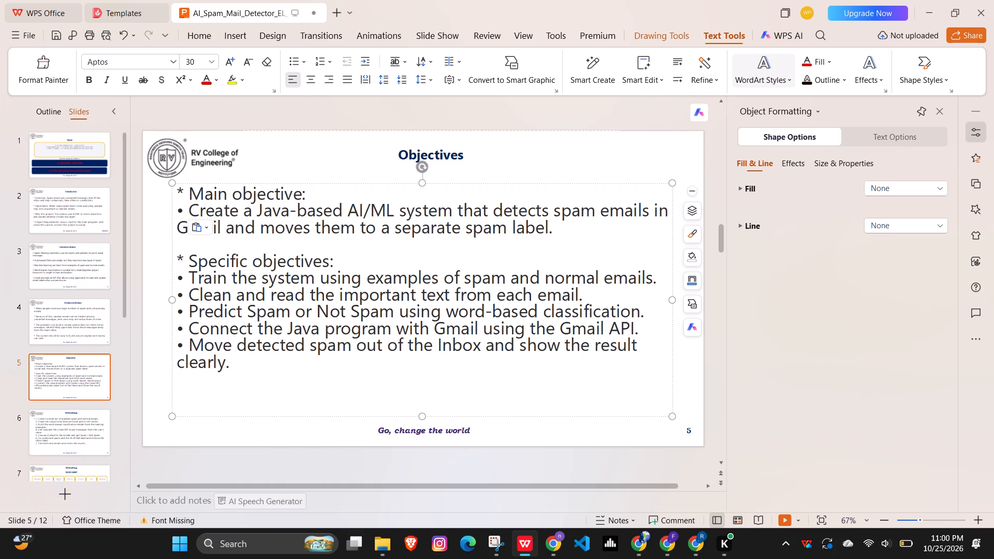
{"action": "key", "text": "space"}
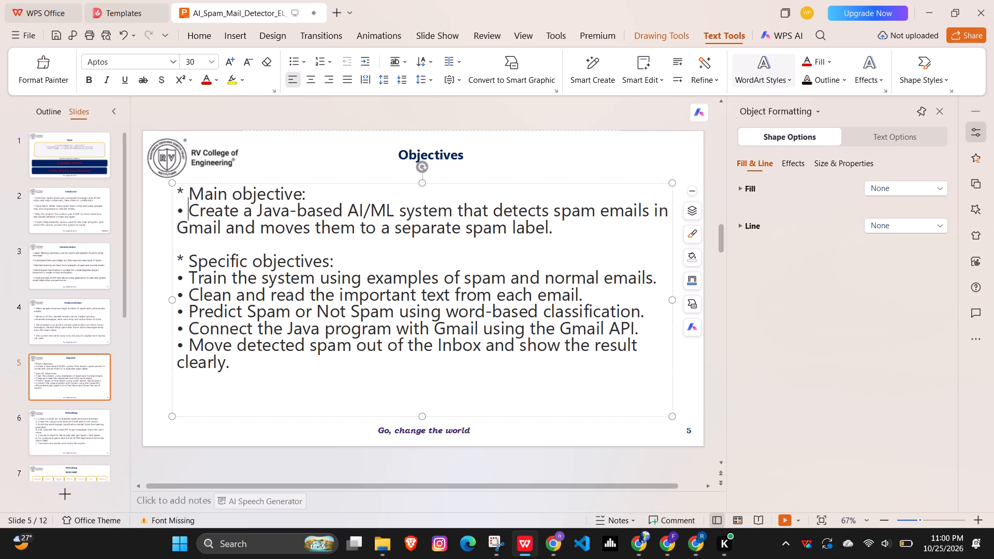
Copy the marks rubric screenshot from Snipping Tool and paste it onto the first Methodology slide in WPS Office.
{"action": "scroll", "coordinate": [250, 328], "scroll_direction": "down", "scroll_amount": 1}
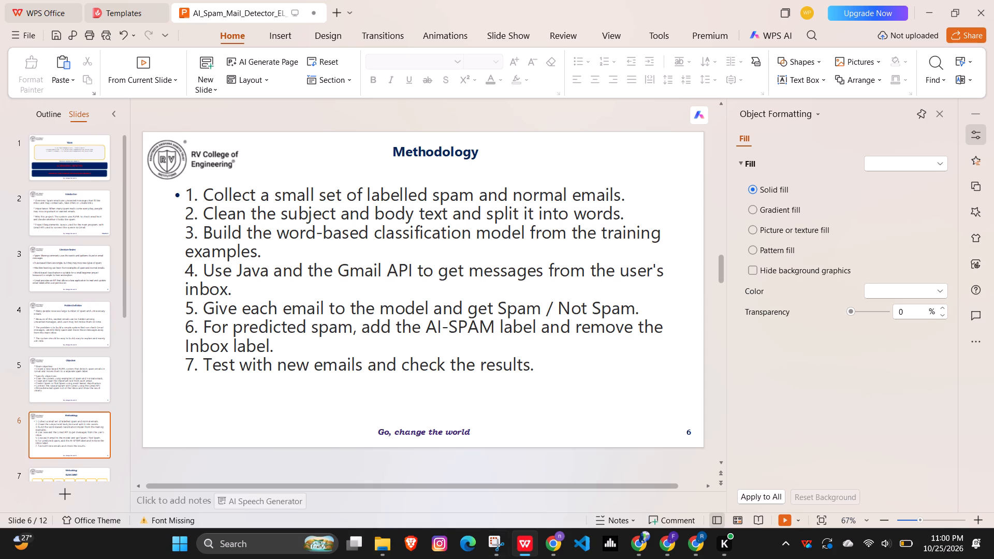
{"action": "left_click", "coordinate": [502, 543]}
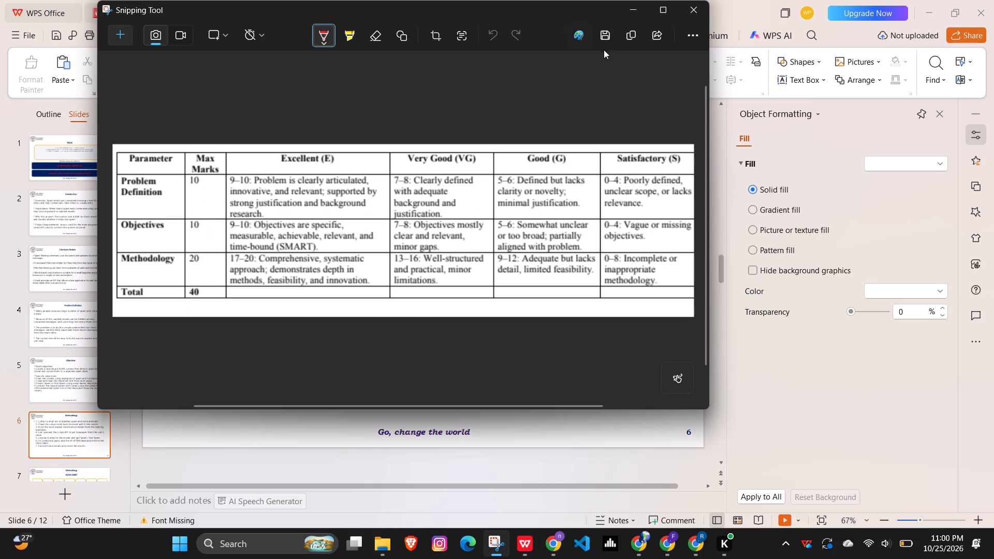
{"action": "left_click", "coordinate": [626, 42]}
{"action": "left_click", "coordinate": [499, 414]}
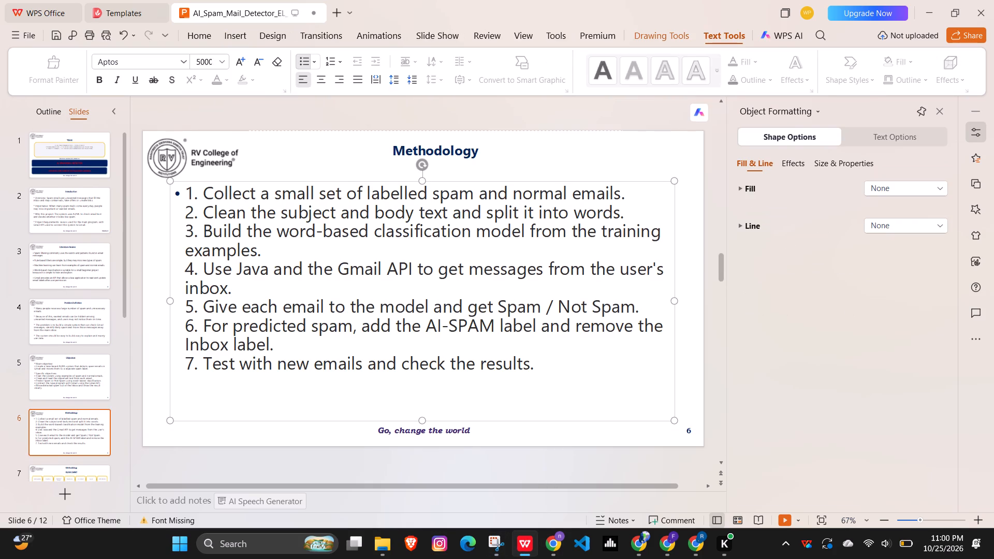
{"action": "left_click", "coordinate": [566, 371]}
{"action": "left_click", "coordinate": [553, 357]}
{"action": "key", "text": "ctrl+v"}
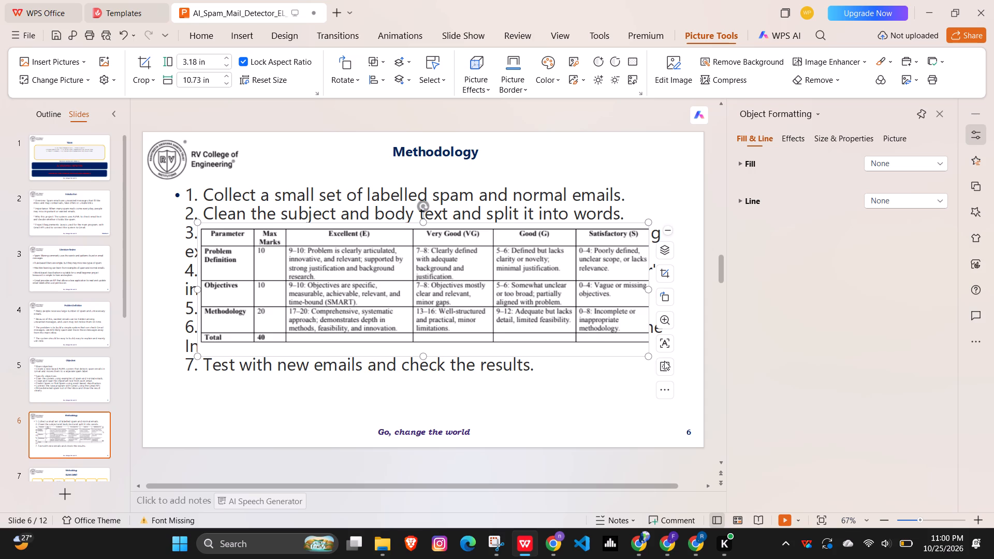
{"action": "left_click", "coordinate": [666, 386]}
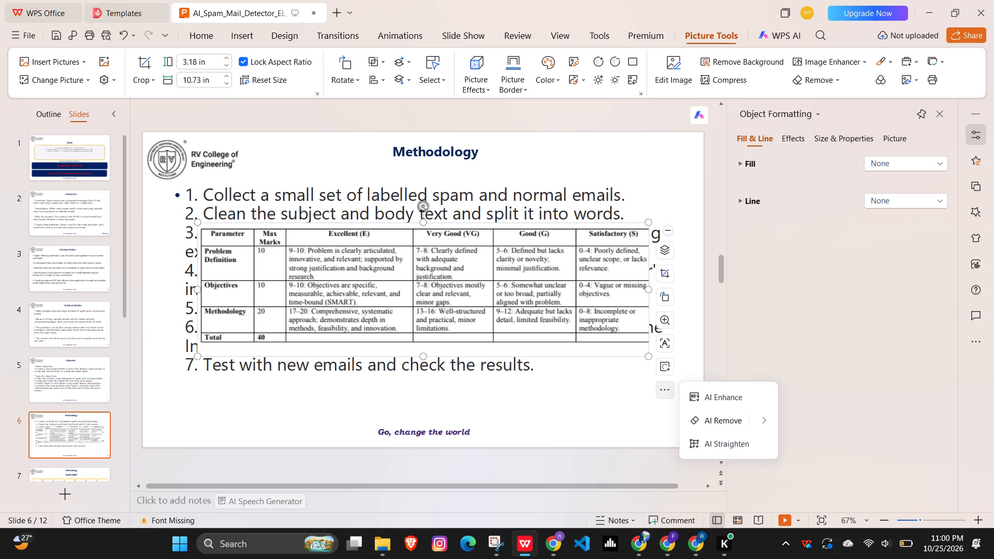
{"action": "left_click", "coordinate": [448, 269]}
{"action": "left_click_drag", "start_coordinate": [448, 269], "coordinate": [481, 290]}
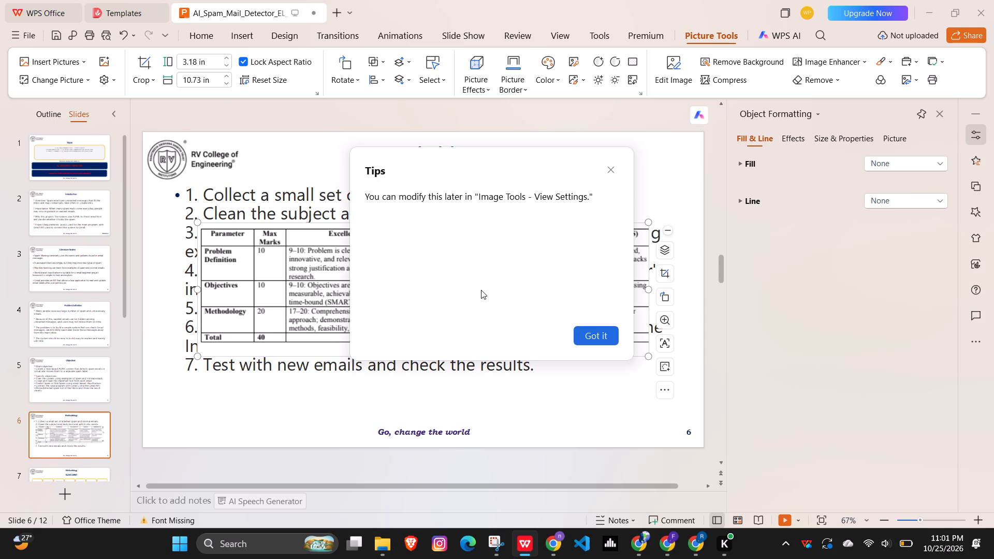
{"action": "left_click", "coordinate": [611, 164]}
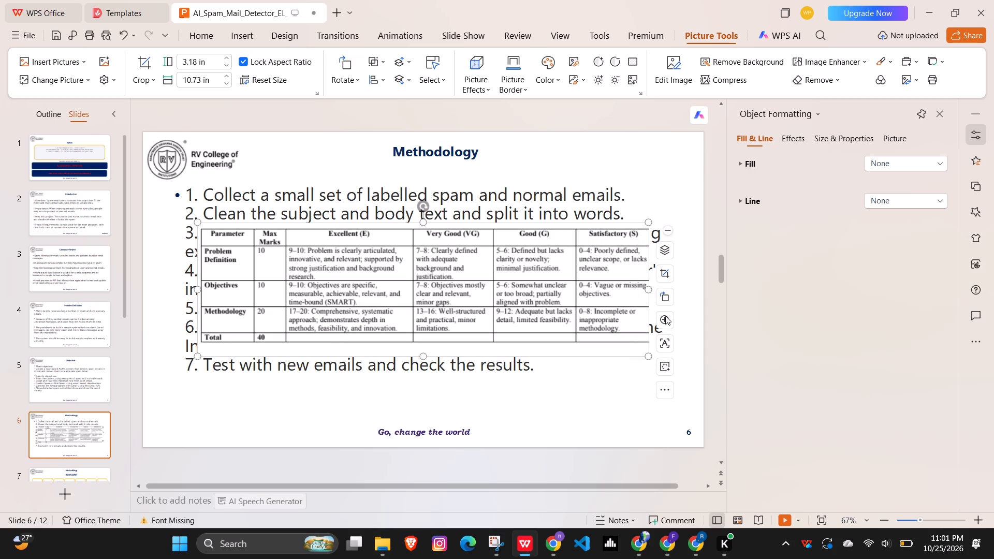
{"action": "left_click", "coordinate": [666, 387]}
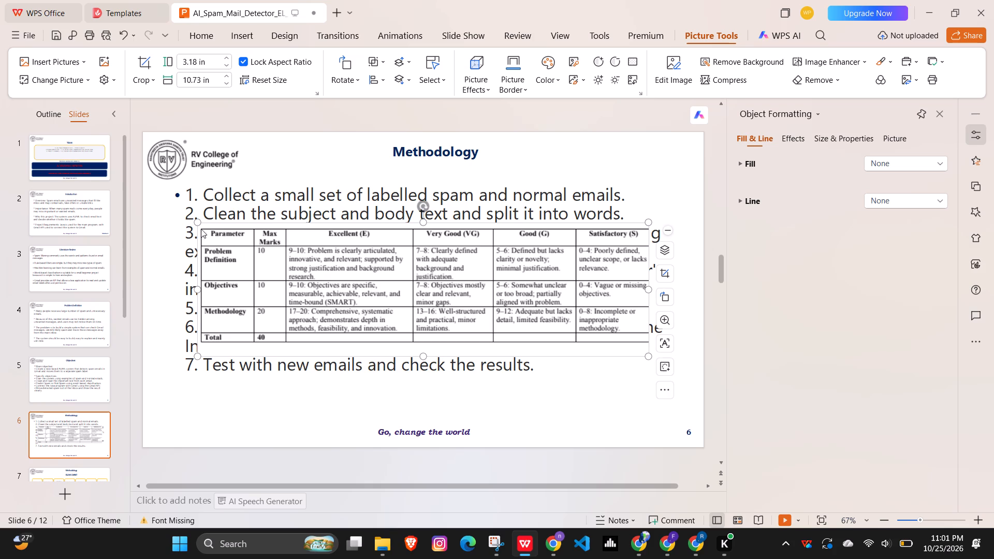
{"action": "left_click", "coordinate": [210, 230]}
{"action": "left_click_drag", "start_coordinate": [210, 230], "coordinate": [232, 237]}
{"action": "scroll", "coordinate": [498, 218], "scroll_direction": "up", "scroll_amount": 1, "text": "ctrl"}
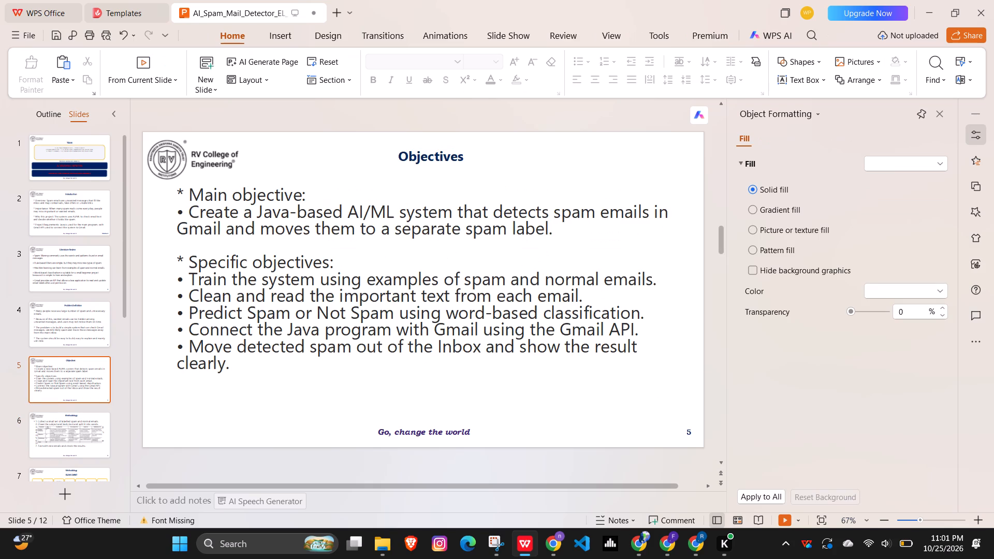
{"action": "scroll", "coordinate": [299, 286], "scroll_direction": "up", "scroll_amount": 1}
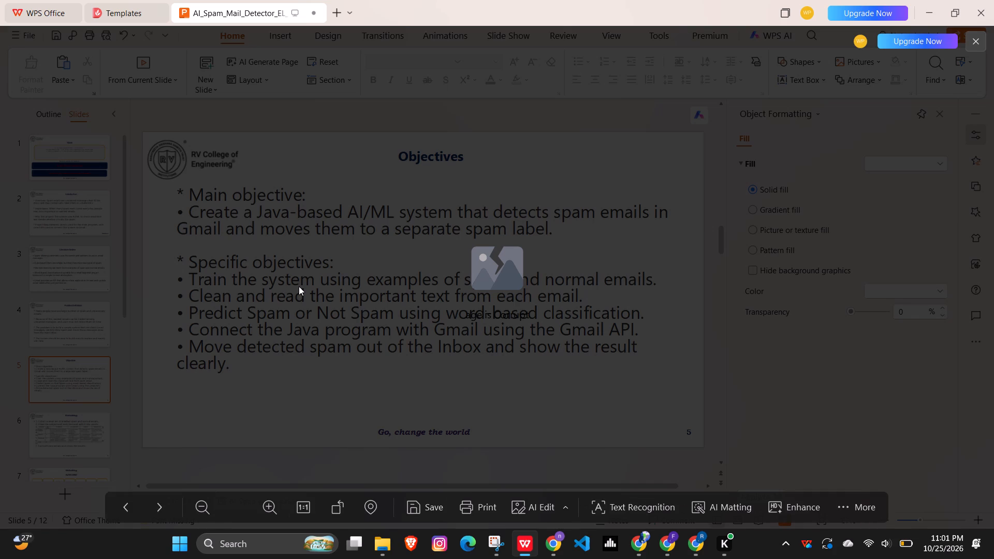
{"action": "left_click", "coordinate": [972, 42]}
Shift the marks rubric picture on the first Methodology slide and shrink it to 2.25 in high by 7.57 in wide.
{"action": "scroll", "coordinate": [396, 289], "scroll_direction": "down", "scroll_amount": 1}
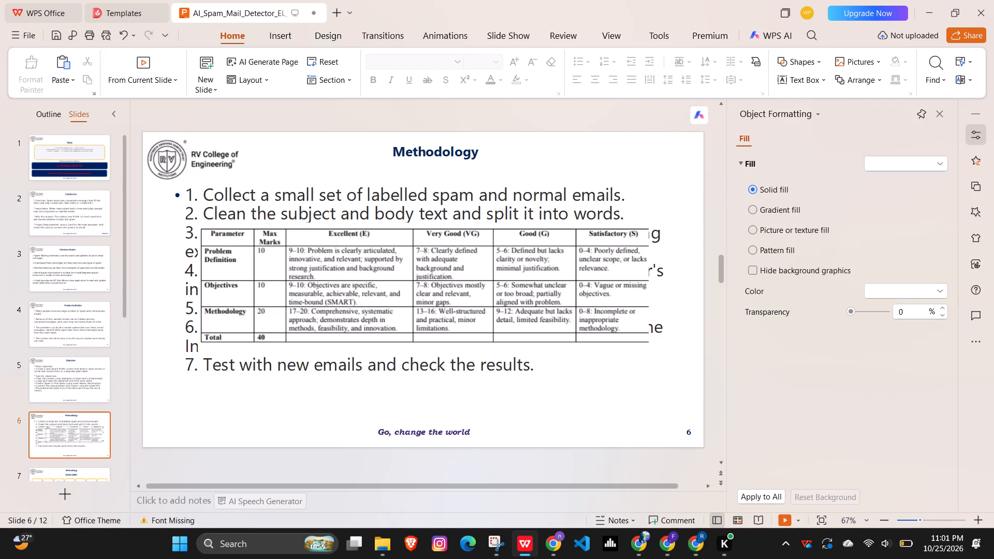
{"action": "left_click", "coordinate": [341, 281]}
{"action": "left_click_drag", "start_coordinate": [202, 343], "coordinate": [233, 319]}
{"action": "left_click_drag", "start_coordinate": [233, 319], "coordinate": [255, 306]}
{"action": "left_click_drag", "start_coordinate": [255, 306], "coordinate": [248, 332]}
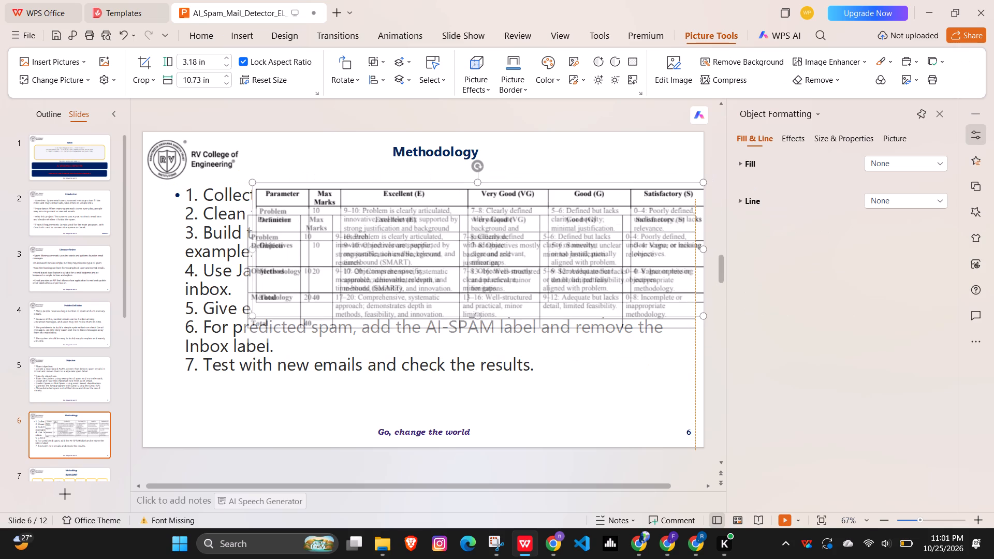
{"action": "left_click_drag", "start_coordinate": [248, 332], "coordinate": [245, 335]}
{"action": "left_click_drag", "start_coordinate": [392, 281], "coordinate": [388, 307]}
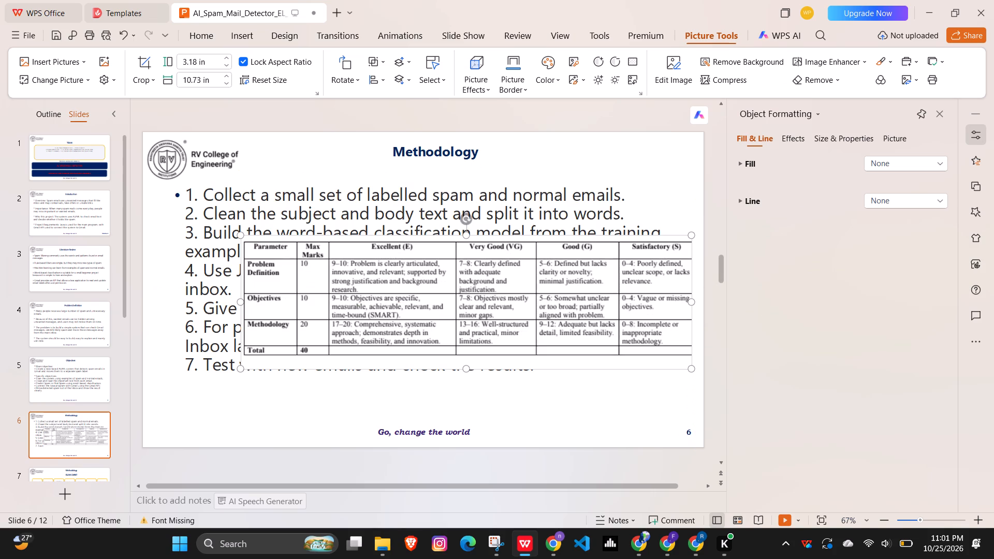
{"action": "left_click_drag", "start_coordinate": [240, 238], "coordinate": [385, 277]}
Delete the marks rubric picture from the first Methodology slide.
{"action": "left_click", "coordinate": [528, 301]}
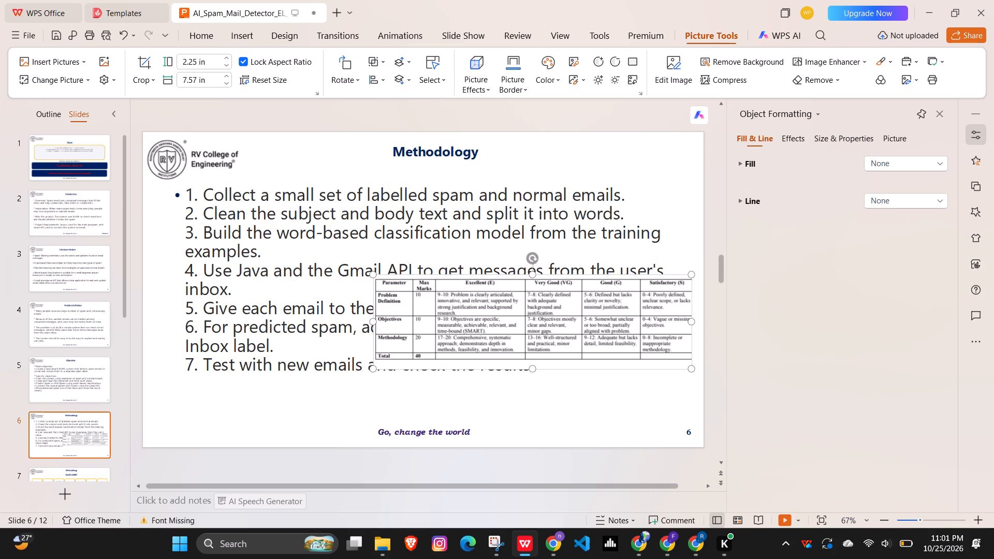
{"action": "right_click", "coordinate": [528, 301]}
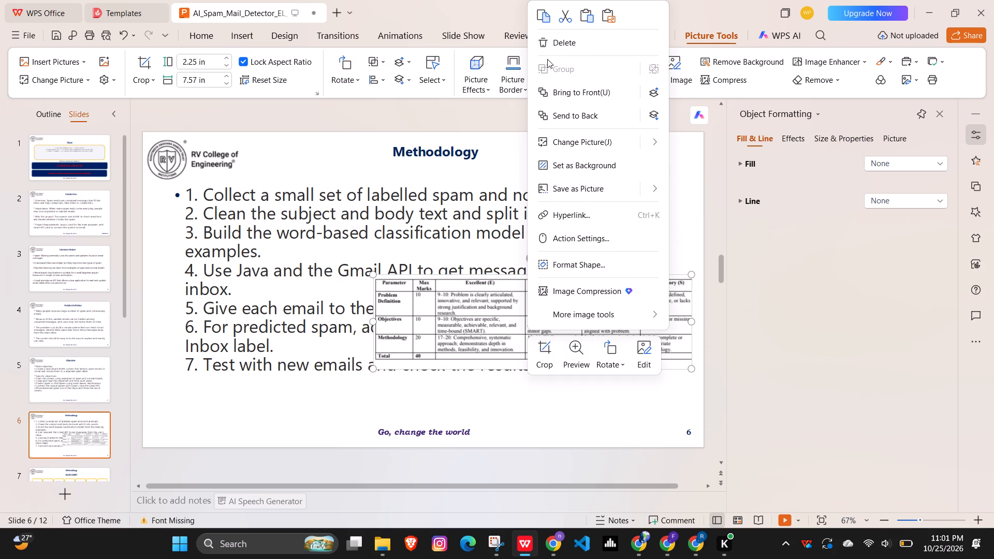
{"action": "left_click", "coordinate": [558, 43]}
Review the slides between the TEAM slide and the first Methodology slide, checking how the text is laid out.
{"action": "scroll", "coordinate": [439, 270], "scroll_direction": "up", "scroll_amount": 1}
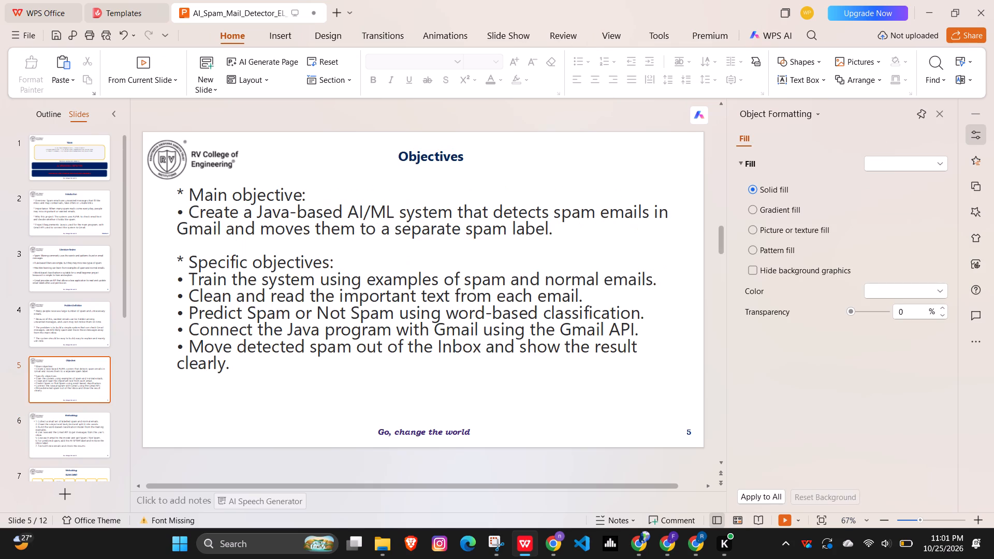
{"action": "scroll", "coordinate": [445, 276], "scroll_direction": "up", "scroll_amount": 4}
{"action": "scroll", "coordinate": [459, 286], "scroll_direction": "down", "scroll_amount": 1}
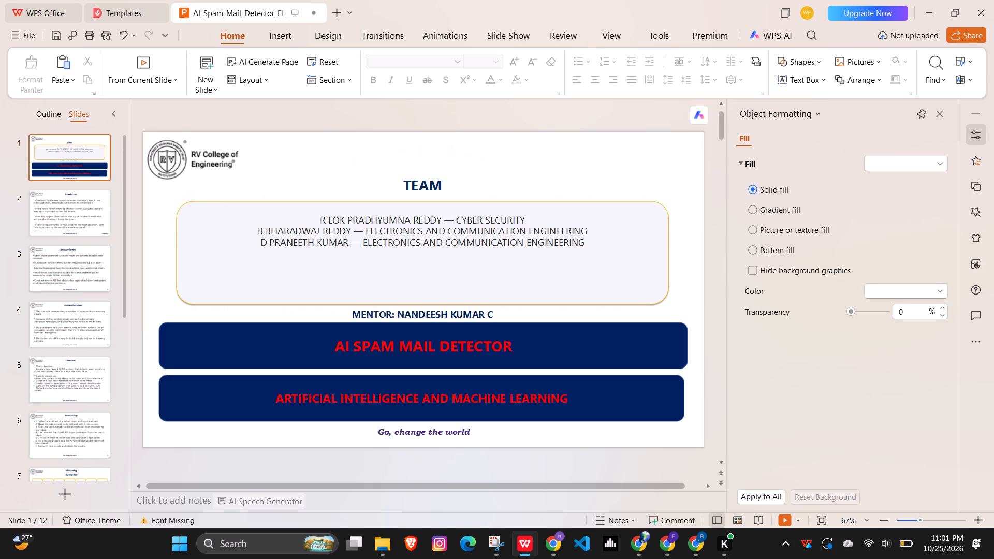
{"action": "scroll", "coordinate": [479, 286], "scroll_direction": "down", "scroll_amount": 1}
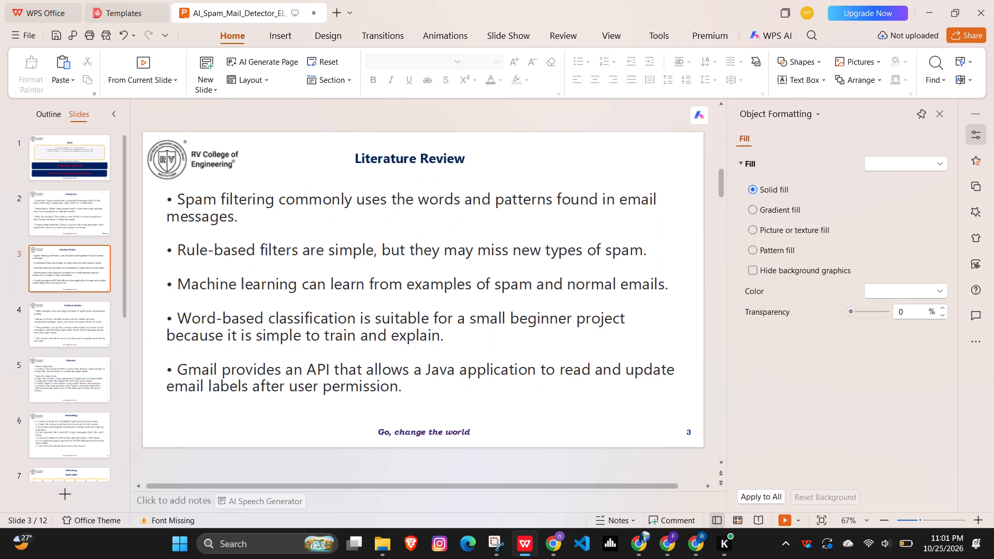
{"action": "scroll", "coordinate": [480, 286], "scroll_direction": "down", "scroll_amount": 2}
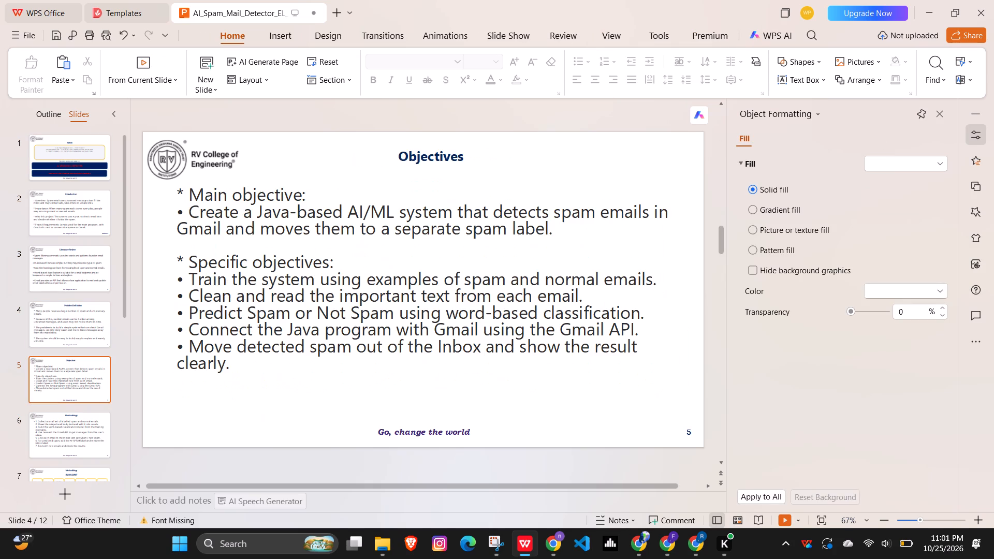
{"action": "scroll", "coordinate": [481, 287], "scroll_direction": "down", "scroll_amount": 1}
{"action": "scroll", "coordinate": [481, 287], "scroll_direction": "up", "scroll_amount": 1}
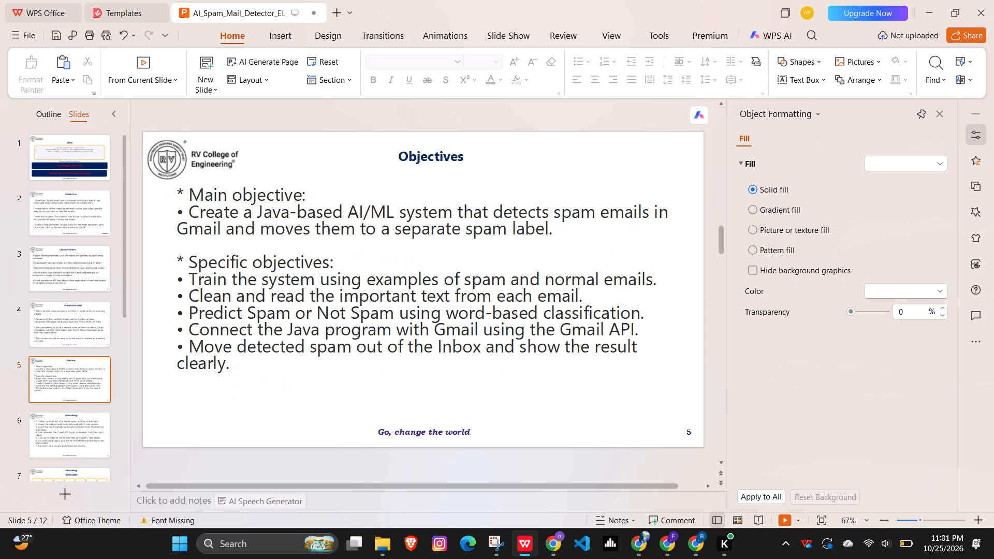
{"action": "scroll", "coordinate": [484, 285], "scroll_direction": "up", "scroll_amount": 1}
{"action": "scroll", "coordinate": [484, 285], "scroll_direction": "down", "scroll_amount": 1}
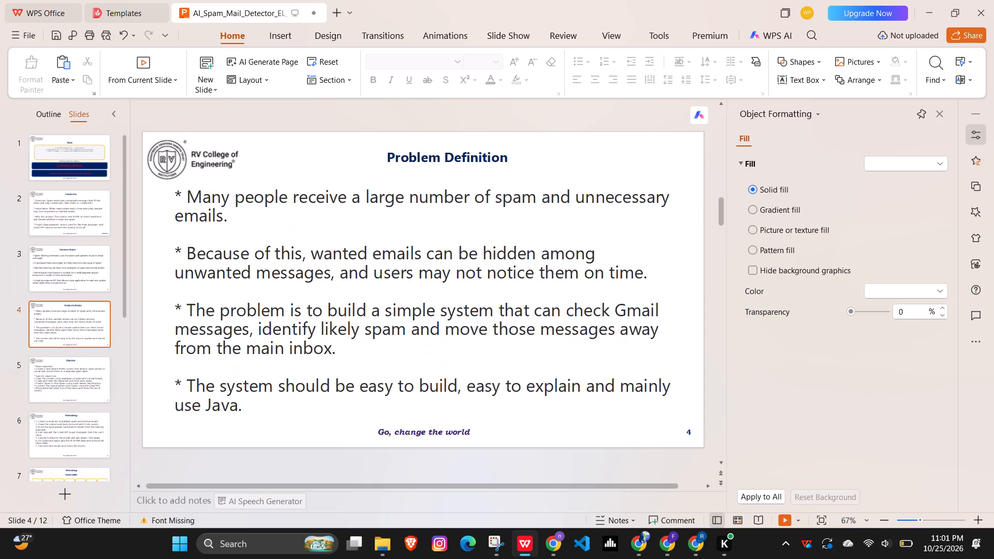
Insert a blank line after each of the first four specific objectives on the Objectives slide to space out the bullets.
{"action": "left_click", "coordinate": [659, 284]}
{"action": "key", "text": "Return"}
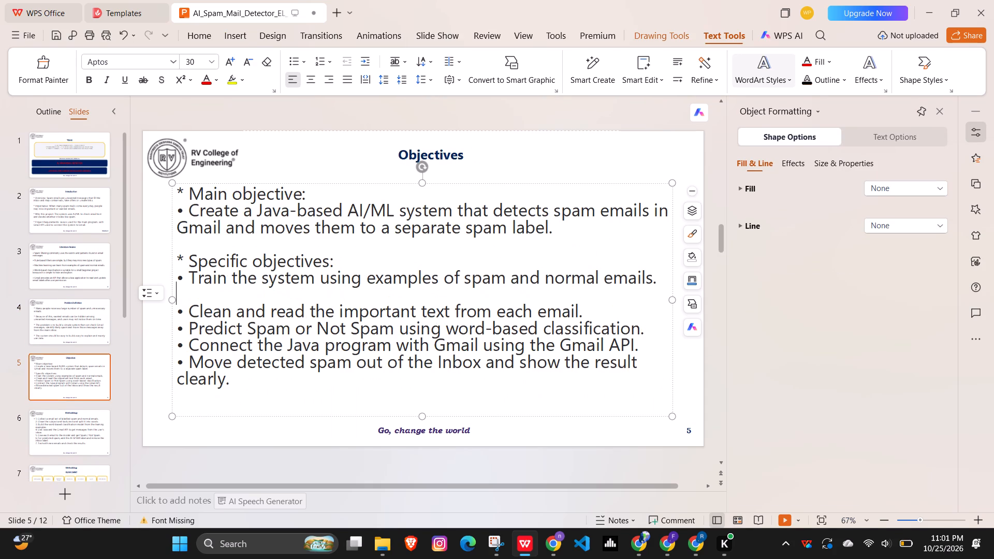
{"action": "left_click", "coordinate": [587, 303]}
{"action": "left_click", "coordinate": [588, 318]}
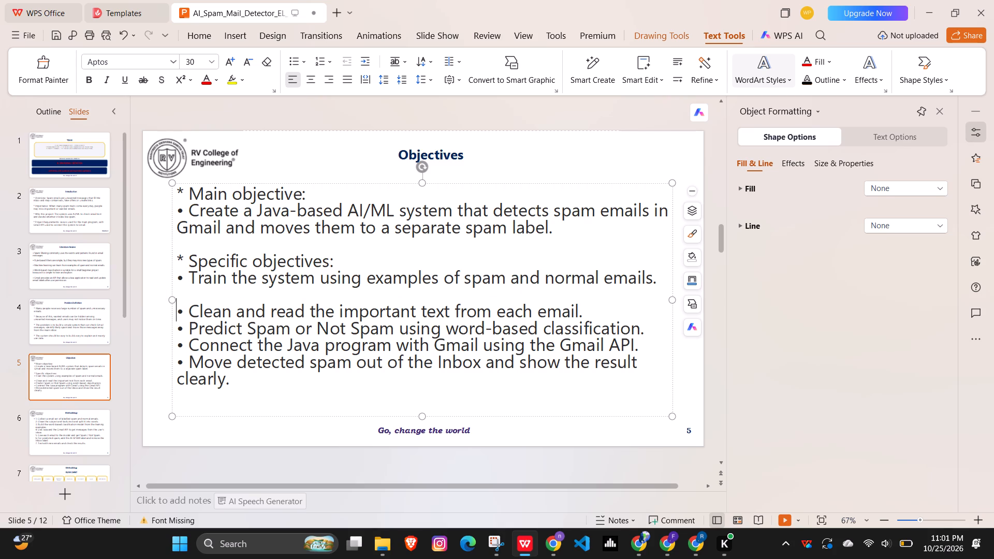
{"action": "left_click", "coordinate": [585, 314]}
{"action": "left_click", "coordinate": [586, 311]}
{"action": "left_click", "coordinate": [589, 311]}
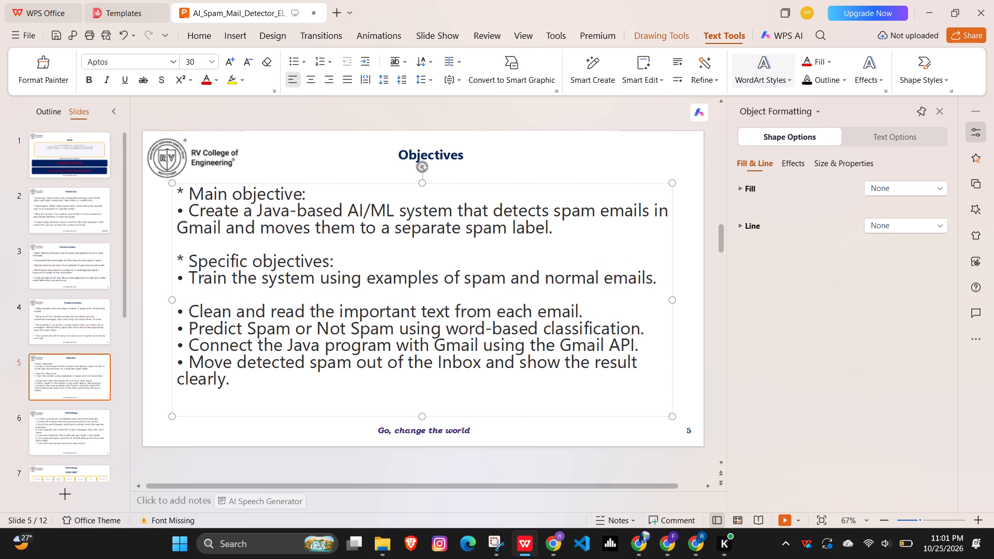
{"action": "left_click", "coordinate": [581, 314]}
{"action": "key", "text": "Return"}
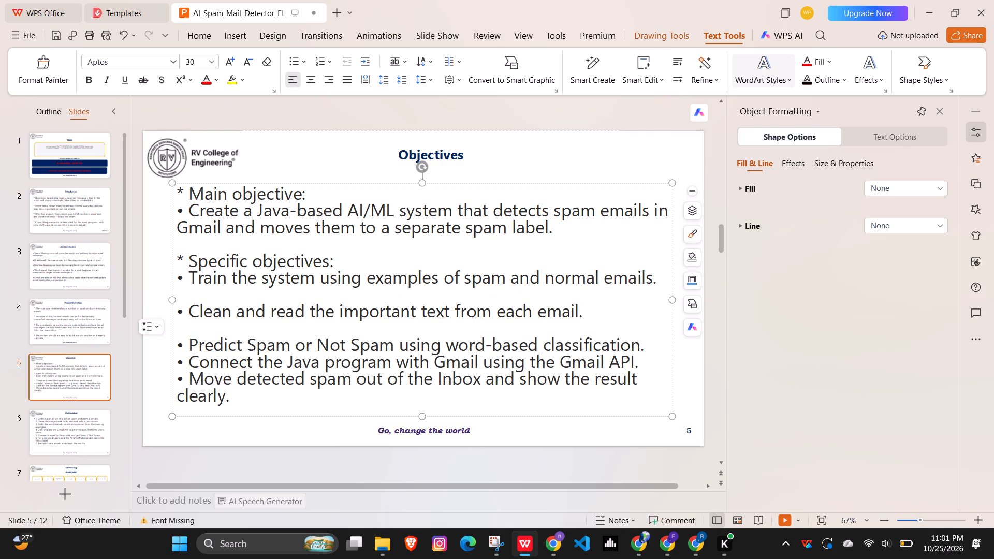
{"action": "left_click", "coordinate": [644, 351]}
{"action": "key", "text": "Return"}
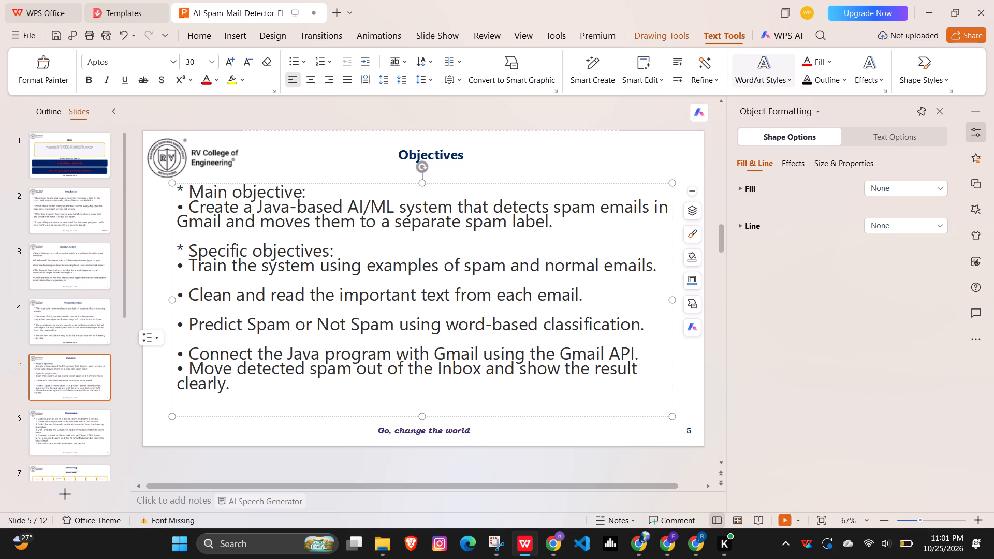
{"action": "left_click", "coordinate": [639, 356]}
{"action": "key", "text": "Return"}
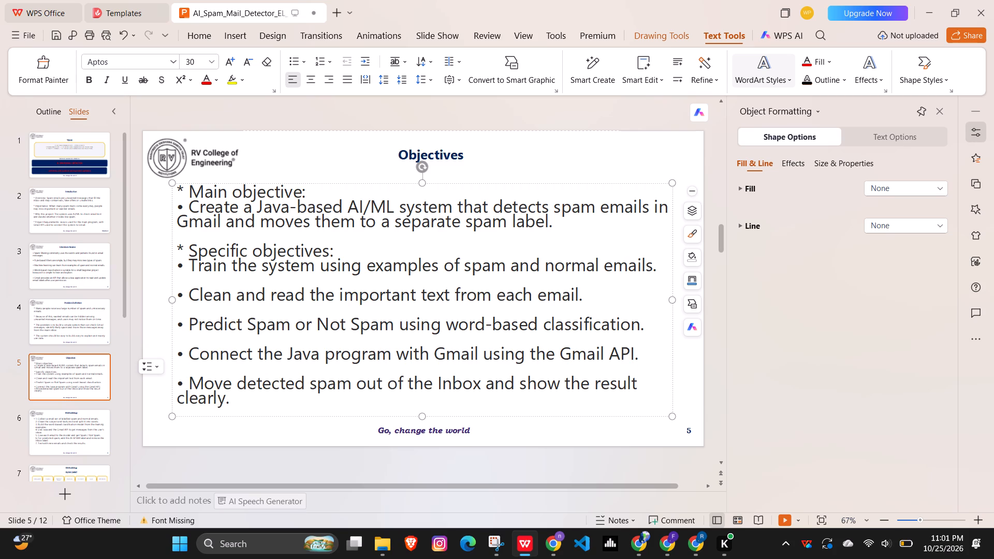
Add a blank line below the "Specific objectives:" and "Main objective:" headings on the Objectives slide.
{"action": "left_click", "coordinate": [339, 252]}
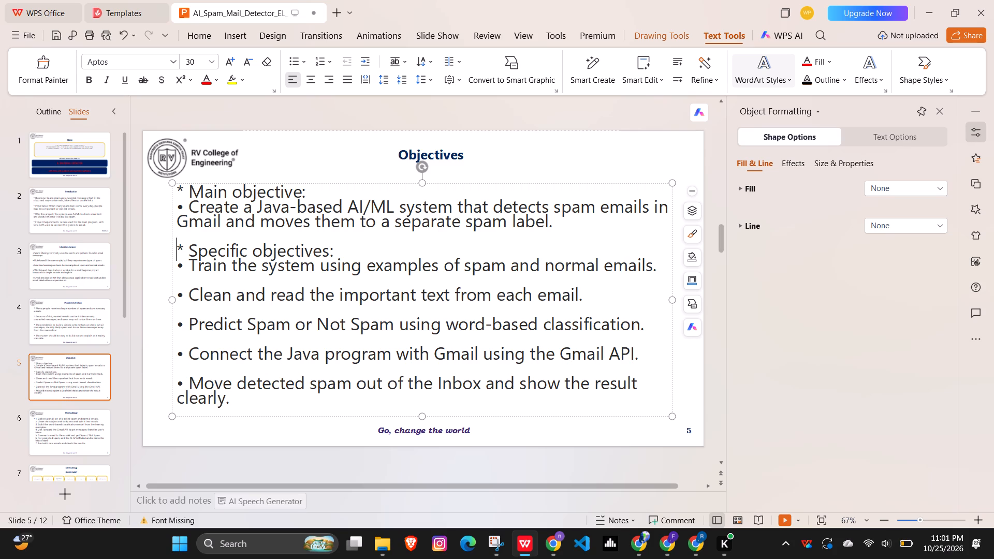
{"action": "left_click", "coordinate": [335, 252]}
{"action": "key", "text": "Return"}
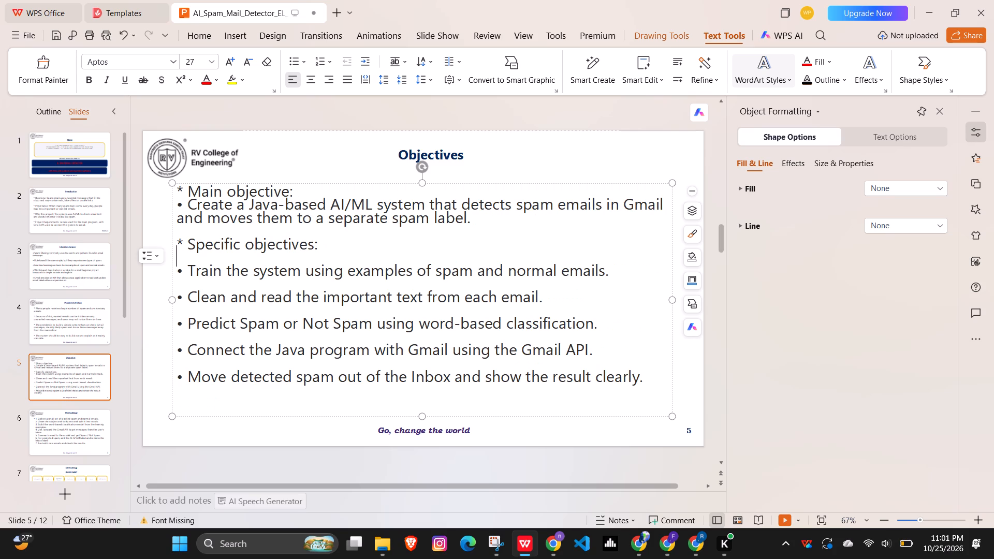
{"action": "left_click", "coordinate": [287, 195]}
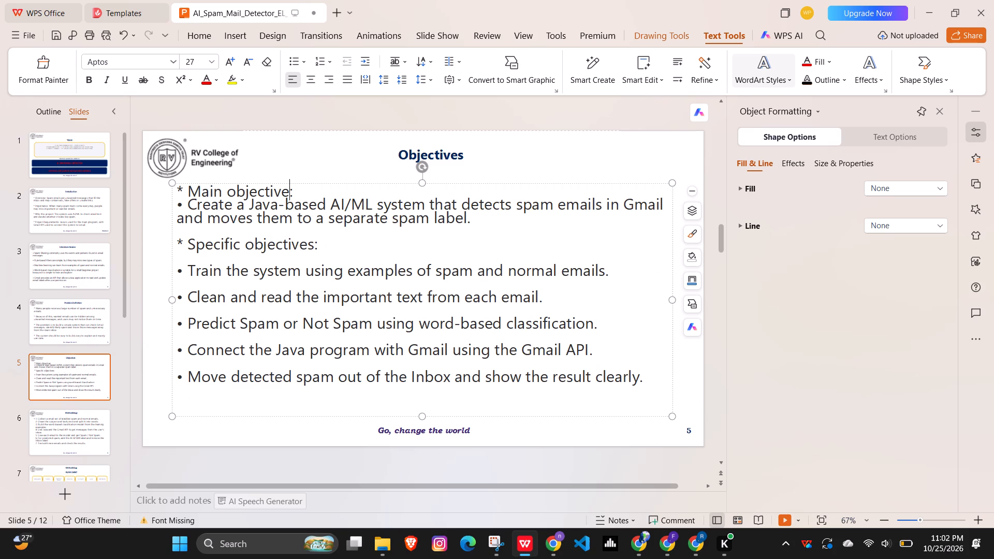
{"action": "left_click", "coordinate": [297, 192]}
{"action": "key", "text": "Return"}
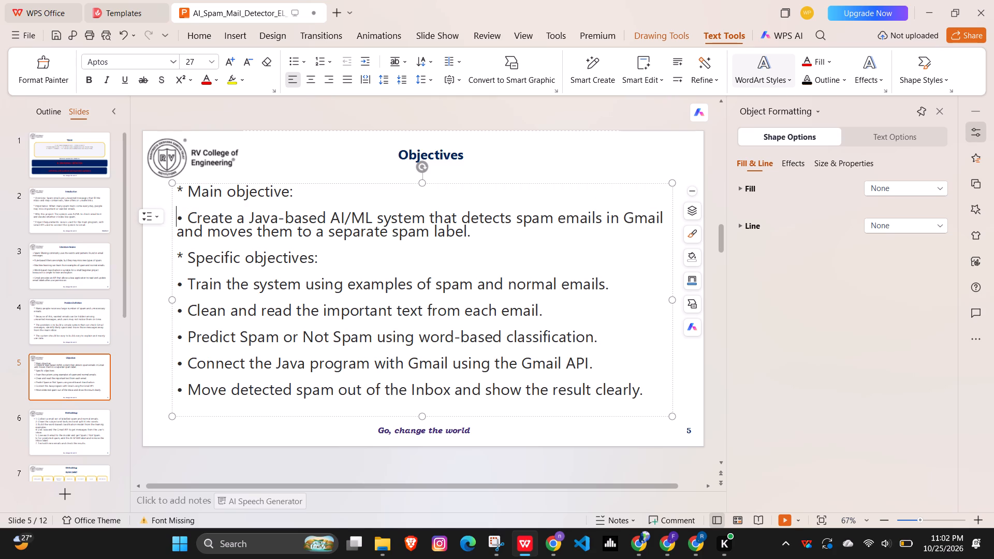
{"action": "left_click", "coordinate": [651, 442]}
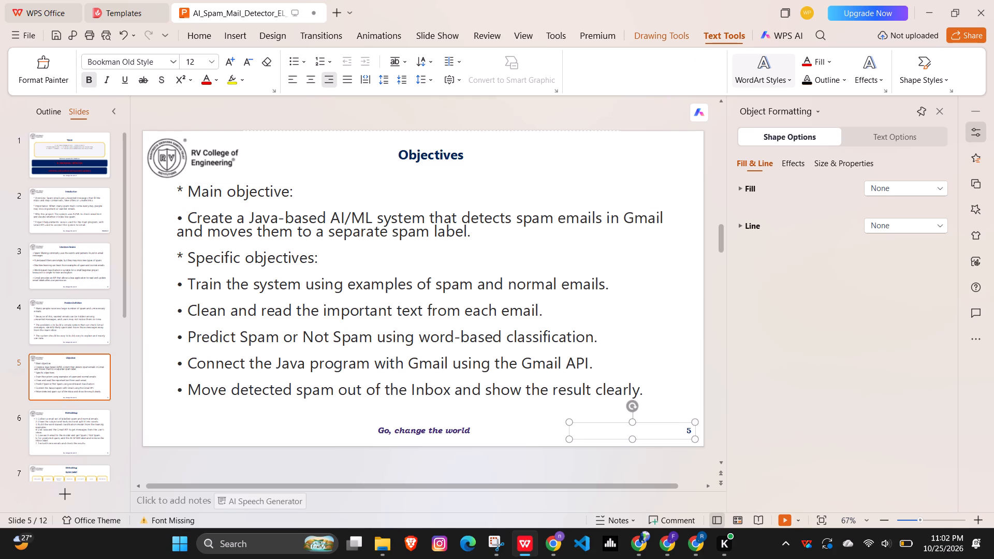
{"action": "left_click", "coordinate": [674, 370]}
{"action": "left_click", "coordinate": [686, 383]}
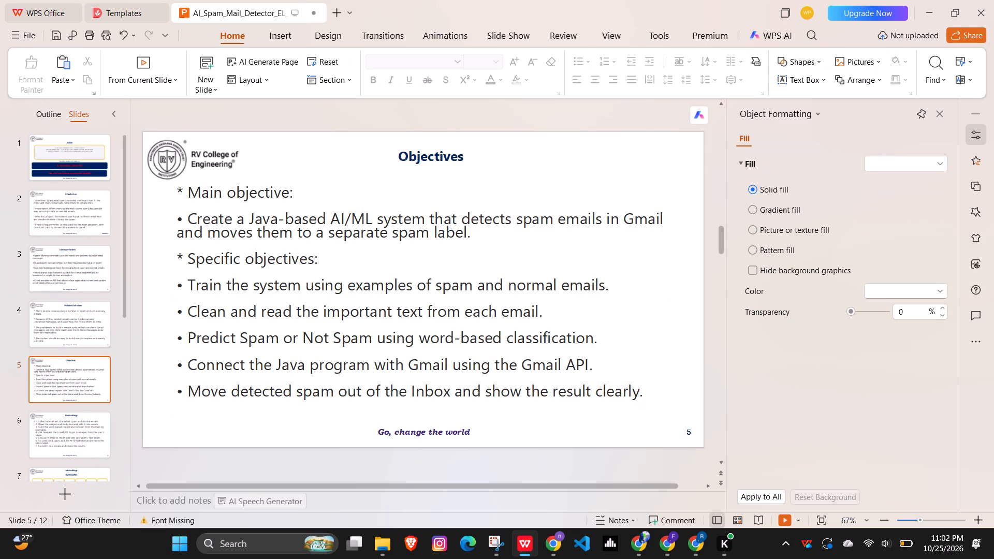
Insert a blank line after each of the first five numbered points on the first Methodology slide to space them out.
{"action": "scroll", "coordinate": [686, 383], "scroll_direction": "down", "scroll_amount": 1}
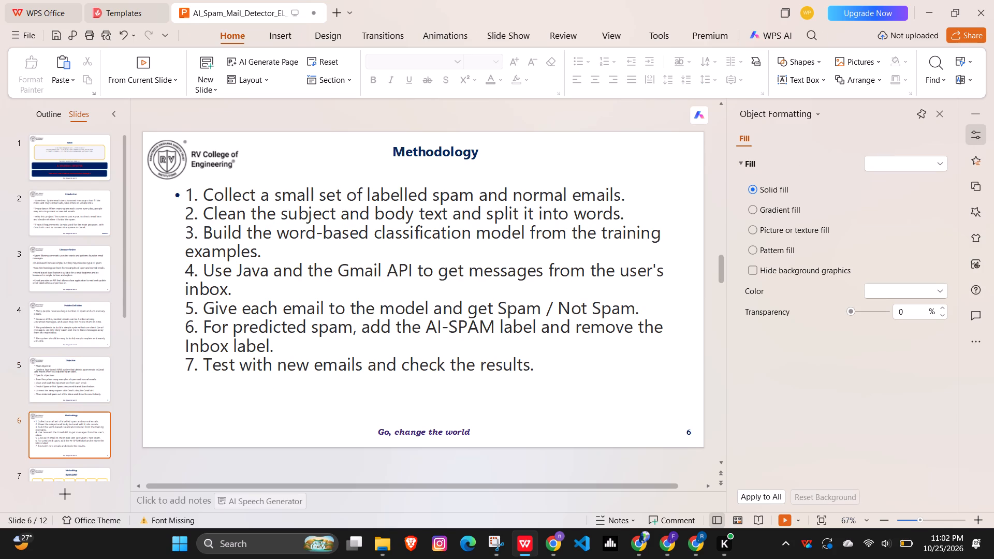
{"action": "left_click", "coordinate": [627, 196]}
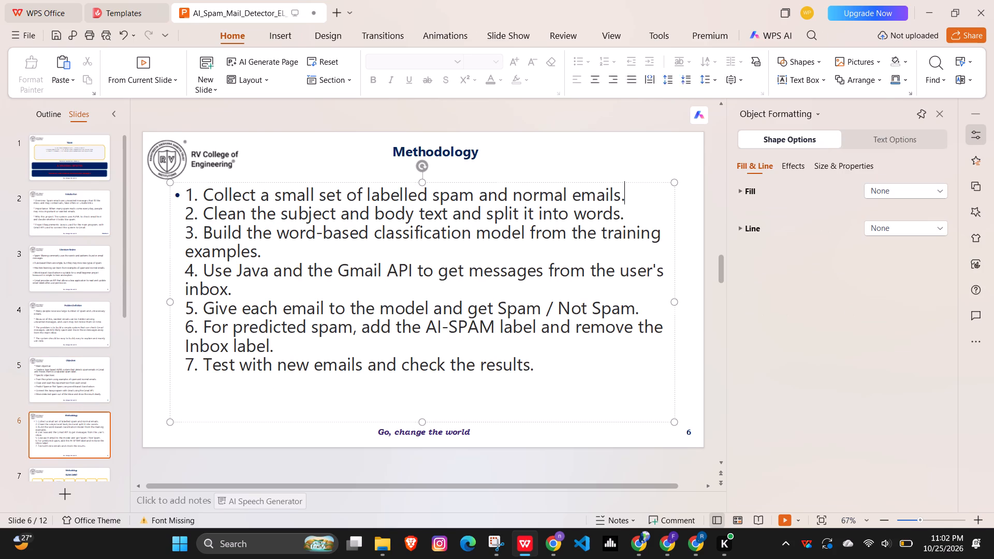
{"action": "key", "text": "Return"}
{"action": "left_click", "coordinate": [632, 231]}
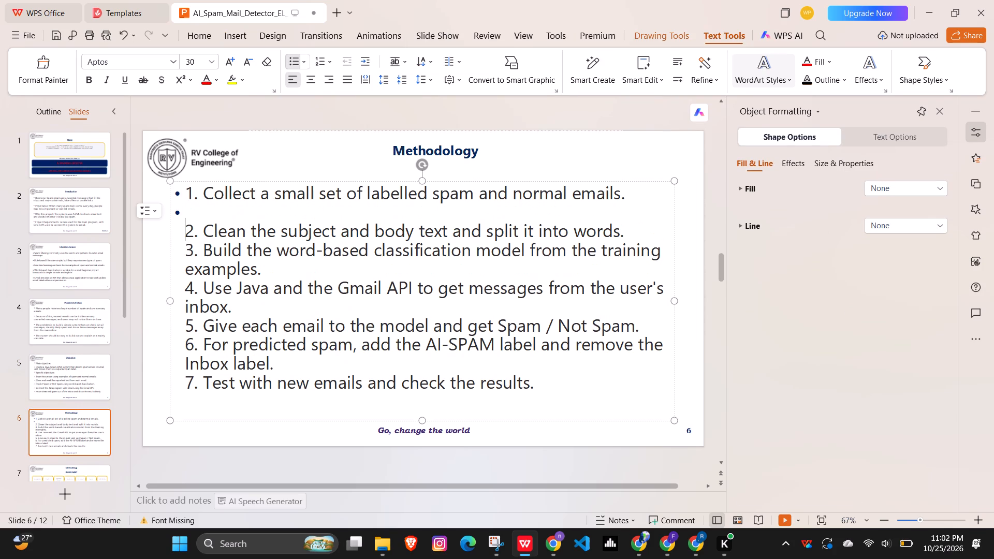
{"action": "left_click", "coordinate": [624, 237]}
{"action": "key", "text": "Return"}
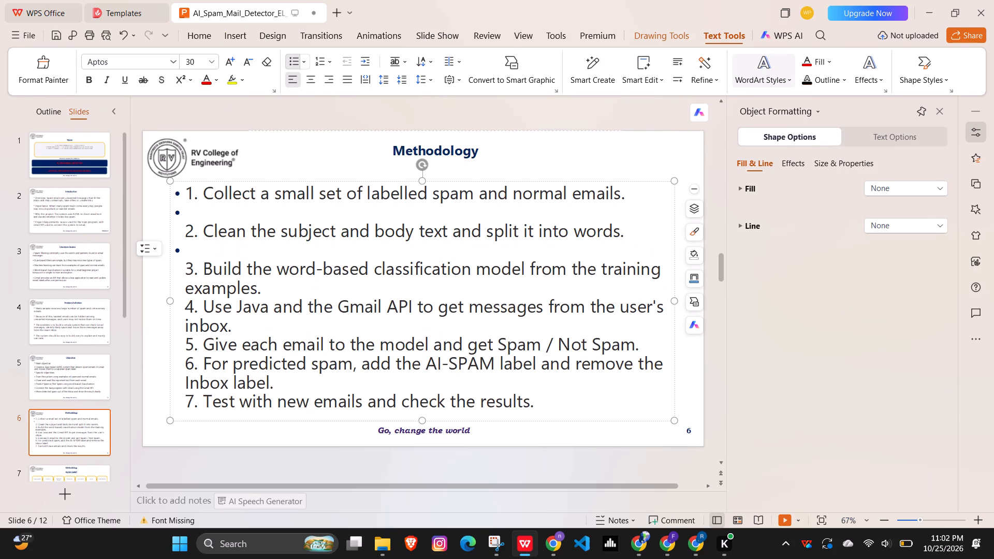
{"action": "left_click", "coordinate": [264, 292]}
{"action": "key", "text": "Return"}
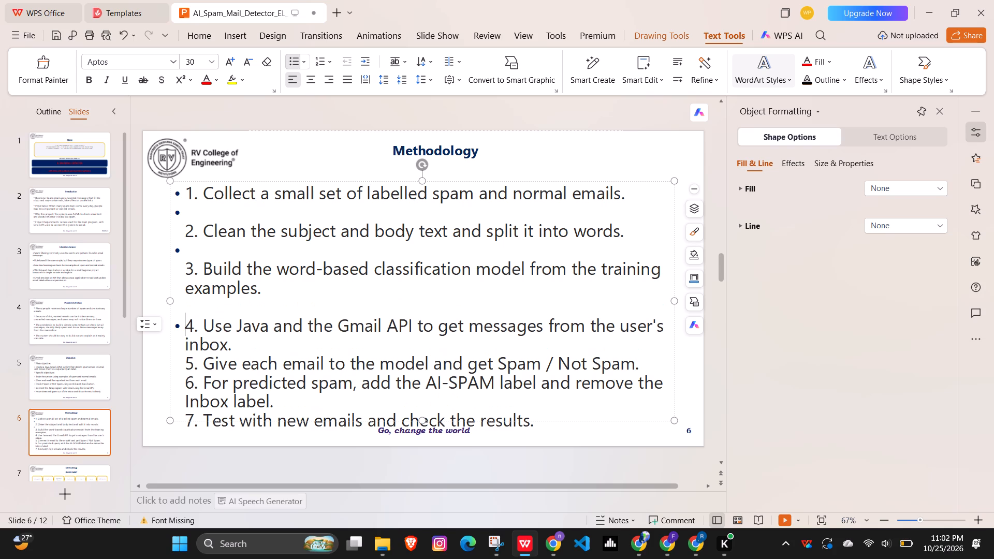
{"action": "left_click", "coordinate": [229, 343]}
{"action": "left_click", "coordinate": [240, 345]}
{"action": "left_click", "coordinate": [233, 336]}
{"action": "key", "text": "Return"}
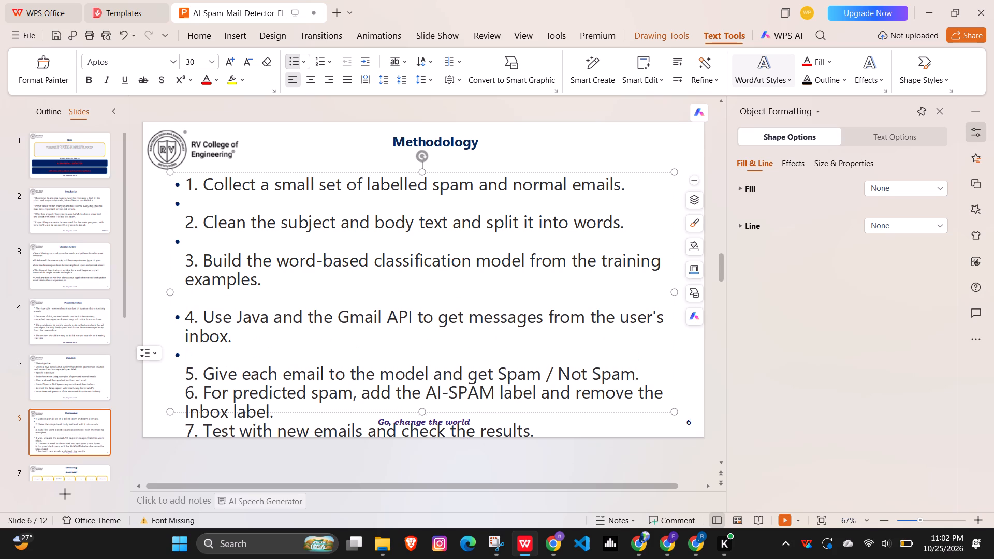
{"action": "left_click", "coordinate": [649, 379]}
{"action": "key", "text": "Return"}
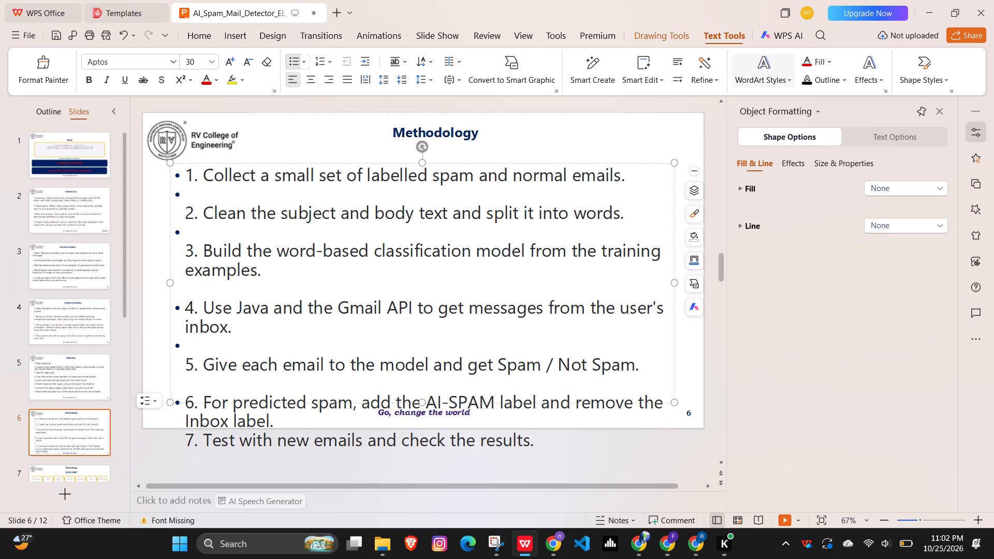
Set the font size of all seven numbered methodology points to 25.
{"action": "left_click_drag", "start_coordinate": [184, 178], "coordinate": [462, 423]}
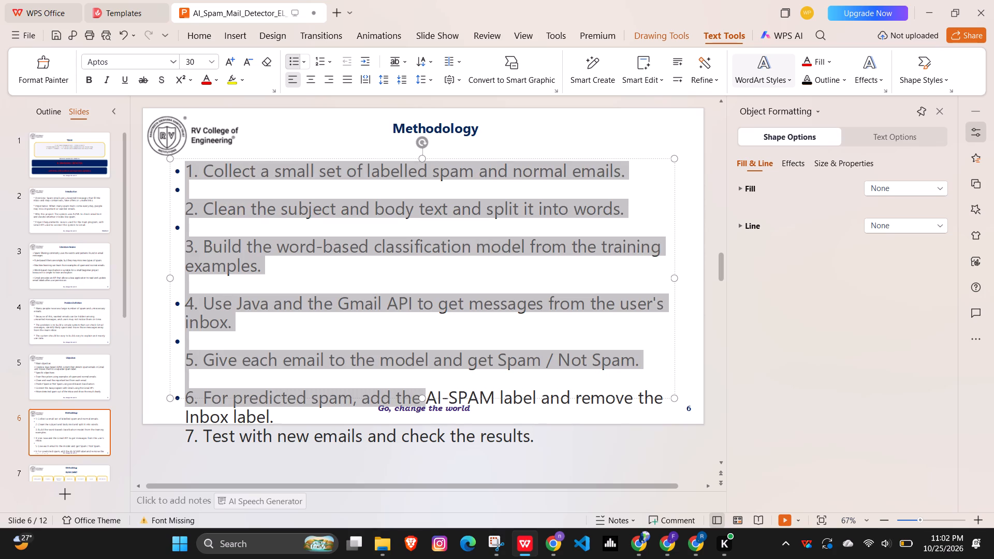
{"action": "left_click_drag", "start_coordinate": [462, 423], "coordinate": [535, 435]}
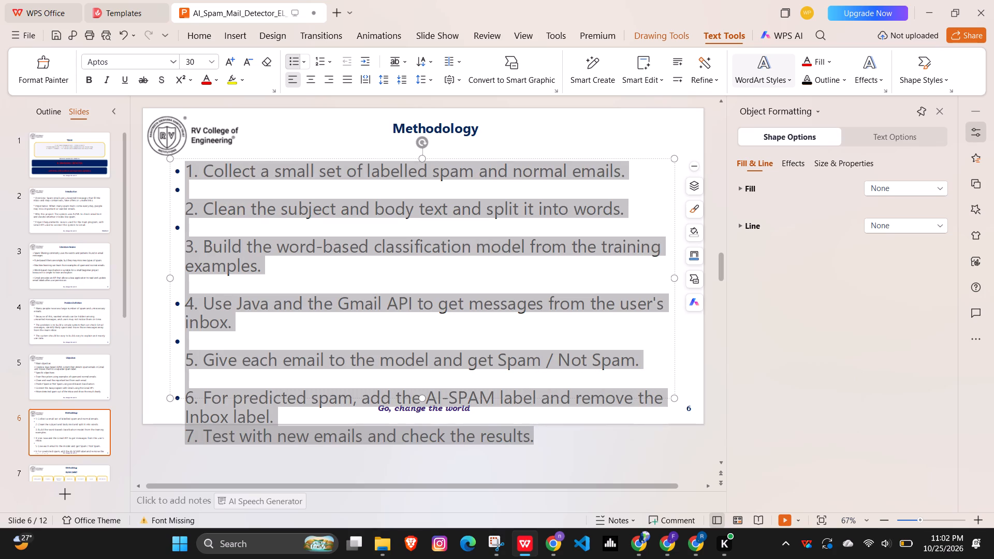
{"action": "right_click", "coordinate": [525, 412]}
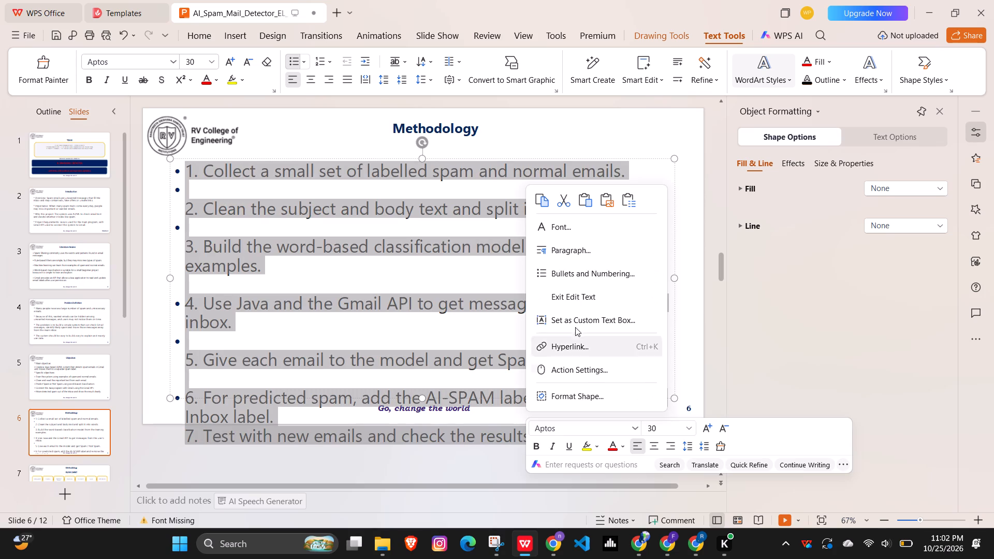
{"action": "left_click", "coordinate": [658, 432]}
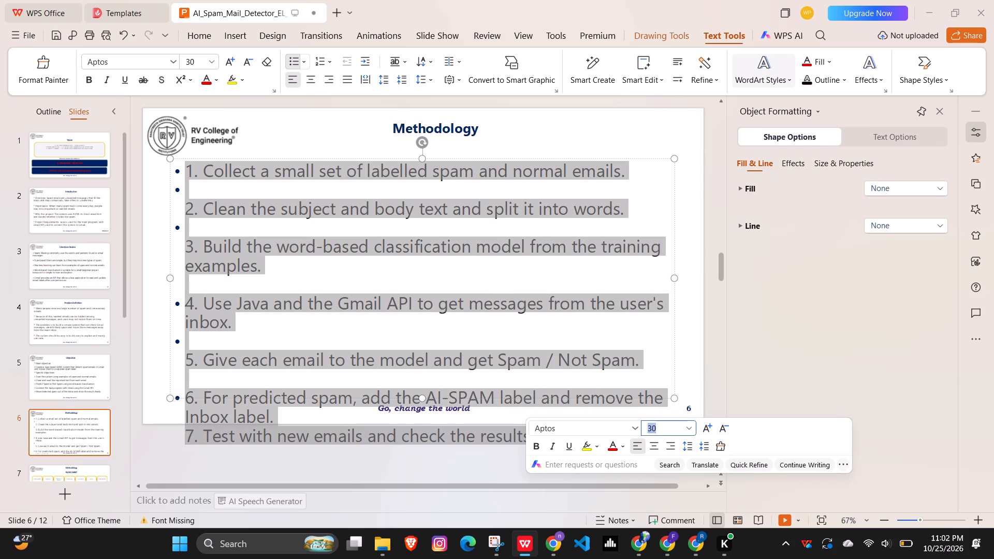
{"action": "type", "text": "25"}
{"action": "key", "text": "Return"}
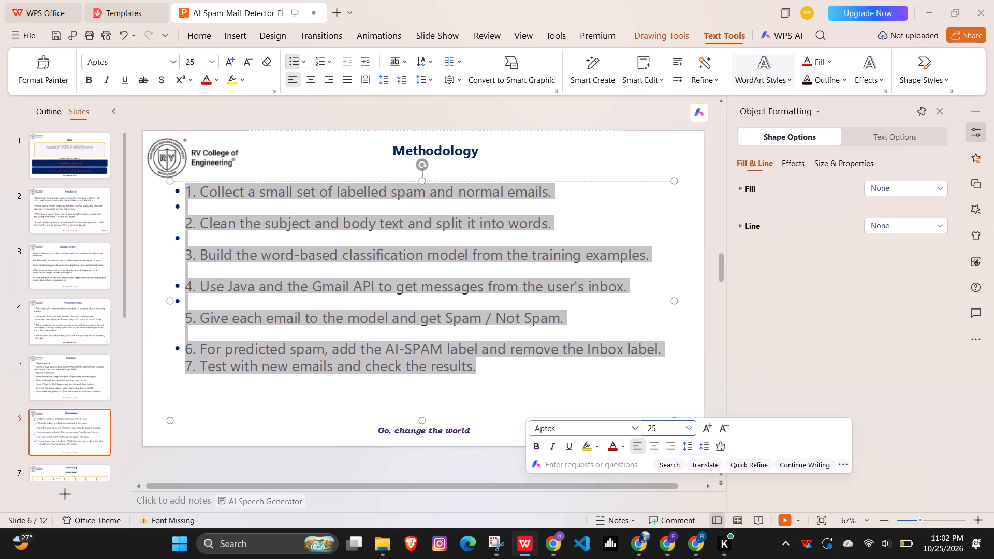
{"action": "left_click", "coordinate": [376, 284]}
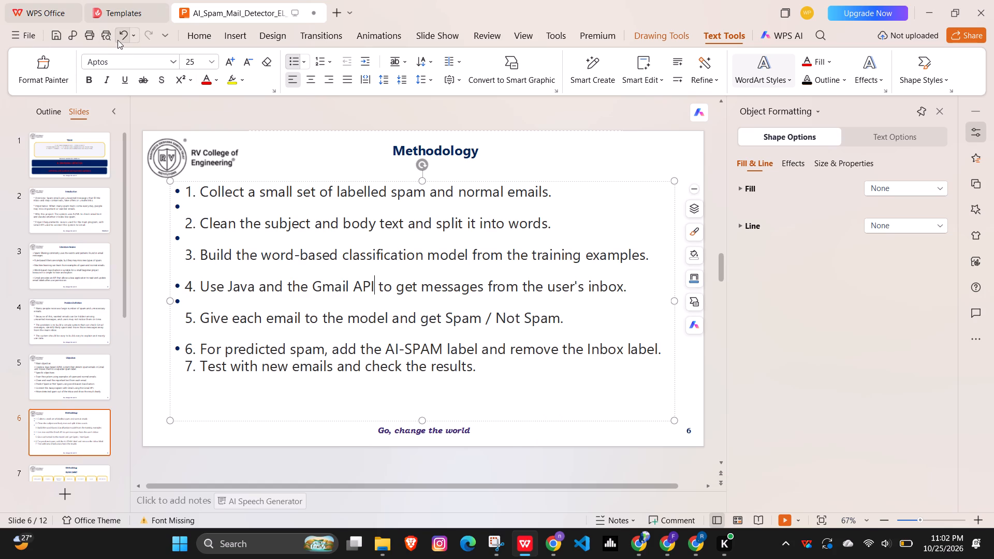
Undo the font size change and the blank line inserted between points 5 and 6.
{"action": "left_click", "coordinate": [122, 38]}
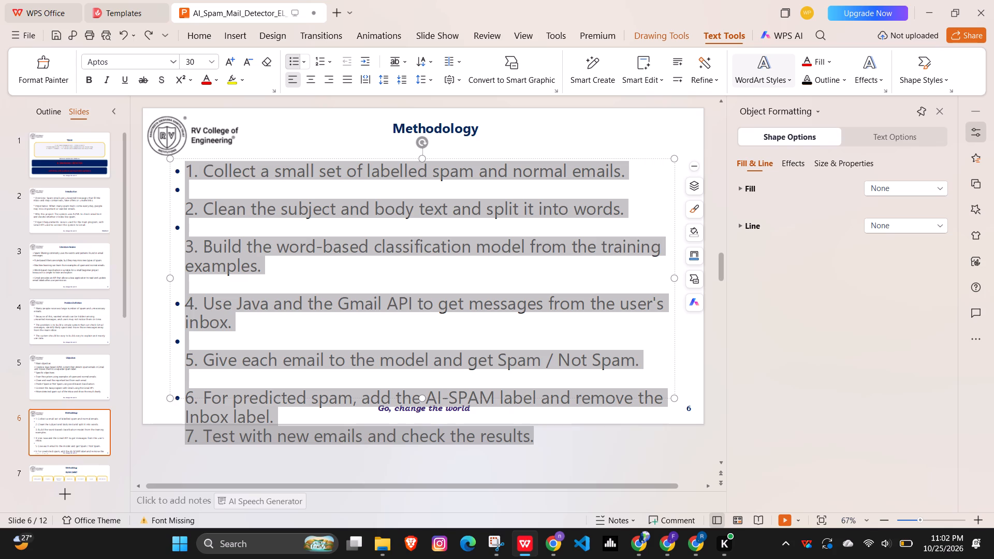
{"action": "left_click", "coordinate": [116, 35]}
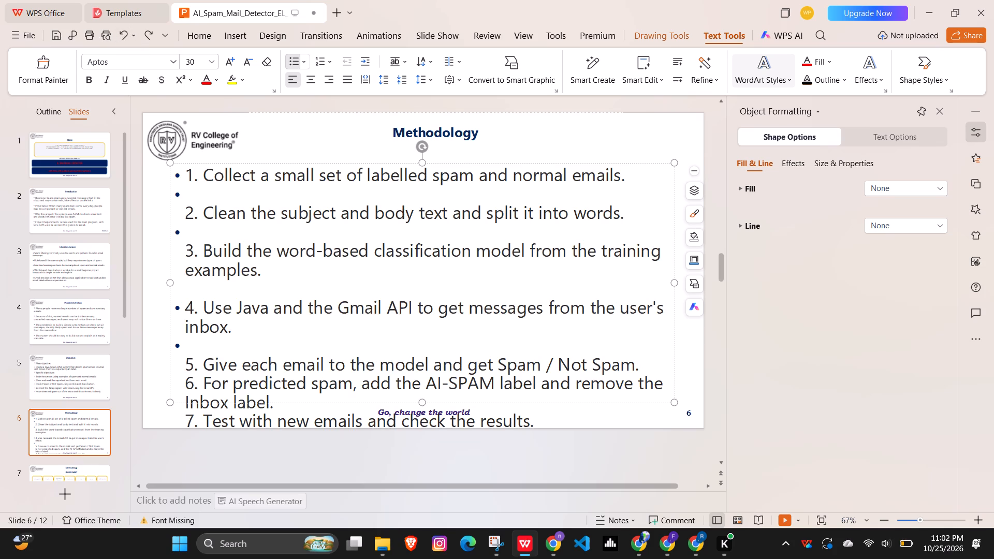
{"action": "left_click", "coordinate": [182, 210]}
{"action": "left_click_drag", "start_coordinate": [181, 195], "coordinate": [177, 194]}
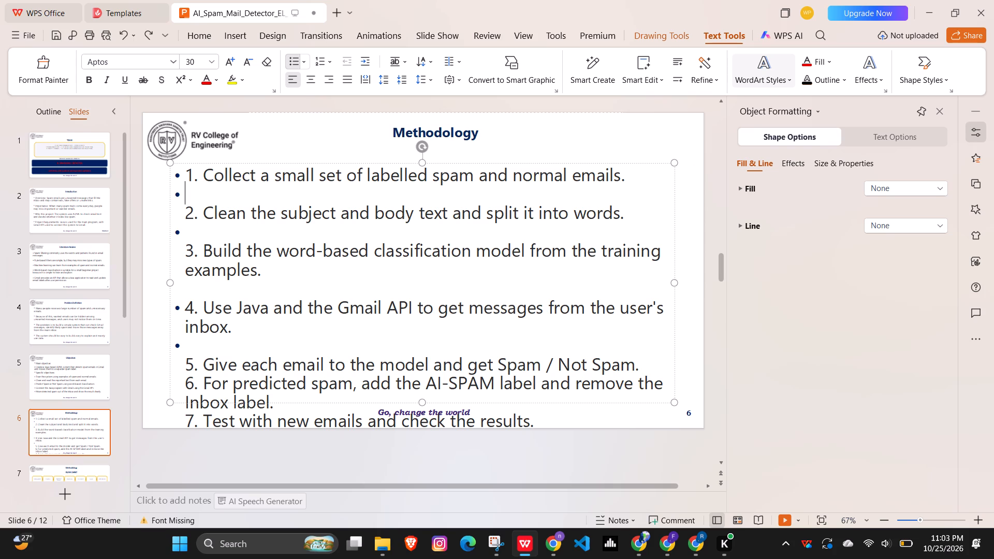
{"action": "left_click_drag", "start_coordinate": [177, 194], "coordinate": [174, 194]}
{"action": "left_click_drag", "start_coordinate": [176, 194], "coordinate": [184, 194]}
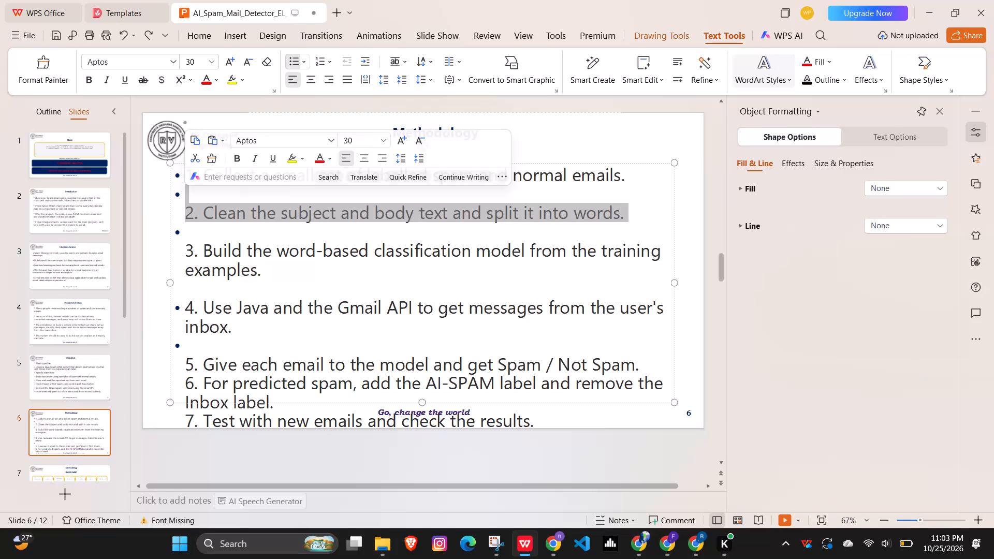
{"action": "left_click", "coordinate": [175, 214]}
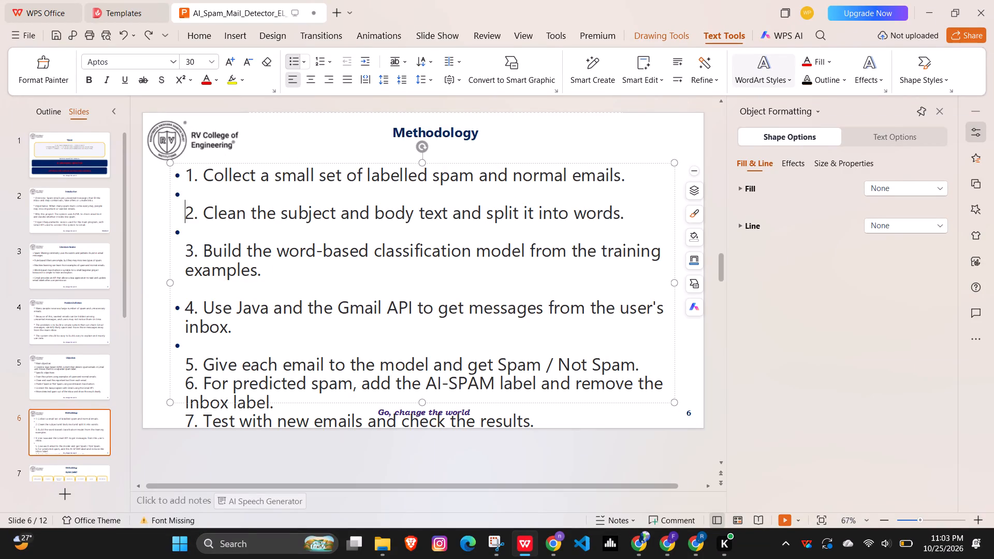
Set the font size of all seven numbered methodology points to 27, after trying 25.
{"action": "left_click_drag", "start_coordinate": [181, 176], "coordinate": [495, 436]}
{"action": "left_click", "coordinate": [663, 387]}
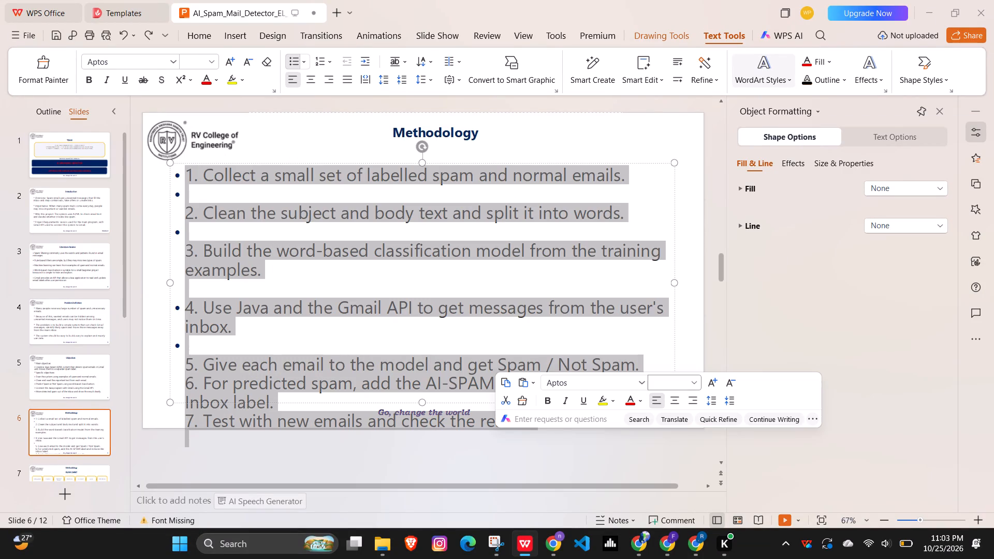
{"action": "type", "text": "25"}
{"action": "key", "text": "Return"}
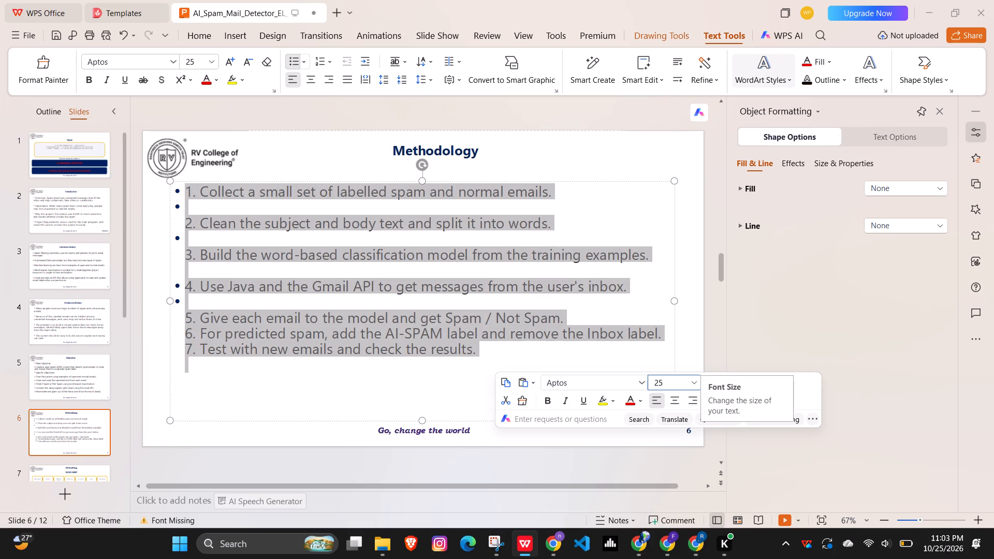
{"action": "key", "text": "BackSpace"}
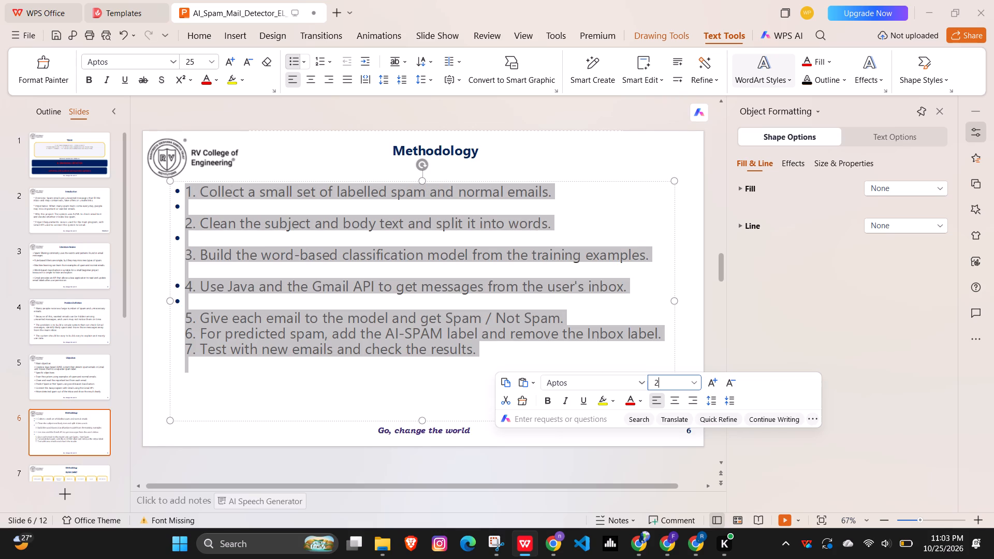
{"action": "key", "text": "7"}
{"action": "key", "text": "Return"}
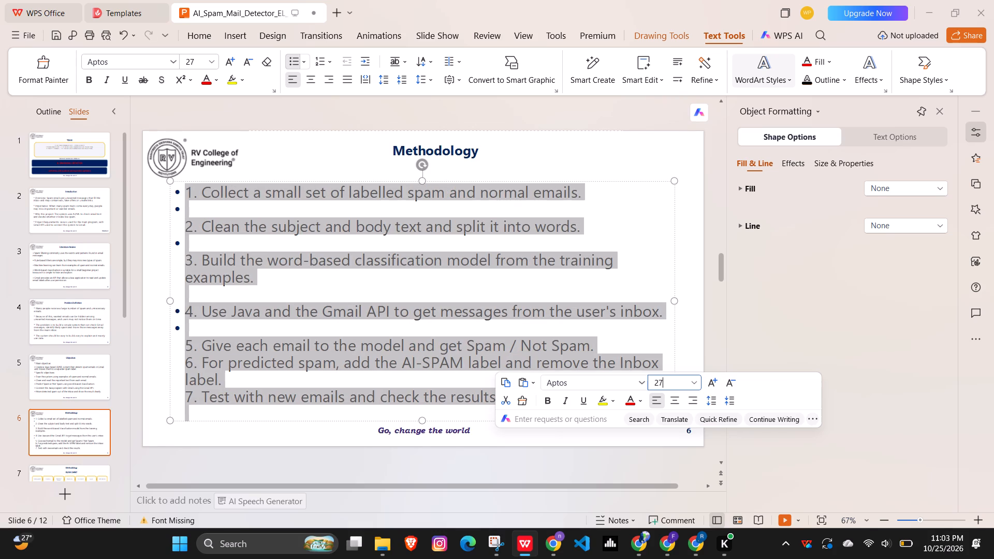
Insert a blank line between points 6 and 7 of the methodology list.
{"action": "left_click", "coordinate": [228, 380]}
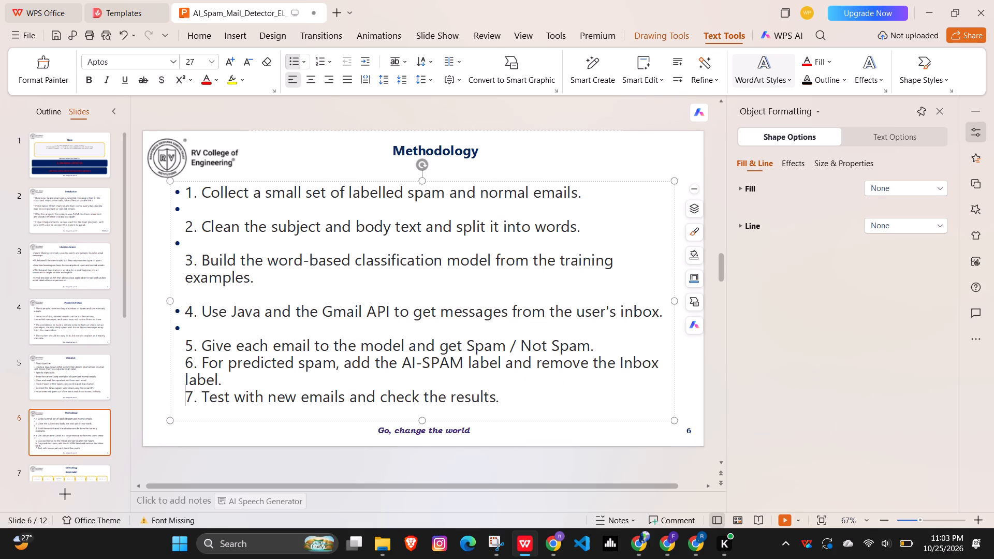
{"action": "left_click", "coordinate": [221, 380]}
{"action": "key", "text": "Return"}
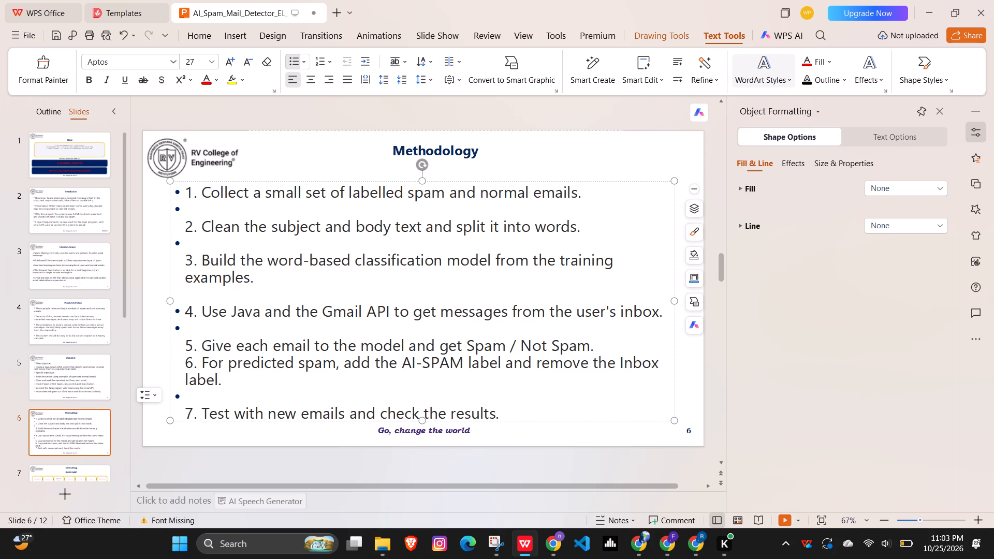
Resize the methodology text box so it ends just above the footer, extending its left edge slightly outward and pulling its right edge in.
{"action": "left_click_drag", "start_coordinate": [420, 419], "coordinate": [425, 408]}
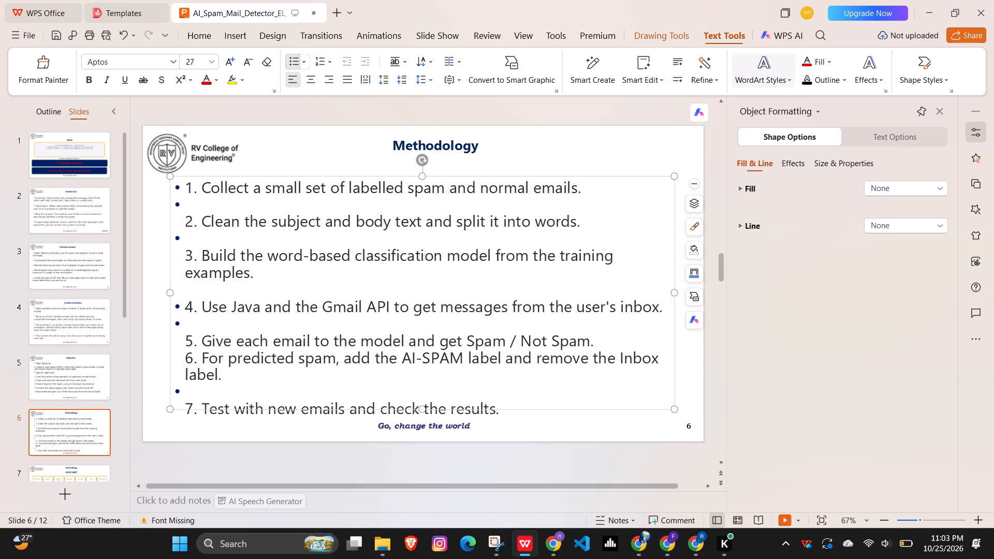
{"action": "left_click_drag", "start_coordinate": [170, 411], "coordinate": [165, 416]}
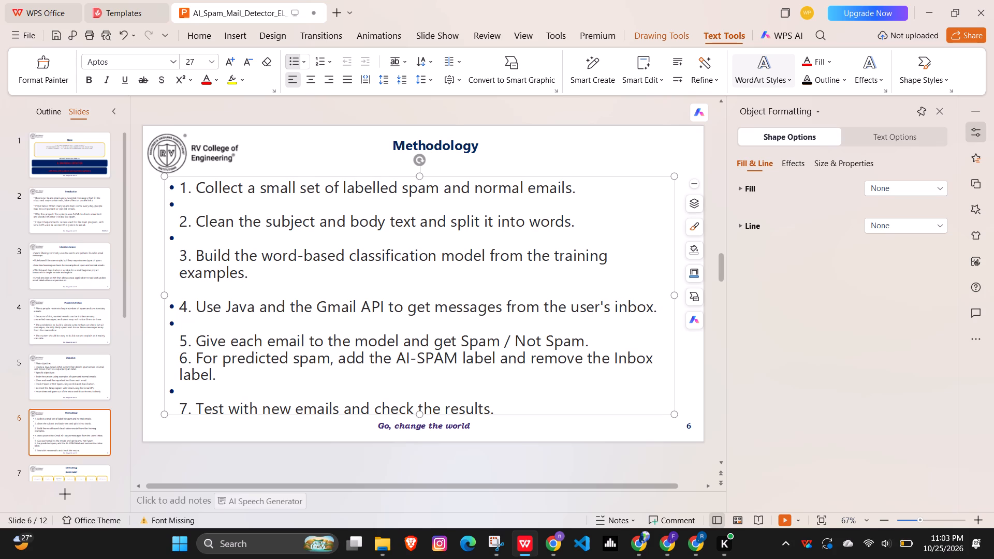
{"action": "left_click_drag", "start_coordinate": [420, 416], "coordinate": [416, 423]}
{"action": "left_click_drag", "start_coordinate": [674, 424], "coordinate": [657, 419]}
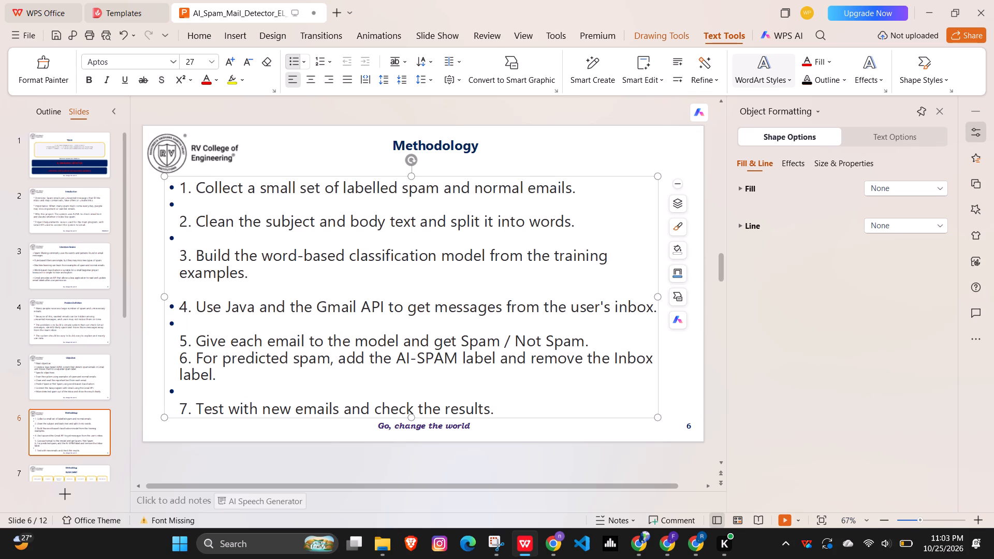
{"action": "left_click", "coordinate": [165, 179]}
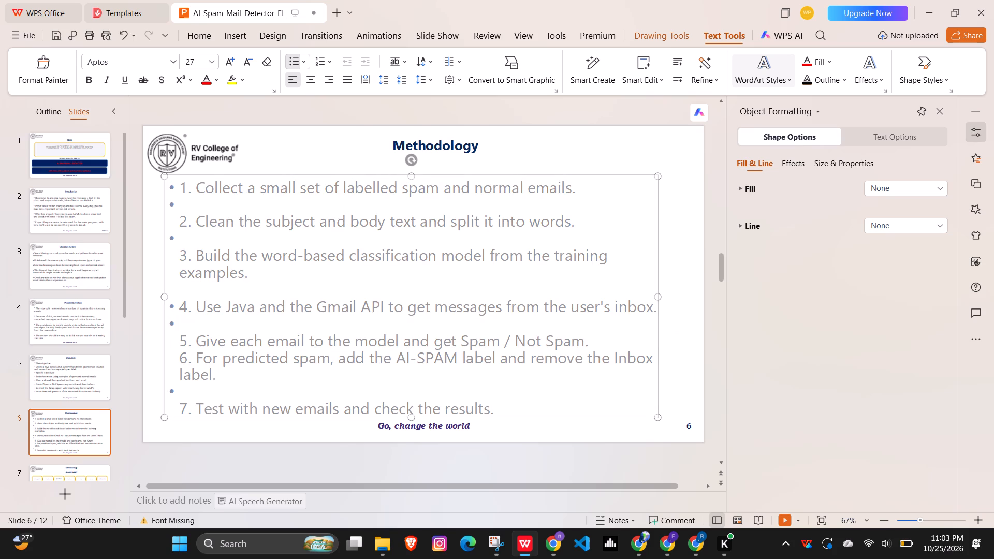
Remove the bullet from the blank line above point 3 of the methodology list.
{"action": "left_click", "coordinate": [172, 203]}
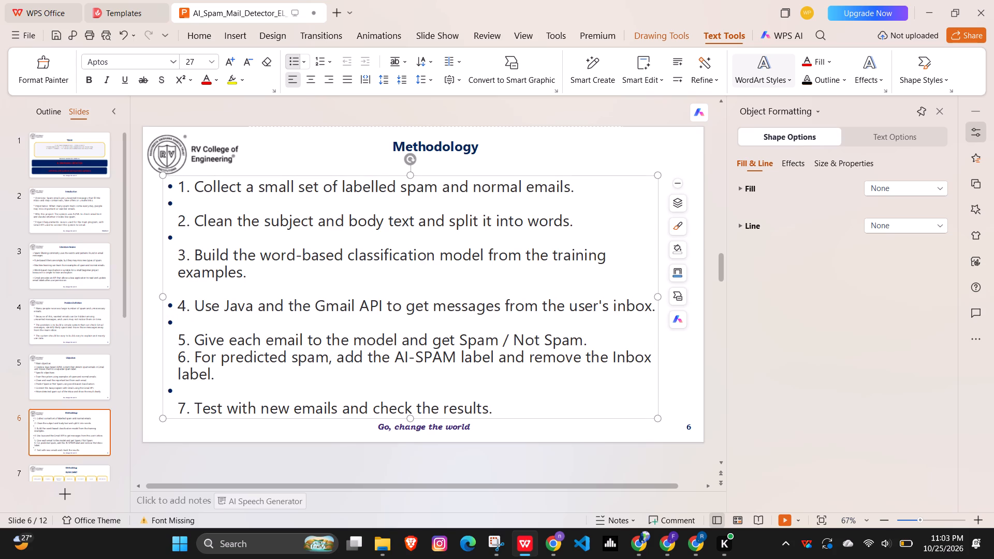
{"action": "left_click_drag", "start_coordinate": [168, 203], "coordinate": [177, 204]}
{"action": "left_click", "coordinate": [177, 217]}
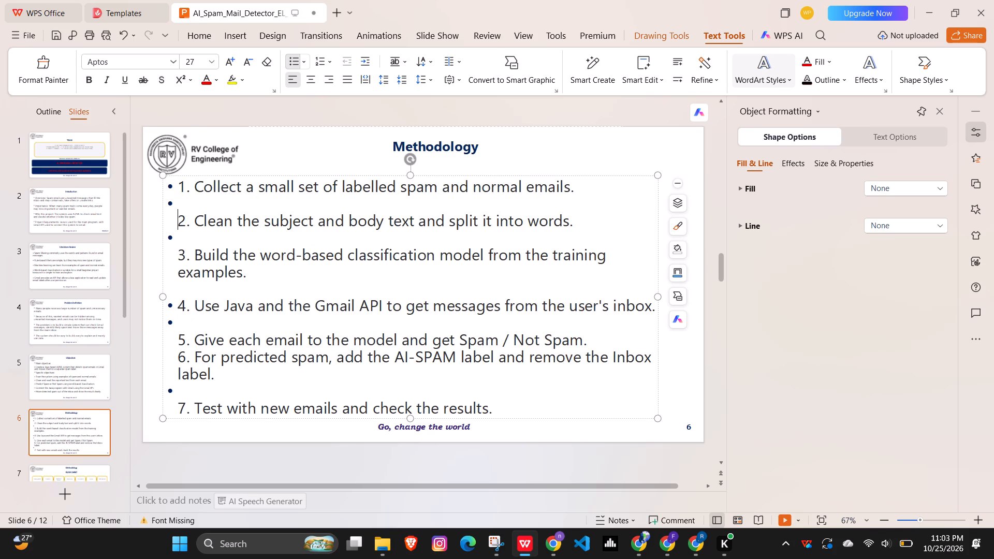
{"action": "left_click_drag", "start_coordinate": [173, 237], "coordinate": [164, 237]}
{"action": "left_click_drag", "start_coordinate": [165, 238], "coordinate": [171, 239]}
{"action": "left_click", "coordinate": [171, 239]}
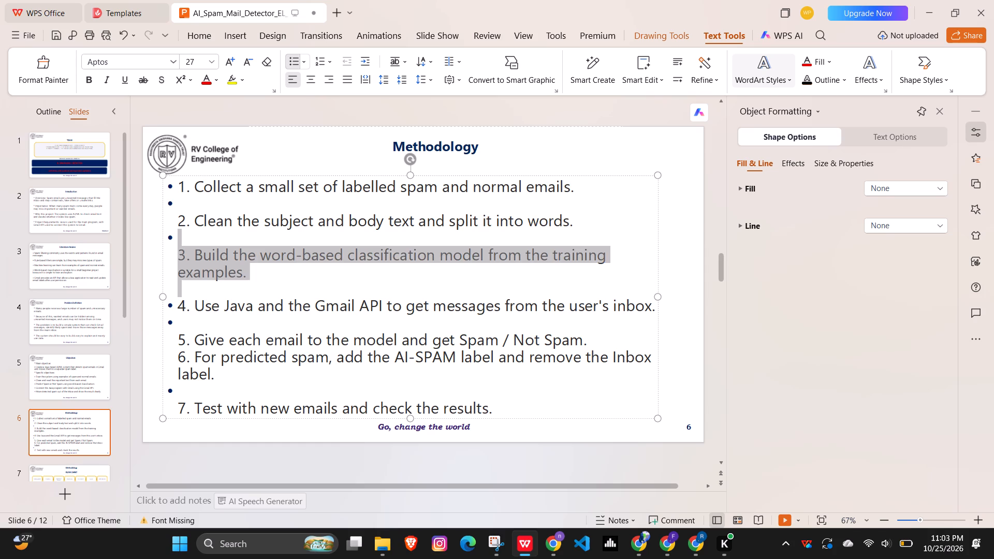
{"action": "double_click", "coordinate": [171, 239]}
{"action": "double_click", "coordinate": [165, 239]}
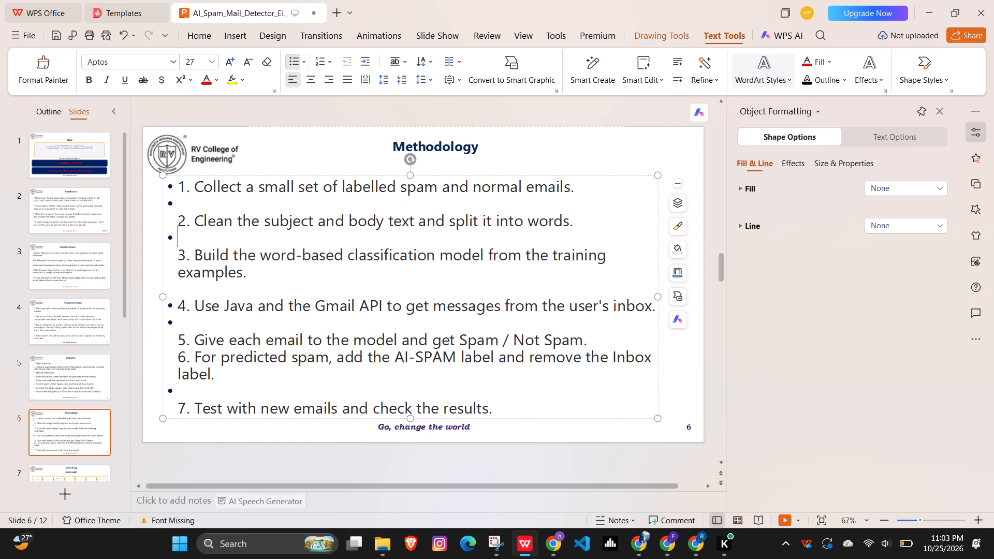
{"action": "left_click", "coordinate": [166, 240]}
{"action": "key", "text": "BackSpace"}
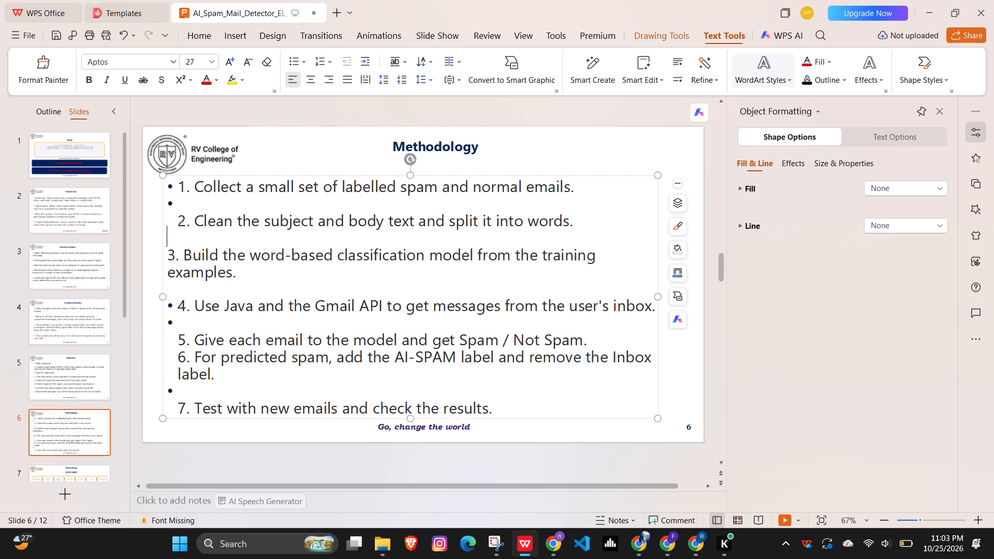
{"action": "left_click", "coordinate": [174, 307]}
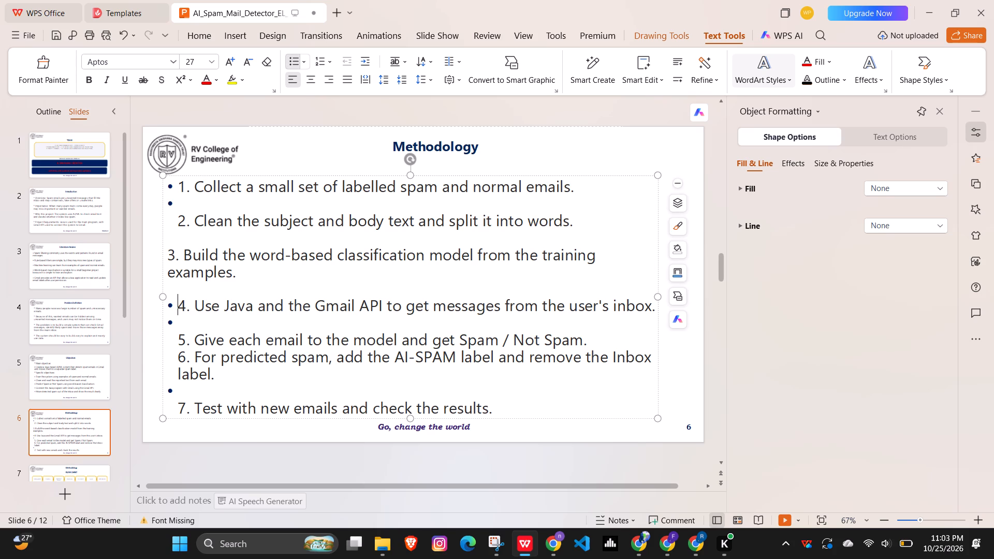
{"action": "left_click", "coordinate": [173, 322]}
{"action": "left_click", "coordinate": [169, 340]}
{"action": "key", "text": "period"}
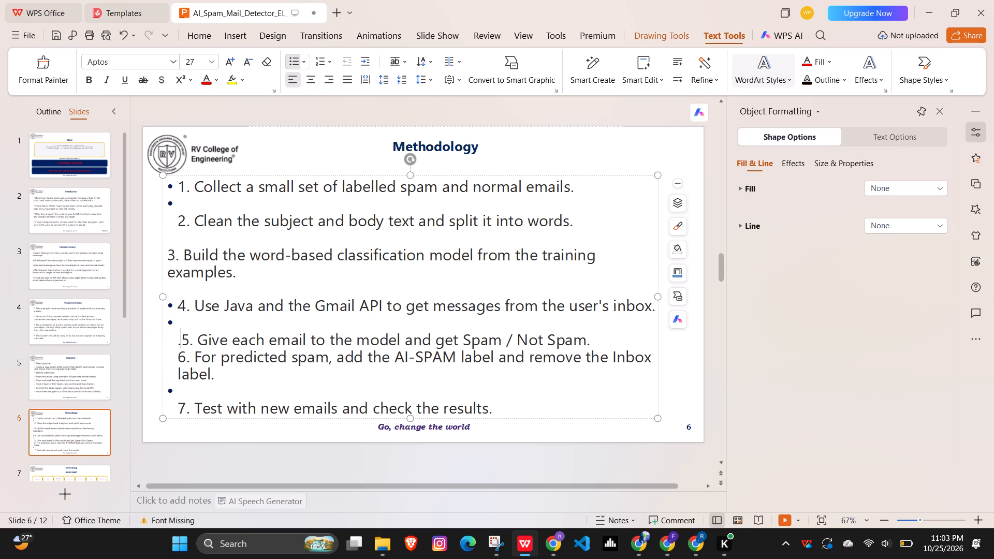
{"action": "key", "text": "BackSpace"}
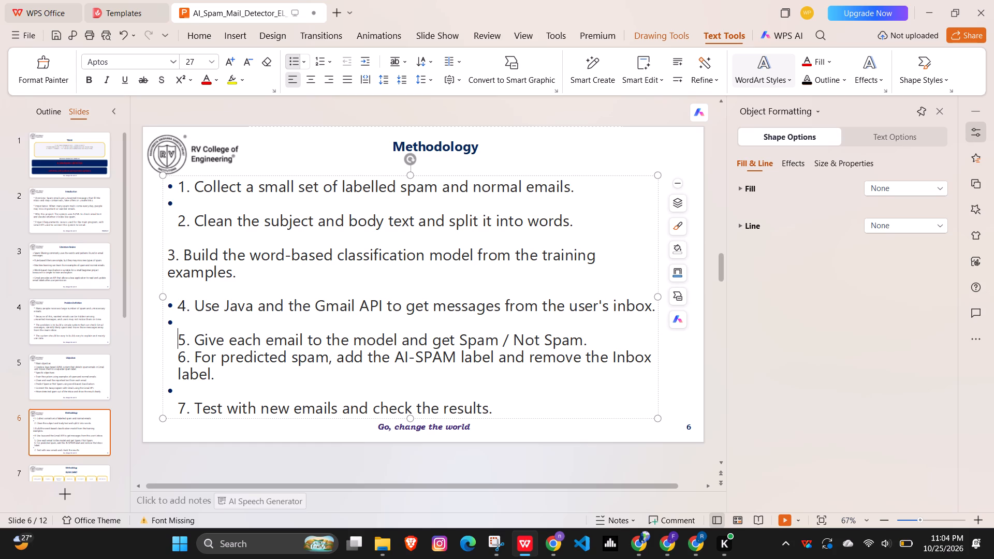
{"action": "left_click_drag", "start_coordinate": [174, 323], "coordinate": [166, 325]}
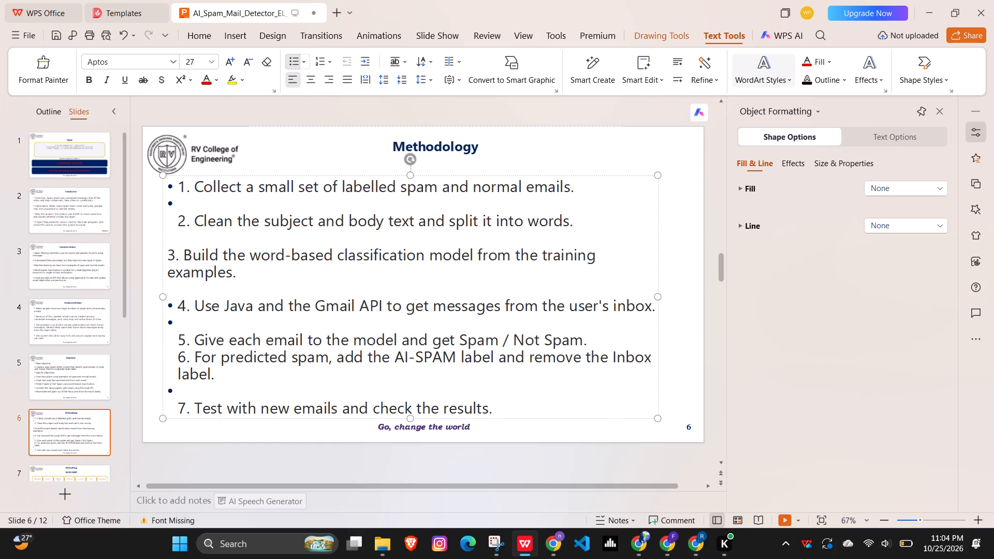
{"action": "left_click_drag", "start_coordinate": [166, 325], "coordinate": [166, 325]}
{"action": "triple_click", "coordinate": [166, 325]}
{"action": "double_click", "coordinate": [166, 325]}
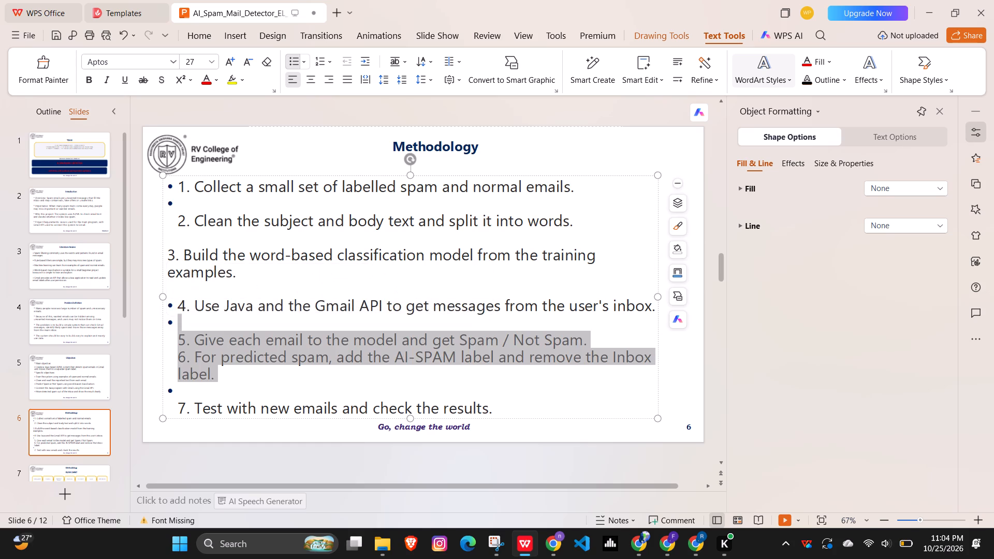
Insert a blank line between points 5 and 6 of the methodology list.
{"action": "left_click", "coordinate": [590, 341]}
{"action": "left_click", "coordinate": [591, 344]}
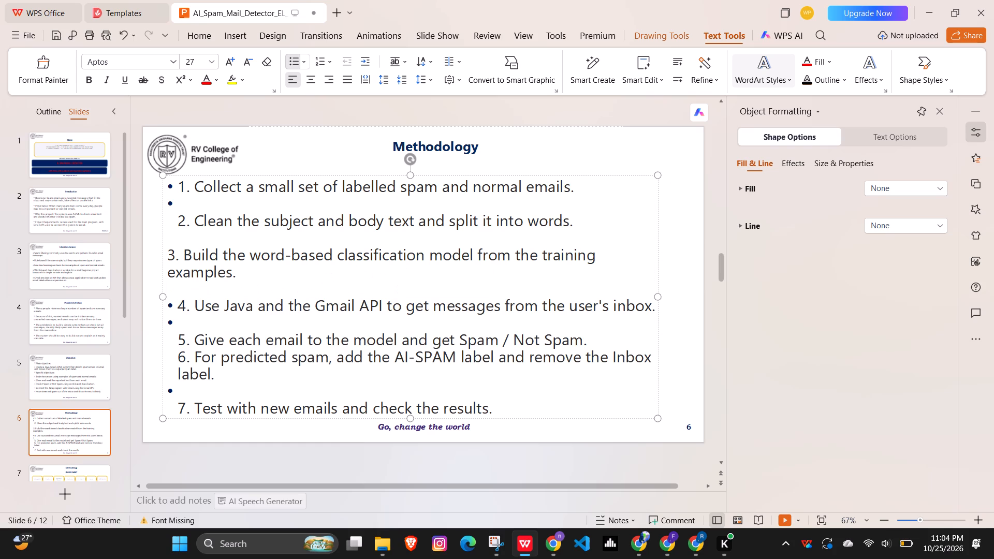
{"action": "left_click", "coordinate": [591, 344]}
{"action": "left_click", "coordinate": [589, 343]}
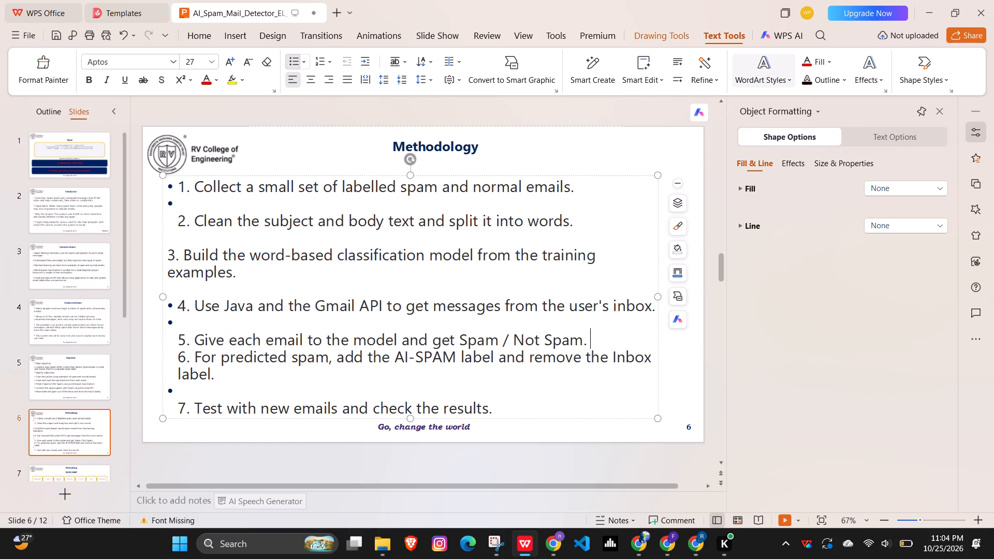
{"action": "key", "text": "Return"}
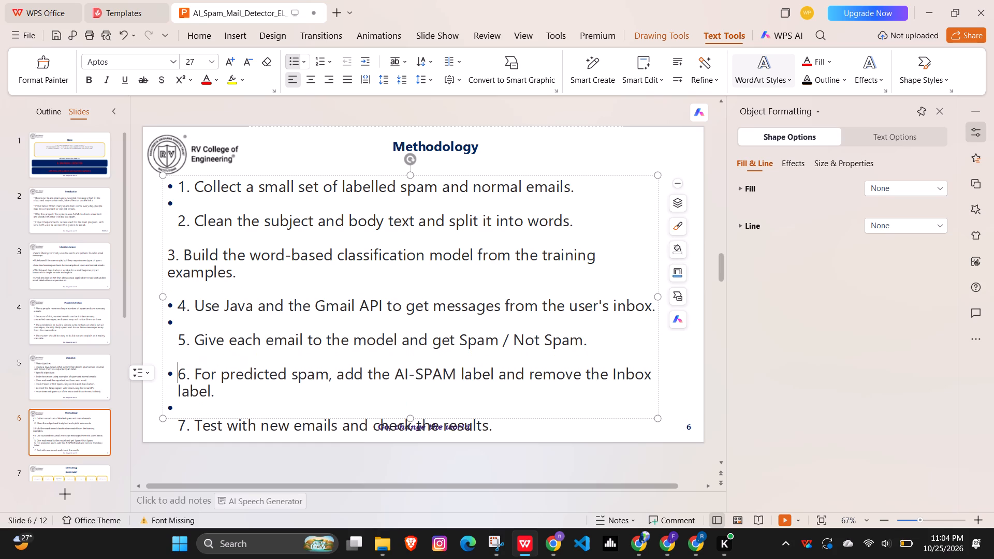
Set the font size of all seven numbered methodology points to 25.
{"action": "left_click_drag", "start_coordinate": [179, 183], "coordinate": [200, 193]}
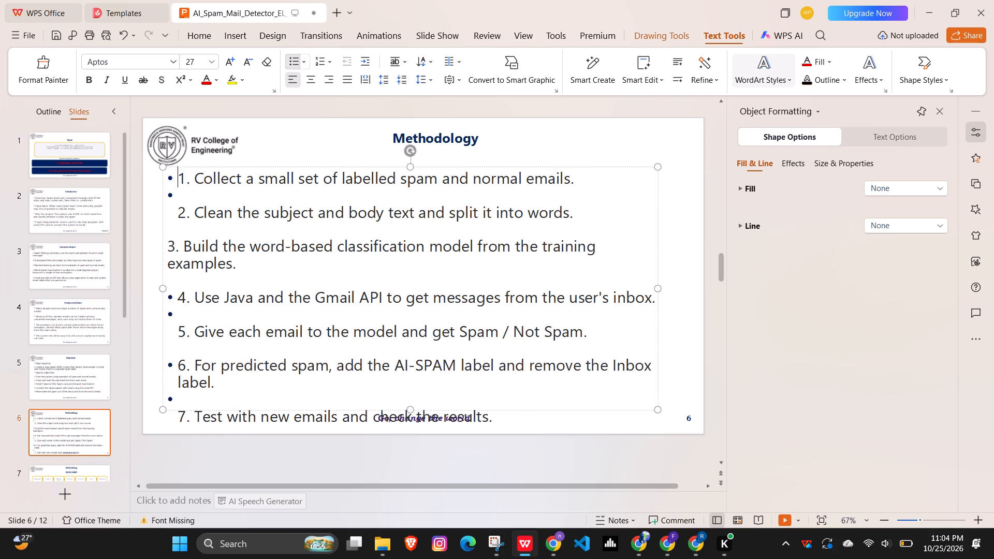
{"action": "left_click_drag", "start_coordinate": [200, 193], "coordinate": [491, 419]}
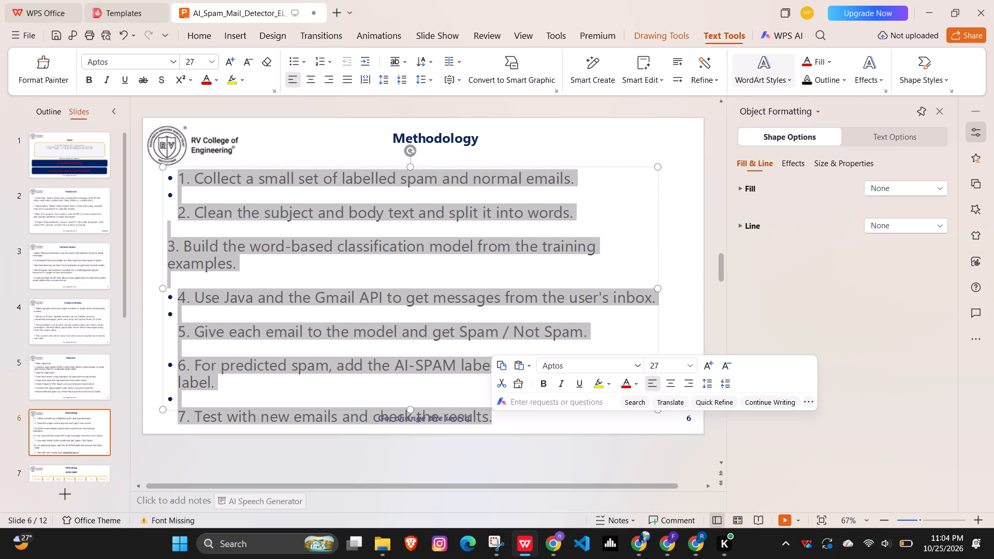
{"action": "left_click", "coordinate": [673, 364]}
{"action": "type", "text": "25"}
{"action": "key", "text": "Return"}
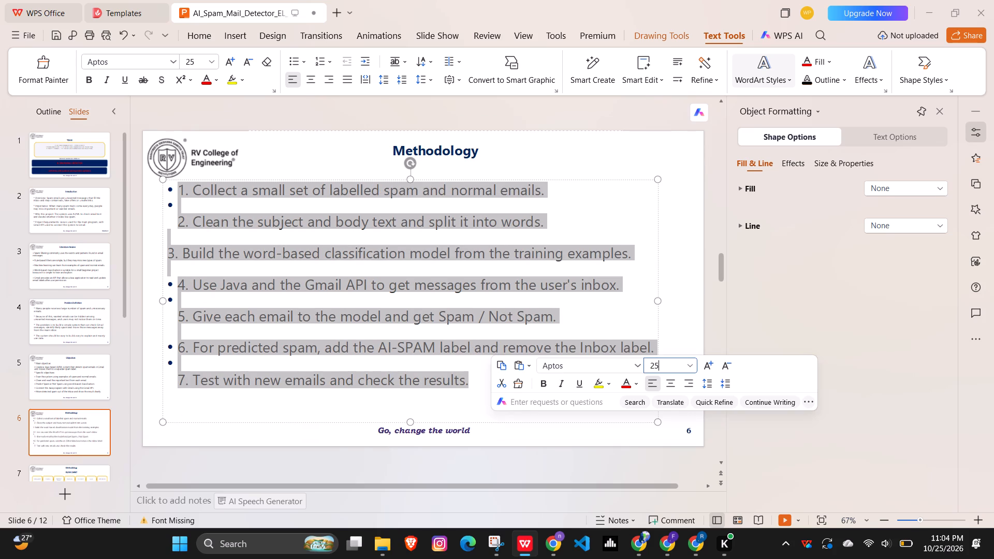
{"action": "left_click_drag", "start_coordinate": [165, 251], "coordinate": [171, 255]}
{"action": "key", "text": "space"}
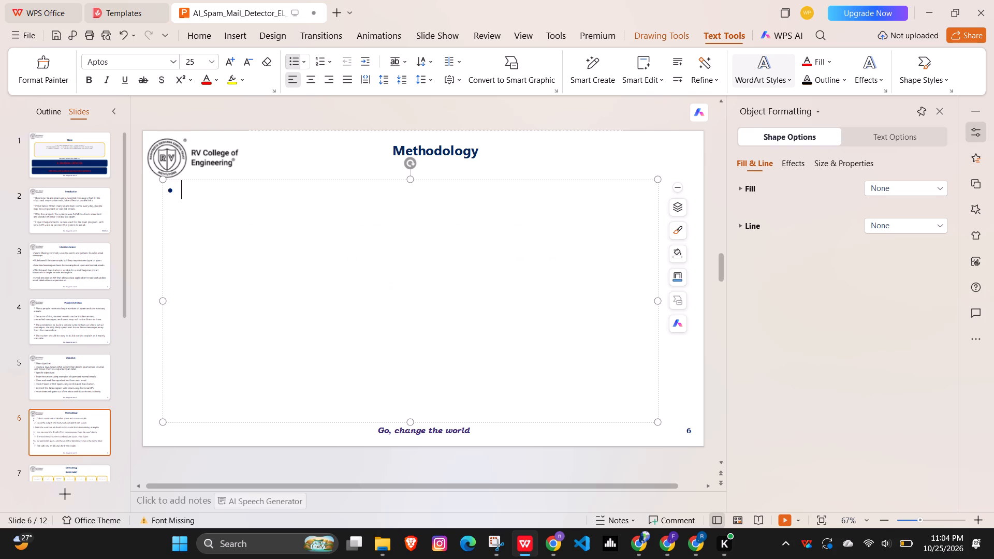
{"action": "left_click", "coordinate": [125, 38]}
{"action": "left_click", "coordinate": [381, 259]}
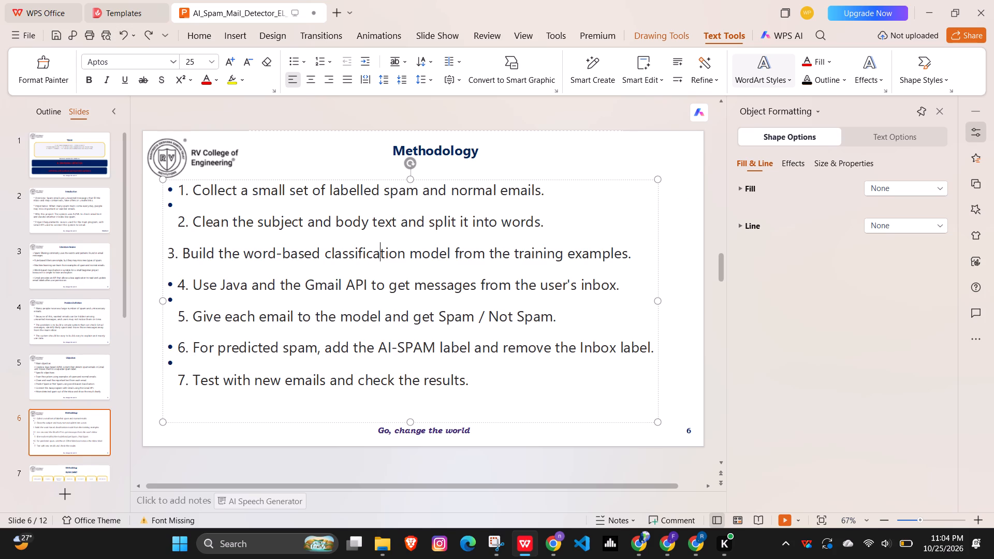
Indent methodology point 3 with two leading spaces.
{"action": "left_click", "coordinate": [166, 257]}
{"action": "key", "text": "space"}
{"action": "key", "text": "space"}
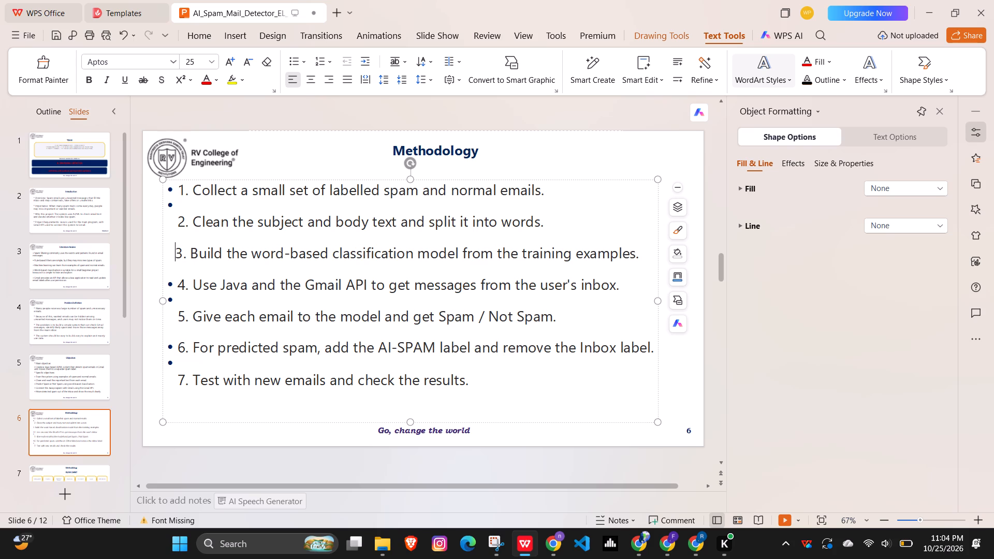
{"action": "key", "text": "space"}
{"action": "key", "text": "BackSpace"}
{"action": "left_click", "coordinate": [167, 259]}
Rebuild the break above point 2 so its bullet sits beside the text, keeping a blank line between points 1 and 2.
{"action": "left_click", "coordinate": [176, 225]}
{"action": "key", "text": "BackSpace"}
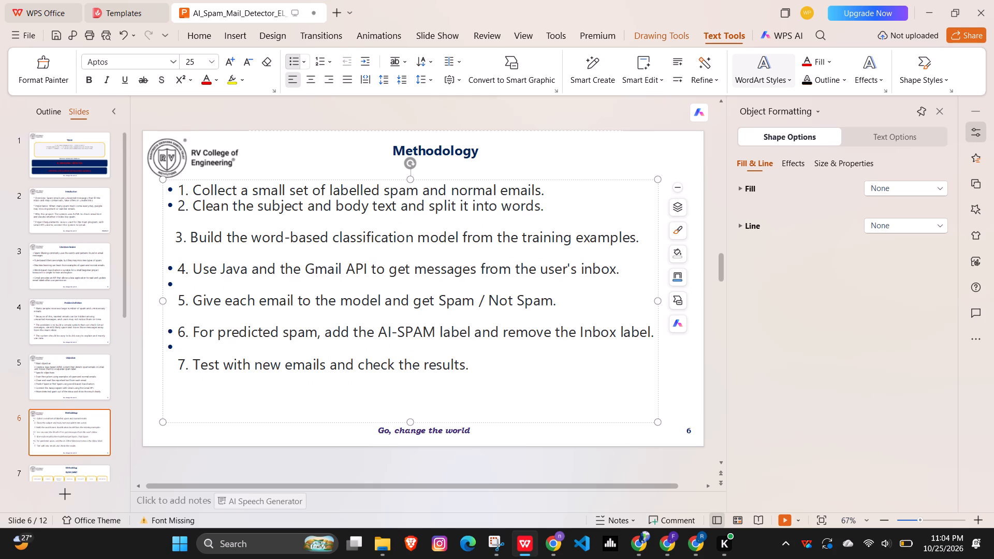
{"action": "key", "text": "Return"}
Add one more leading space to point 3 to align it with the neighbouring points, keeping the blank line above it.
{"action": "left_click", "coordinate": [174, 247]}
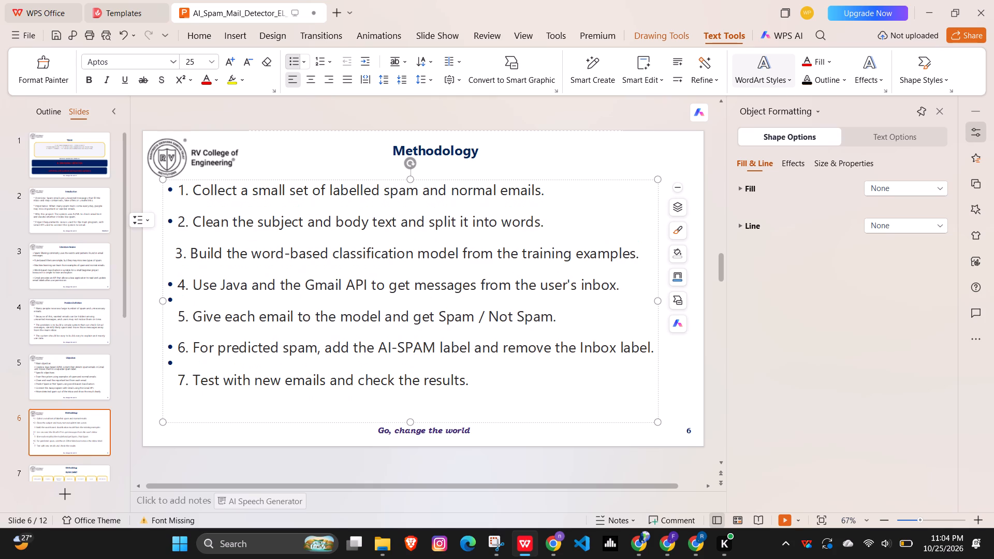
{"action": "key", "text": "Return"}
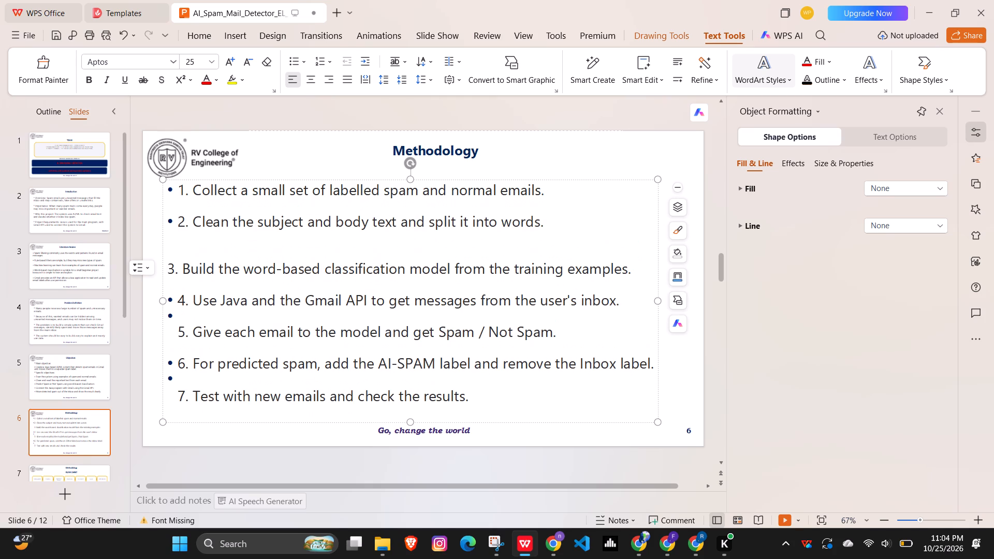
{"action": "key", "text": "BackSpace"}
{"action": "key", "text": "Return"}
{"action": "key", "text": "BackSpace"}
{"action": "key", "text": "space"}
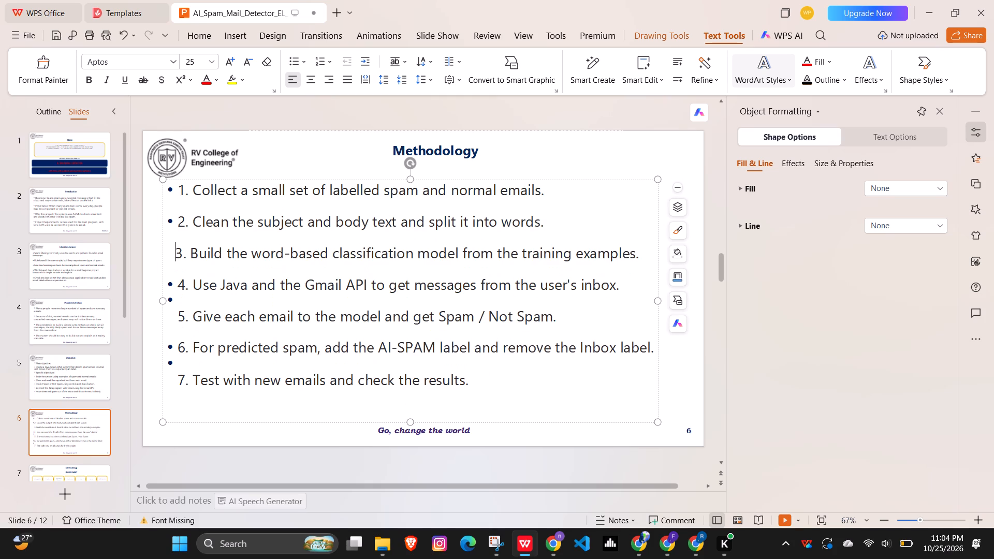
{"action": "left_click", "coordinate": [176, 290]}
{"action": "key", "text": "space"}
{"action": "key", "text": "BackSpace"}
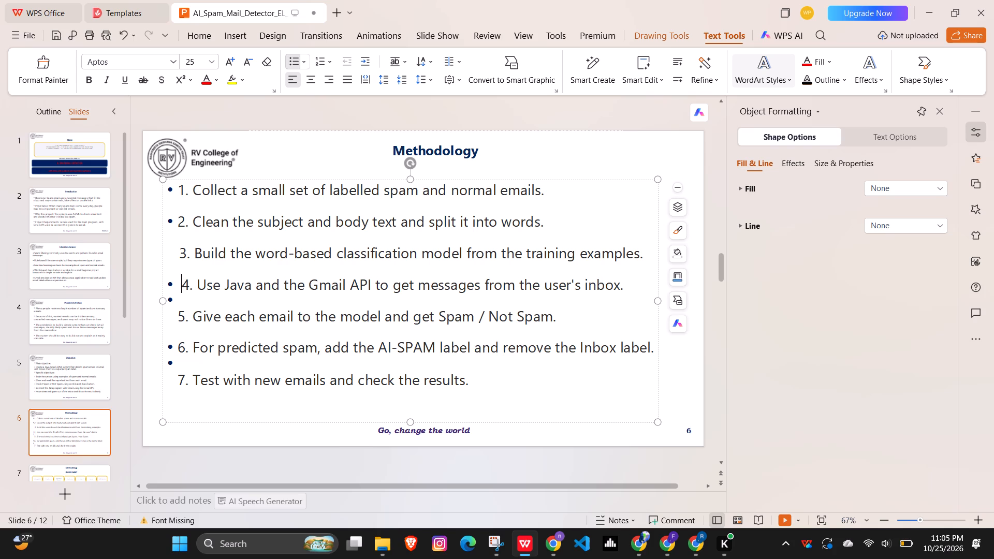
Remove the bullet from the blank line above point 5 of the methodology list.
{"action": "left_click", "coordinate": [177, 320]}
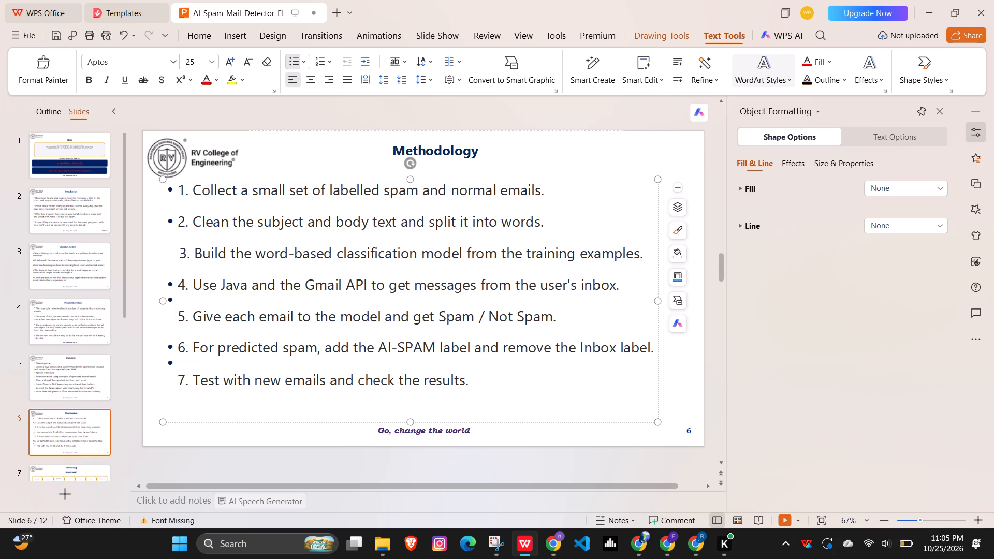
{"action": "left_click", "coordinate": [174, 303]}
{"action": "key", "text": "BackSpace"}
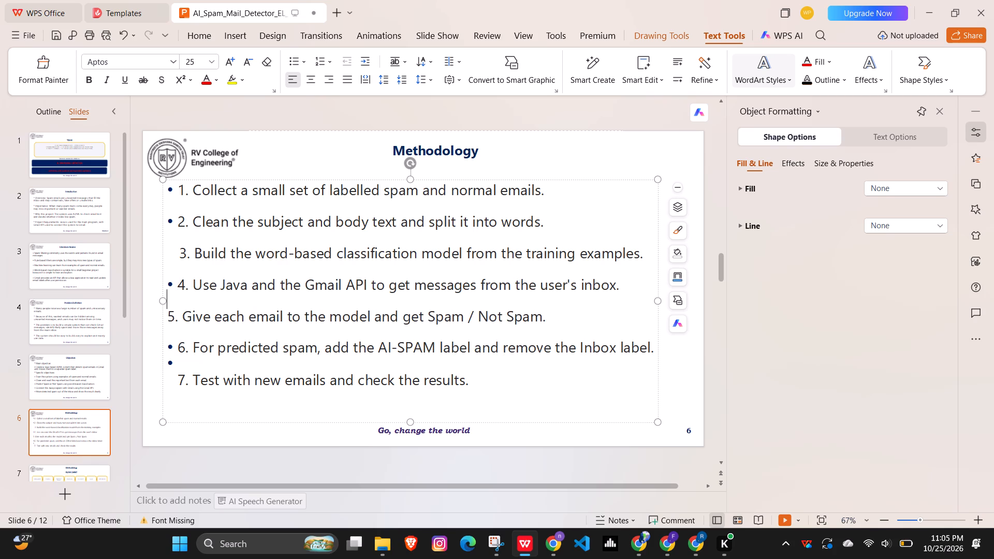
{"action": "left_click", "coordinate": [179, 288]}
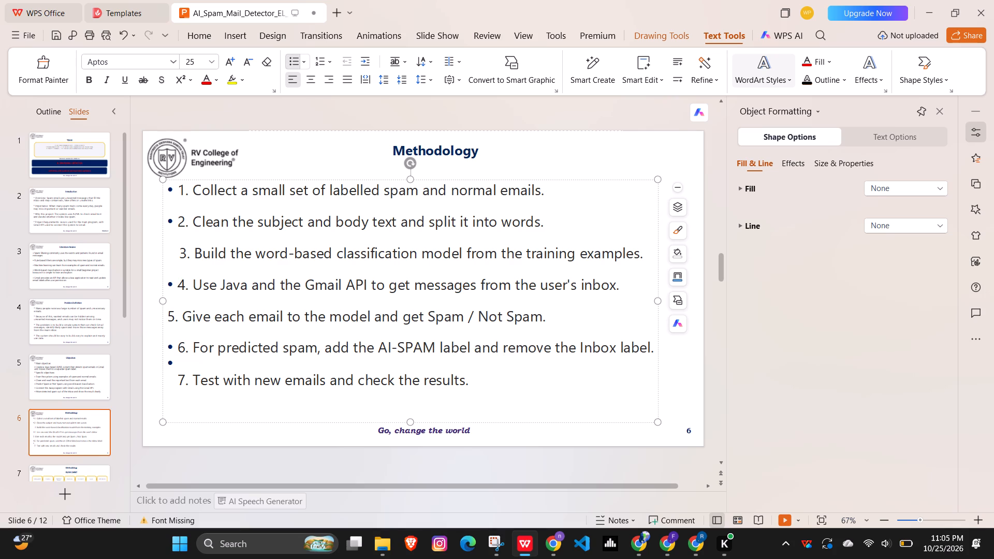
{"action": "left_click", "coordinate": [170, 257]}
Remove the bullet from the blank line above point 7 of the methodology list.
{"action": "left_click", "coordinate": [175, 362]}
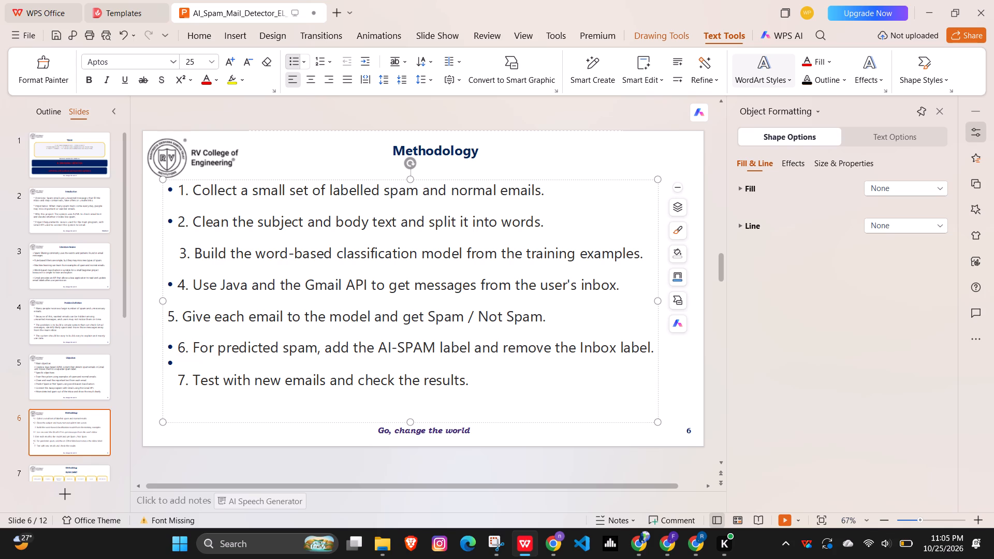
{"action": "key", "text": "BackSpace"}
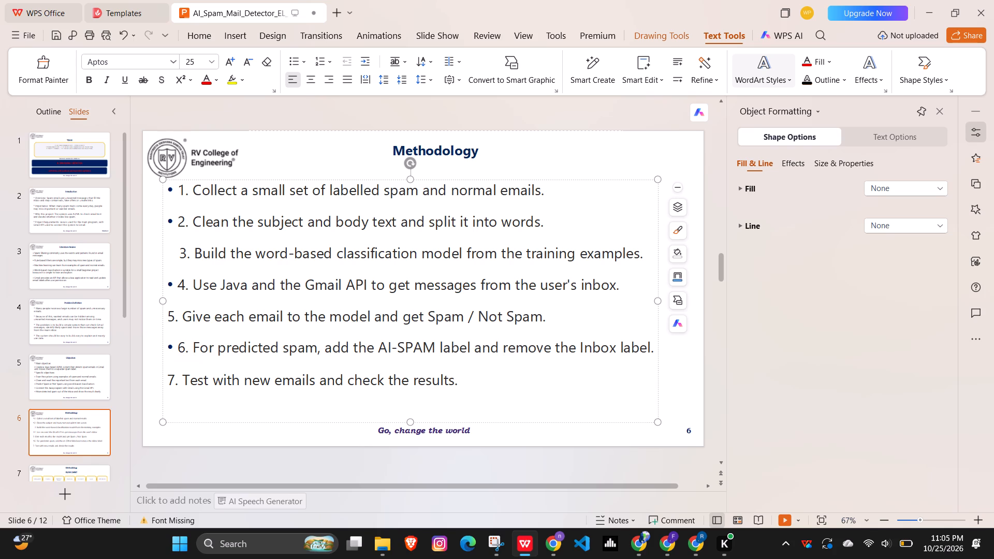
{"action": "key", "text": "Return"}
{"action": "key", "text": "BackSpace"}
{"action": "key", "text": "space"}
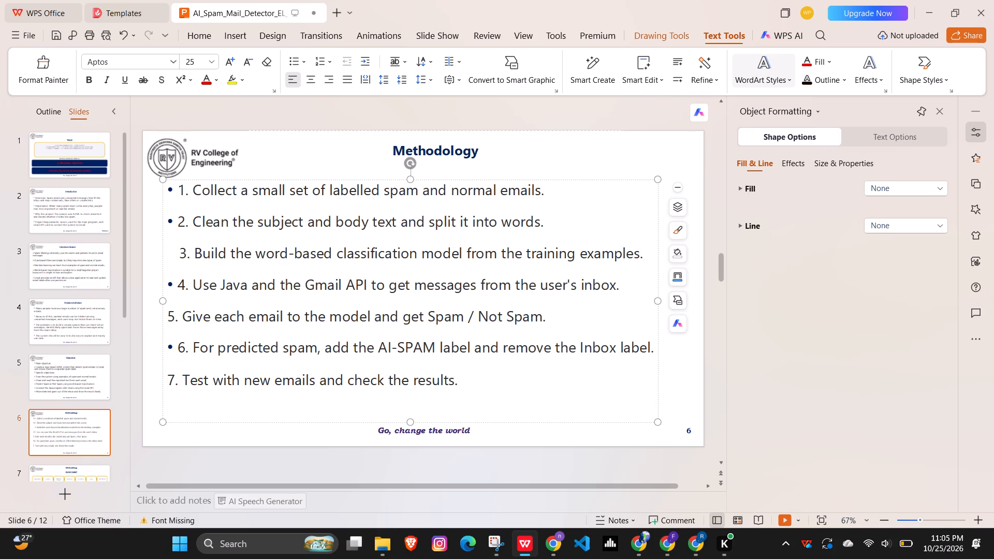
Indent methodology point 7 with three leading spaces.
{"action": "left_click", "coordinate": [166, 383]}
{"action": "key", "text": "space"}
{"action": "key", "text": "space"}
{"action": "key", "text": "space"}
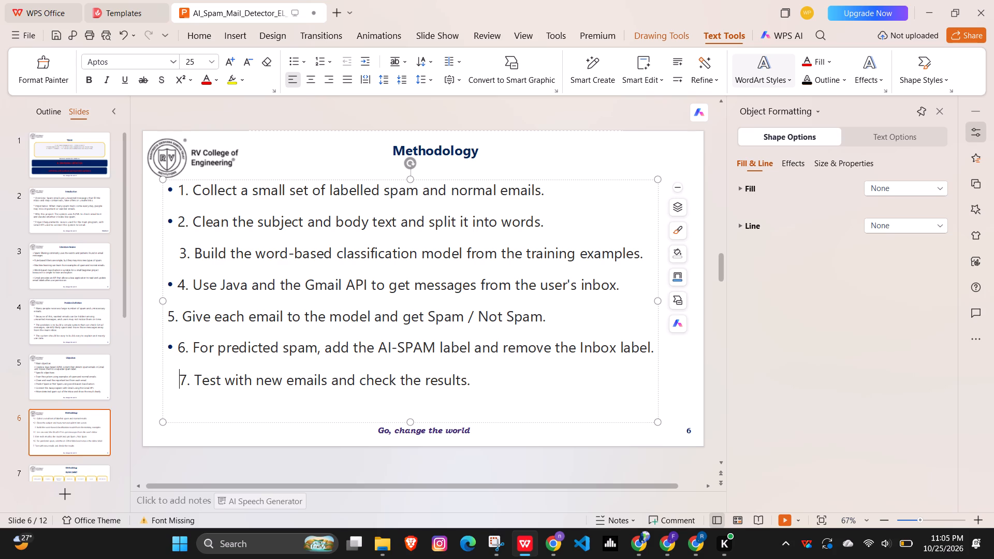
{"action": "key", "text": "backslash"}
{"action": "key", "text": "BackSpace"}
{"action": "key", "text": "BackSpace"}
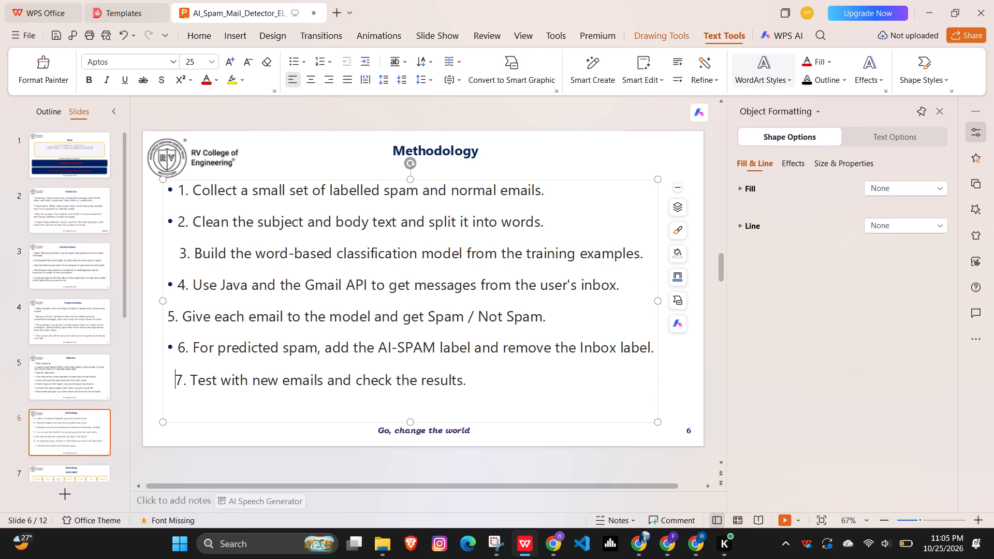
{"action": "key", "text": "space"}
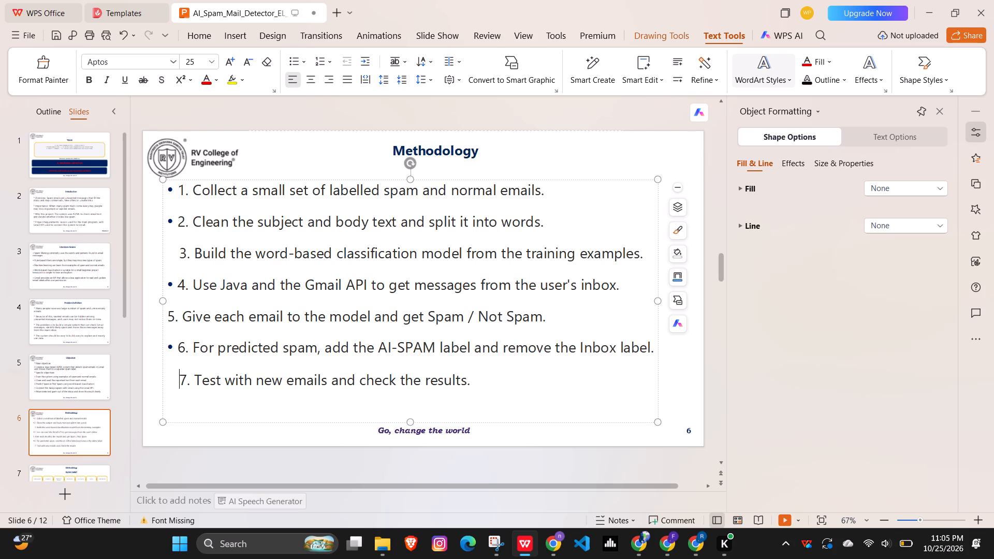
Remove the bullet from point 6 and the leading spaces from point 7, keeping the blank lines above both.
{"action": "left_click", "coordinate": [175, 350]}
{"action": "key", "text": "BackSpace"}
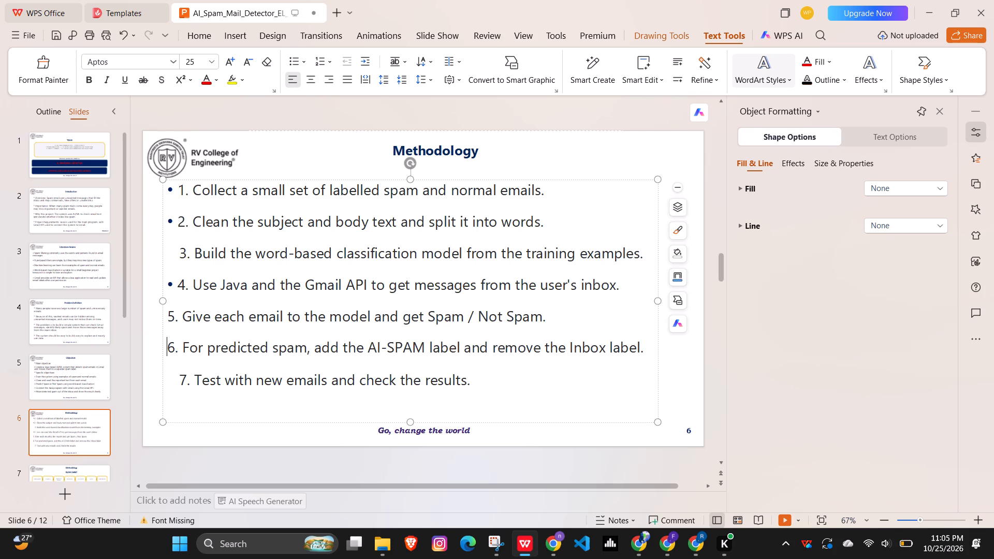
{"action": "left_click", "coordinate": [178, 381]}
{"action": "key", "text": "BackSpace"}
{"action": "key", "text": "BackSpace"}
{"action": "key", "text": "BackSpace"}
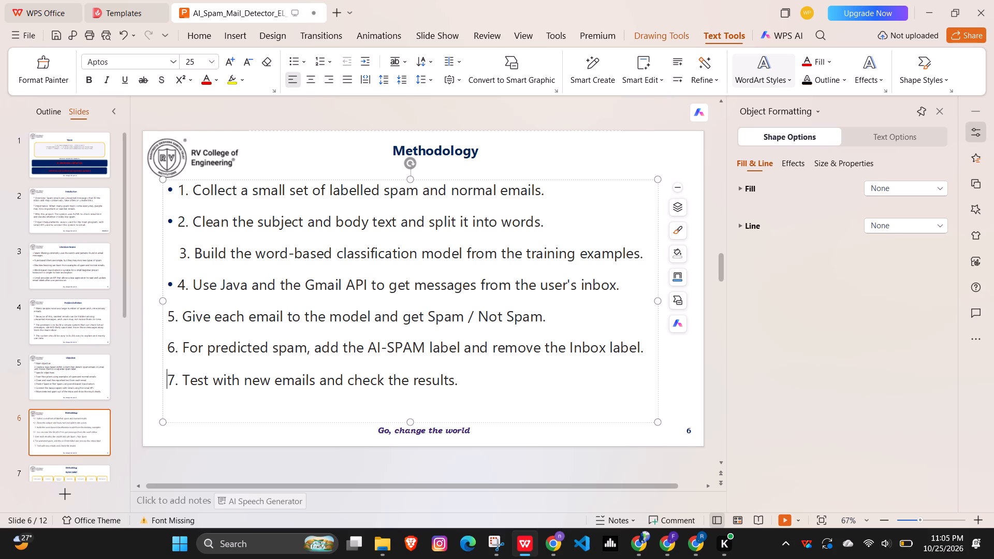
{"action": "left_click", "coordinate": [168, 348]}
{"action": "key", "text": "BackSpace"}
{"action": "key", "text": "Return"}
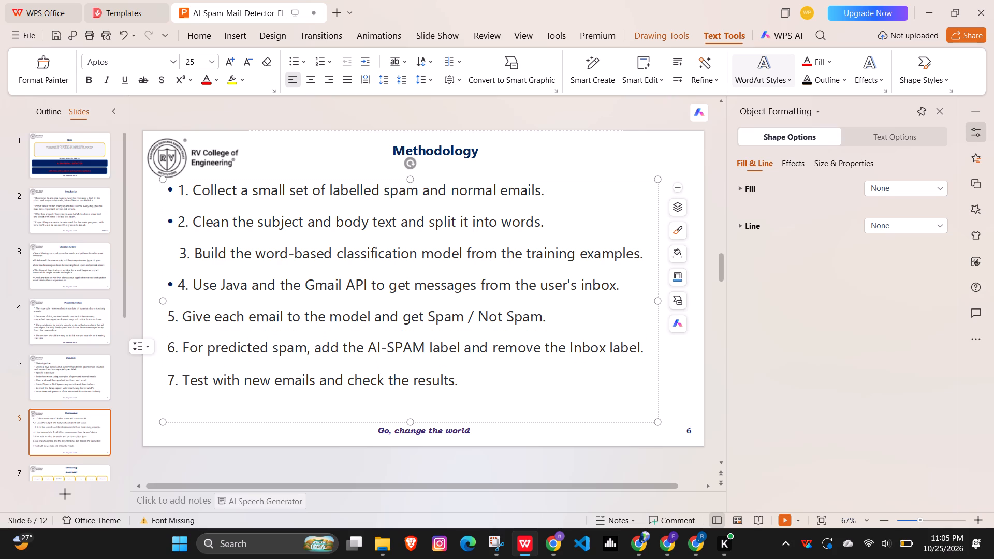
{"action": "left_click", "coordinate": [169, 382]}
{"action": "key", "text": "backslash"}
{"action": "key", "text": "BackSpace"}
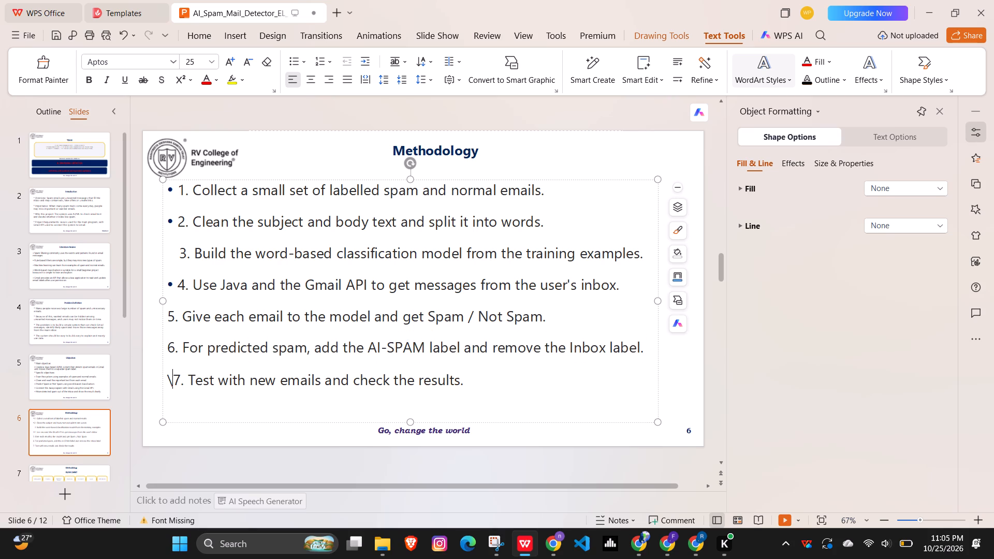
{"action": "key", "text": "BackSpace"}
{"action": "key", "text": "Return"}
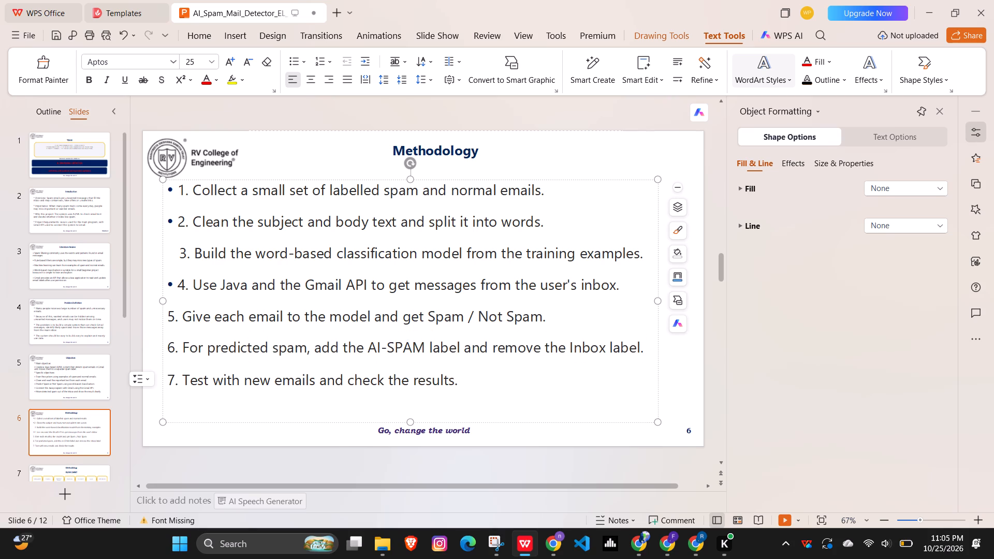
Remove the bullet from point 4 and the leading spaces from point 3, keeping a blank line above point 3.
{"action": "left_click", "coordinate": [177, 286]}
{"action": "key", "text": "BackSpace"}
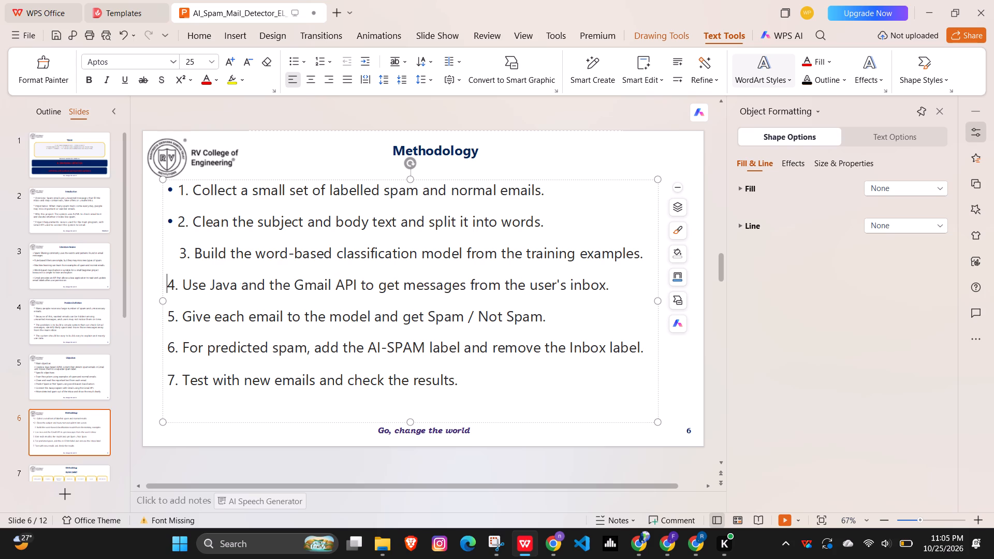
{"action": "left_click", "coordinate": [178, 247]}
{"action": "key", "text": "BackSpace"}
{"action": "key", "text": "BackSpace"}
{"action": "key", "text": "BackSpace"}
{"action": "key", "text": "BackSpace"}
{"action": "key", "text": "Return"}
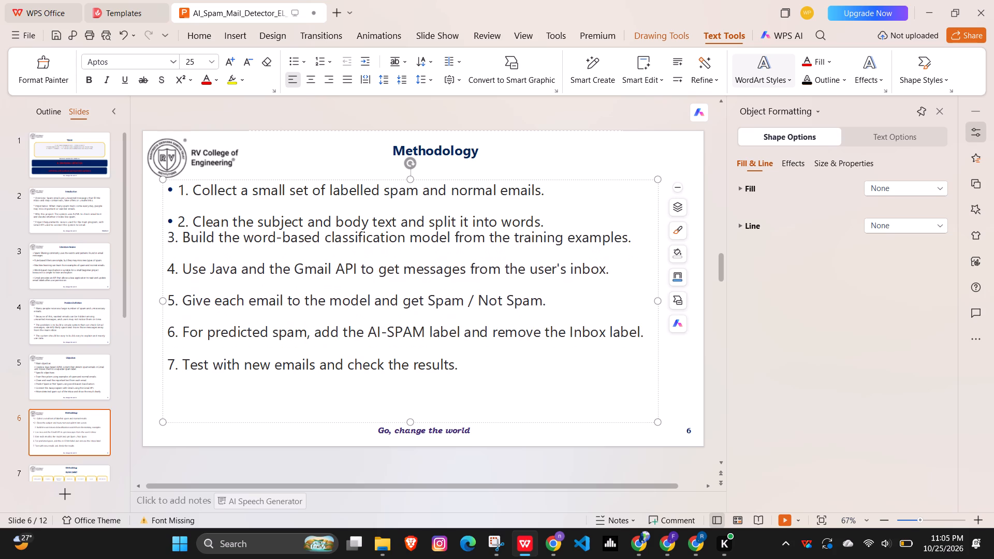
{"action": "left_click", "coordinate": [177, 229]}
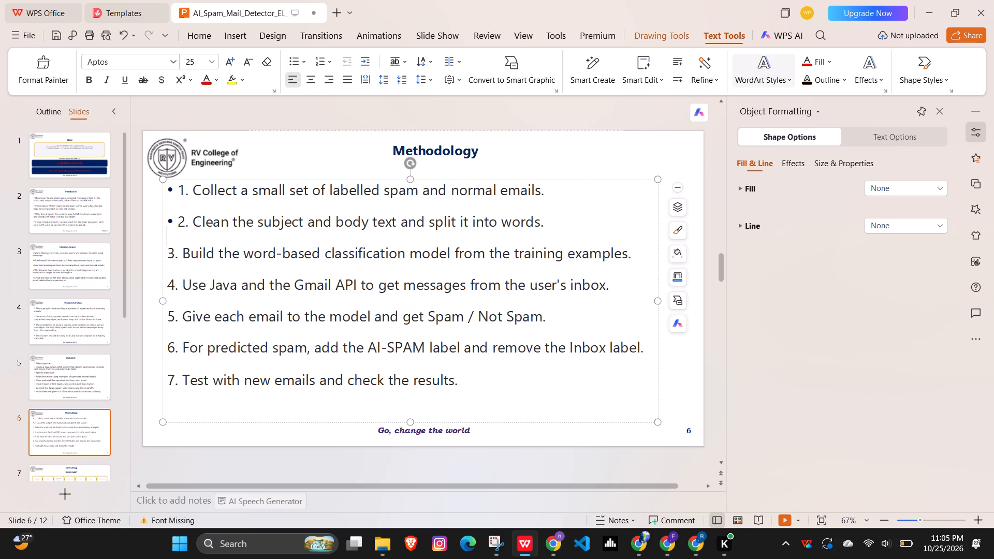
Remove the bullets from methodology points 2 and 1 so they start flush with the other points.
{"action": "left_click", "coordinate": [178, 226]}
{"action": "key", "text": "BackSpace"}
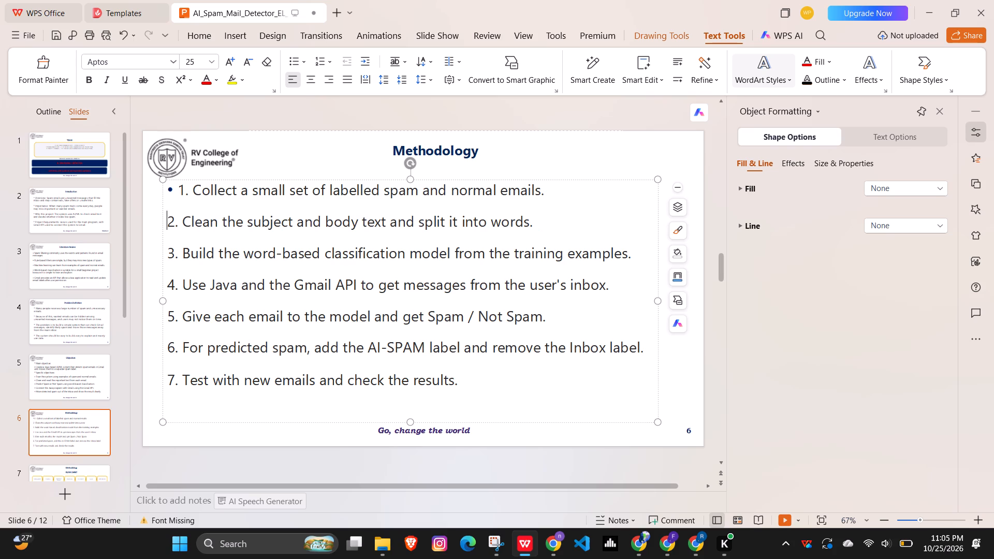
{"action": "left_click", "coordinate": [180, 190]}
{"action": "key", "text": "BackSpace"}
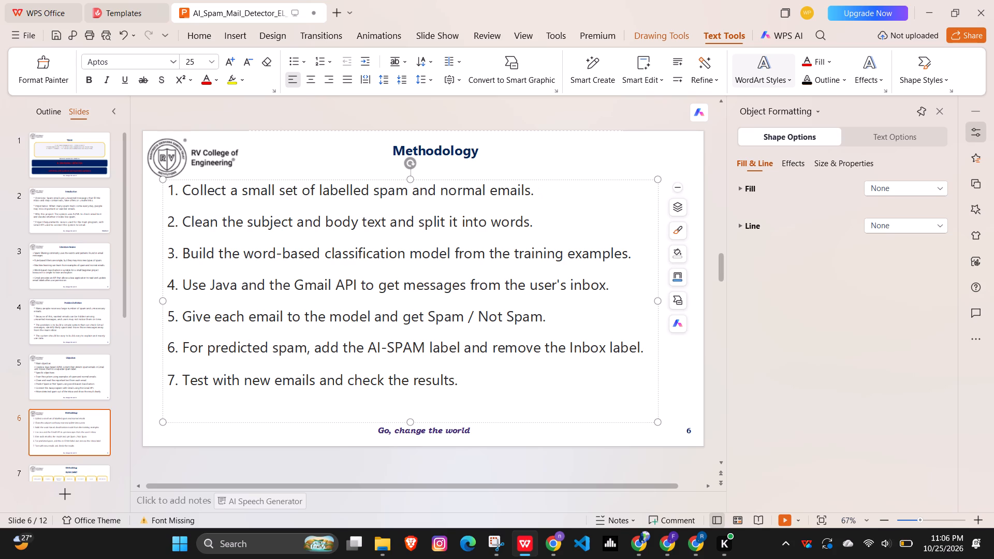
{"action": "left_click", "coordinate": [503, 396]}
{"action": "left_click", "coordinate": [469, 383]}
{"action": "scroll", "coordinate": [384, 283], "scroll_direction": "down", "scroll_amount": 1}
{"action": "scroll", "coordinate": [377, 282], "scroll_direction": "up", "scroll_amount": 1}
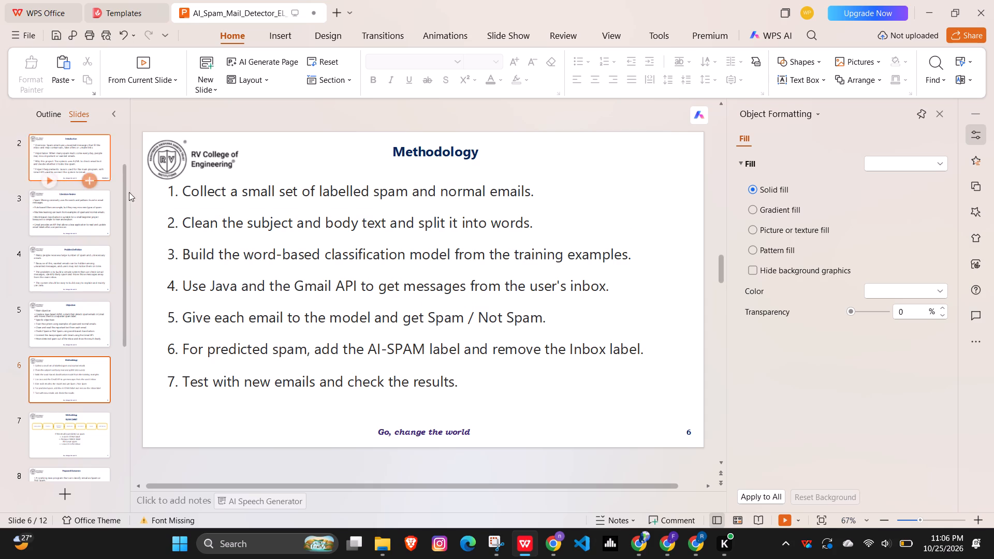
Copy the wording of methodology point 2, "Clean the subject and body text and split it into words.", without its number.
{"action": "left_click_drag", "start_coordinate": [182, 227], "coordinate": [449, 209]}
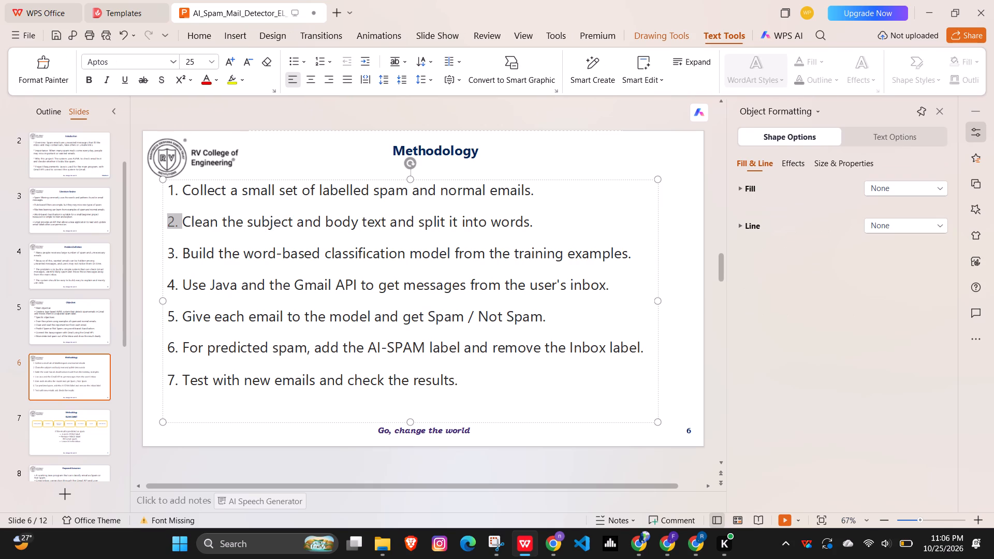
{"action": "left_click_drag", "start_coordinate": [449, 209], "coordinate": [593, 242]}
{"action": "left_click_drag", "start_coordinate": [576, 234], "coordinate": [554, 226]}
{"action": "left_click", "coordinate": [552, 226]}
{"action": "left_click", "coordinate": [549, 225]}
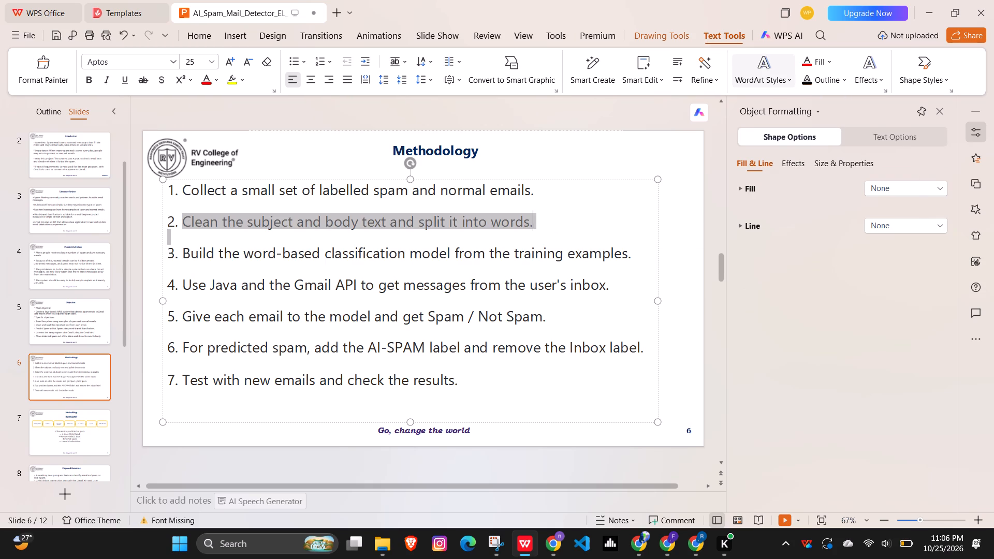
{"action": "right_click", "coordinate": [533, 215]}
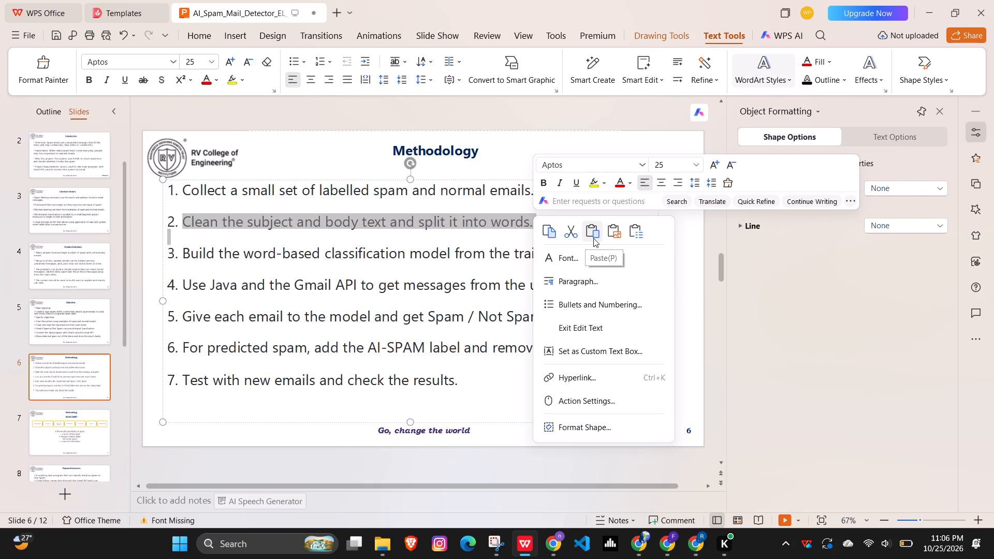
{"action": "left_click", "coordinate": [545, 229]}
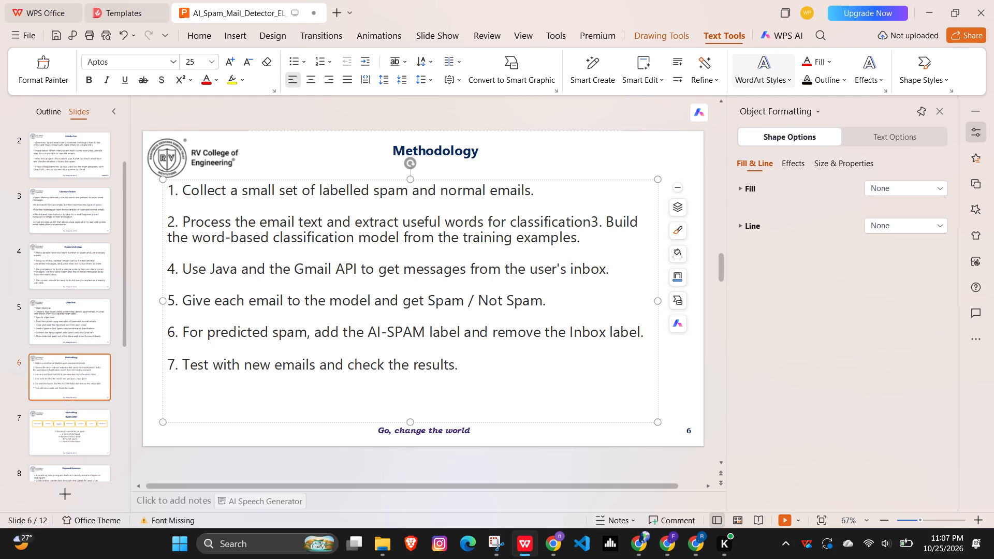
{"action": "key", "text": "Return"}
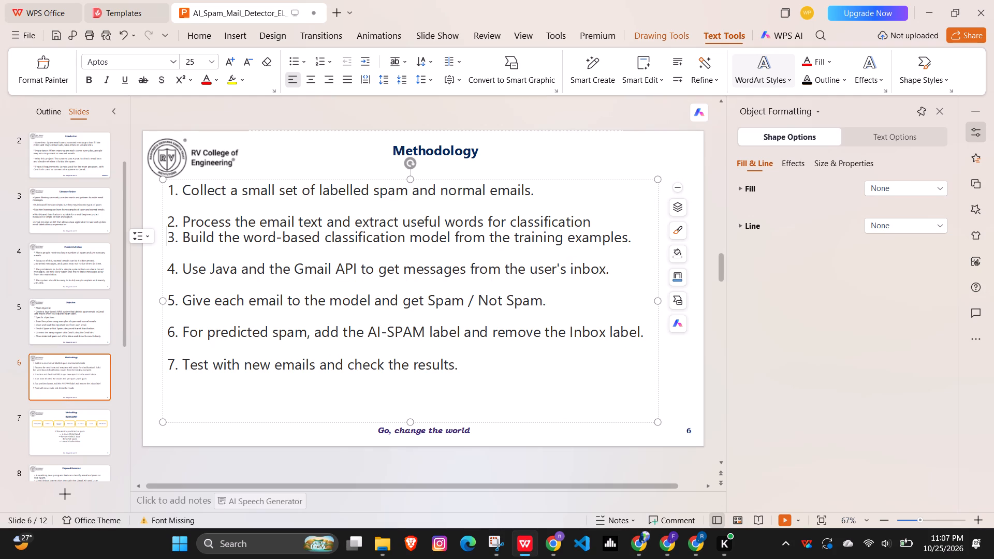
{"action": "left_click", "coordinate": [600, 219]}
{"action": "key", "text": "period"}
{"action": "key", "text": "Return"}
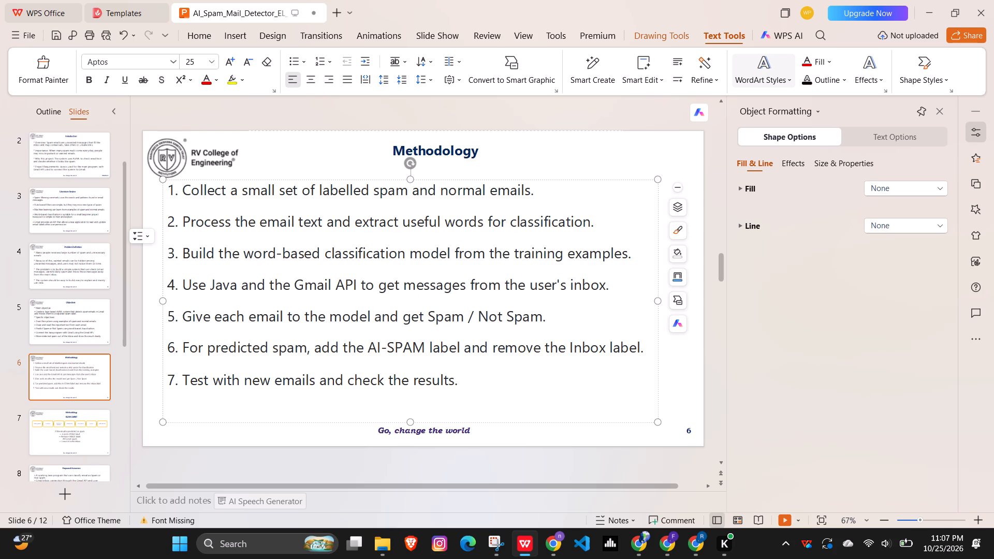
{"action": "left_click", "coordinate": [497, 374]}
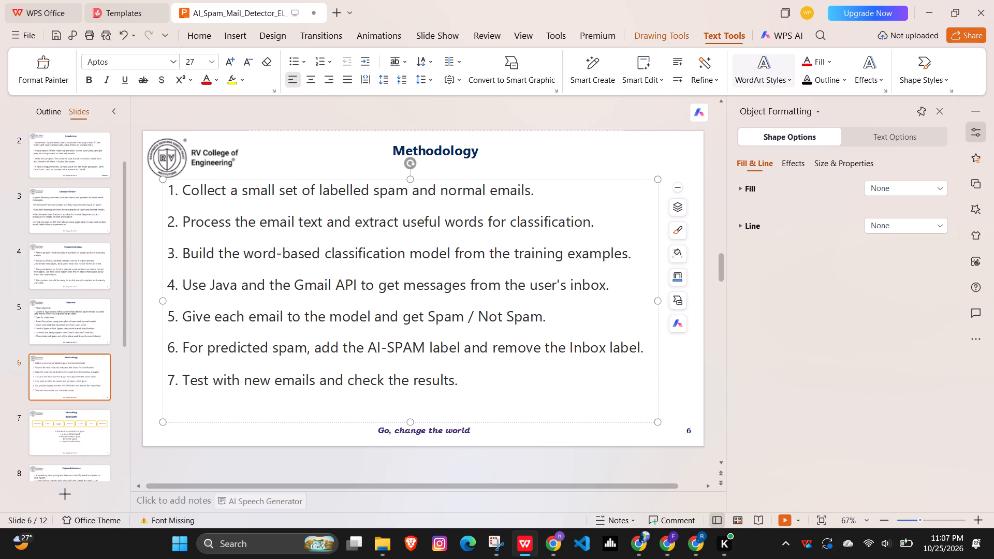
{"action": "left_click", "coordinate": [472, 390]}
{"action": "left_click", "coordinate": [467, 388]}
{"action": "left_click", "coordinate": [680, 360]}
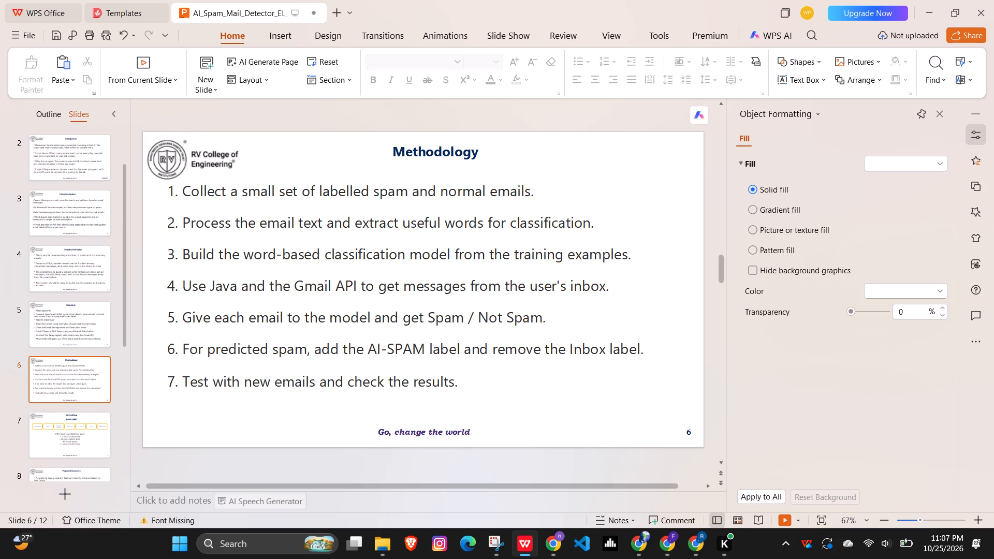
On the Methodology flow chart slide, insert a blank line above "If it is not spam".
{"action": "scroll", "coordinate": [615, 279], "scroll_direction": "down", "scroll_amount": 1}
{"action": "left_click", "coordinate": [532, 283]}
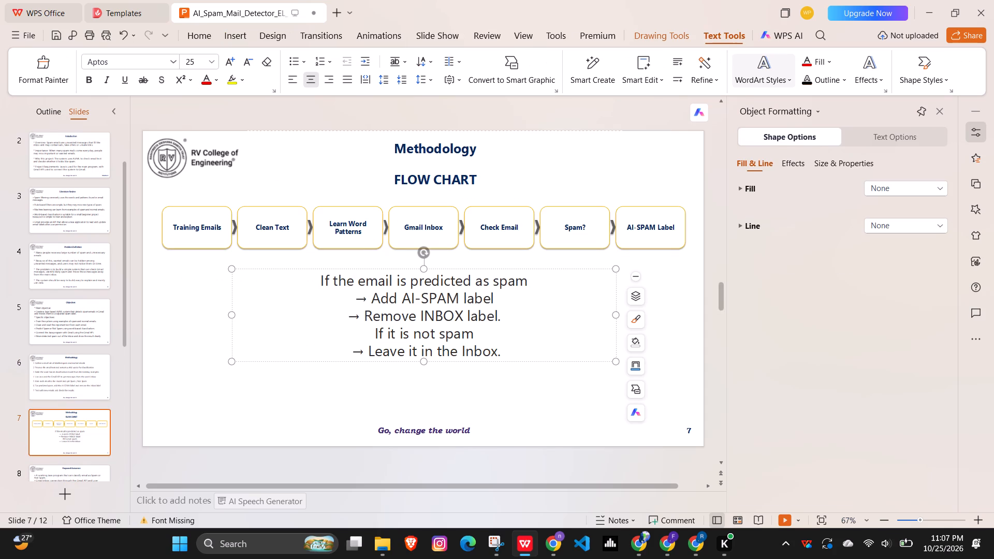
{"action": "key", "text": "Return"}
{"action": "key", "text": "BackSpace"}
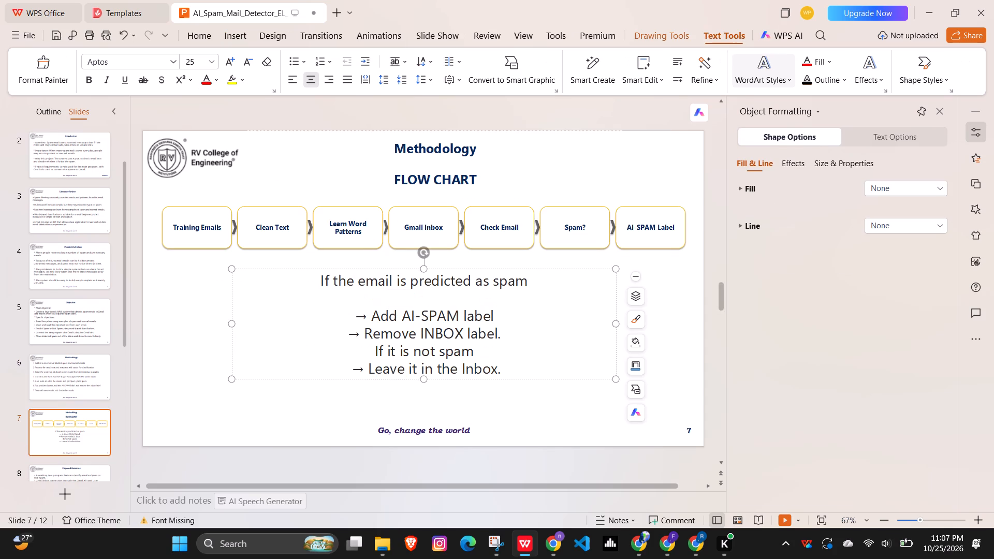
{"action": "left_click", "coordinate": [503, 318]}
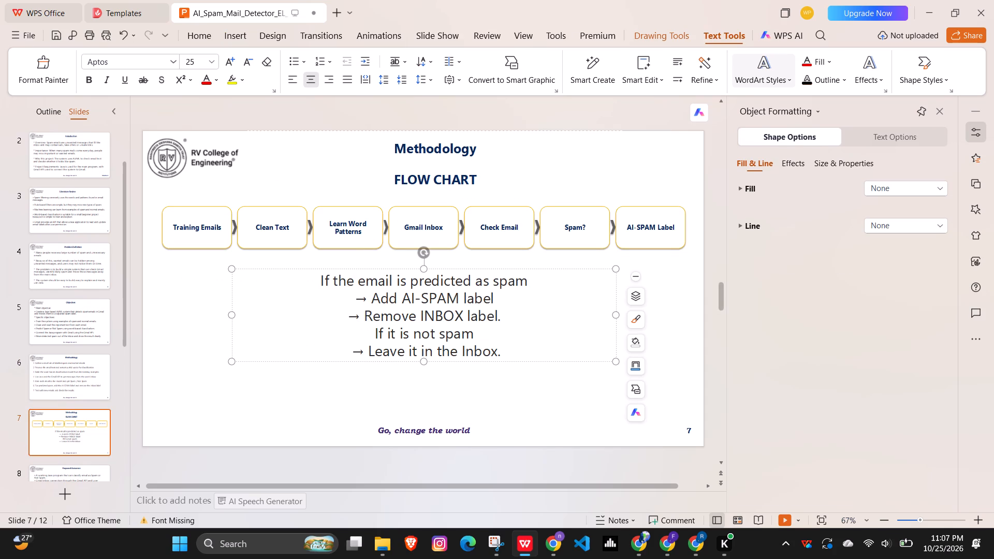
{"action": "key", "text": "Return"}
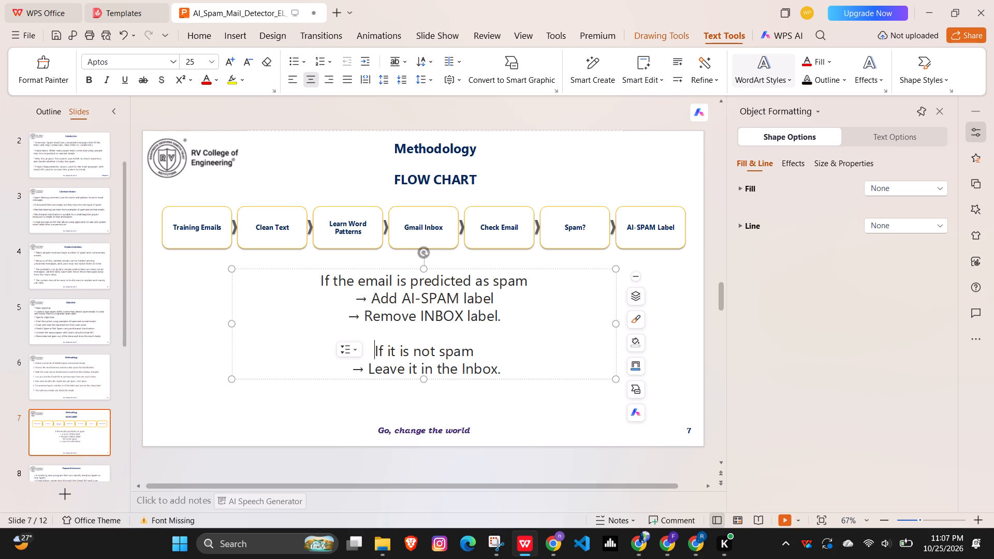
{"action": "left_click", "coordinate": [508, 393]}
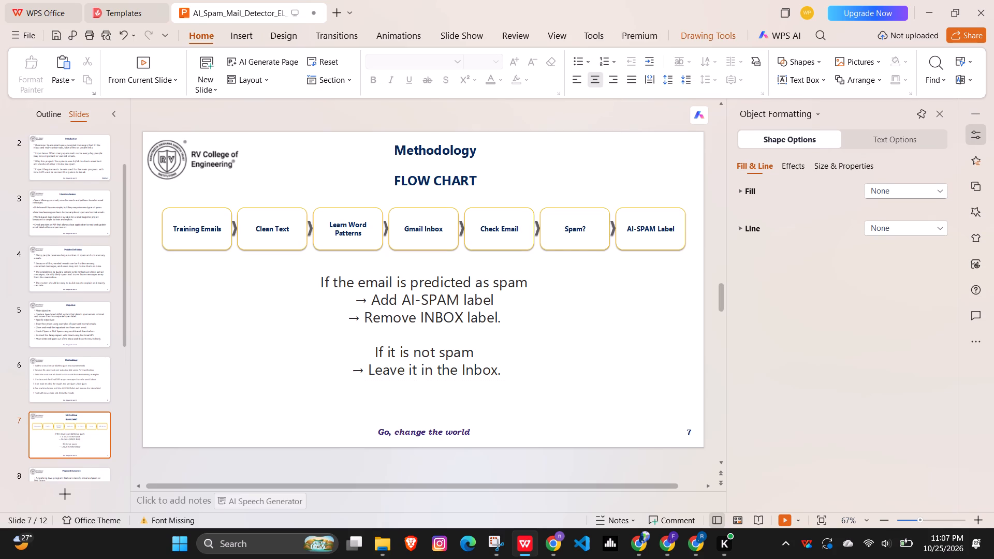
On the Proposed Outcomes slide, try font size 25 on the whole bullet text, then set it to 28.
{"action": "scroll", "coordinate": [562, 367], "scroll_direction": "down", "scroll_amount": 2}
{"action": "scroll", "coordinate": [562, 368], "scroll_direction": "up", "scroll_amount": 1}
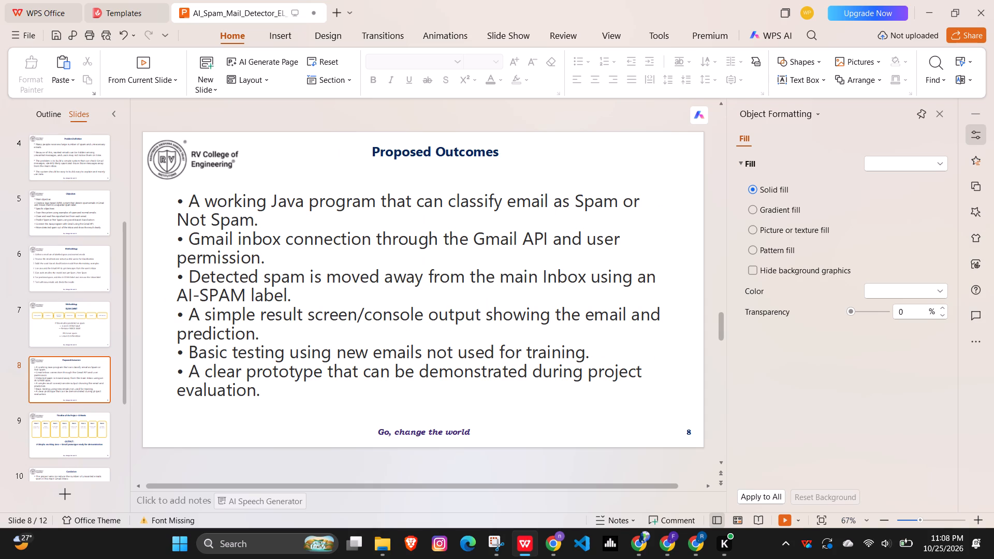
{"action": "left_click", "coordinate": [259, 222]}
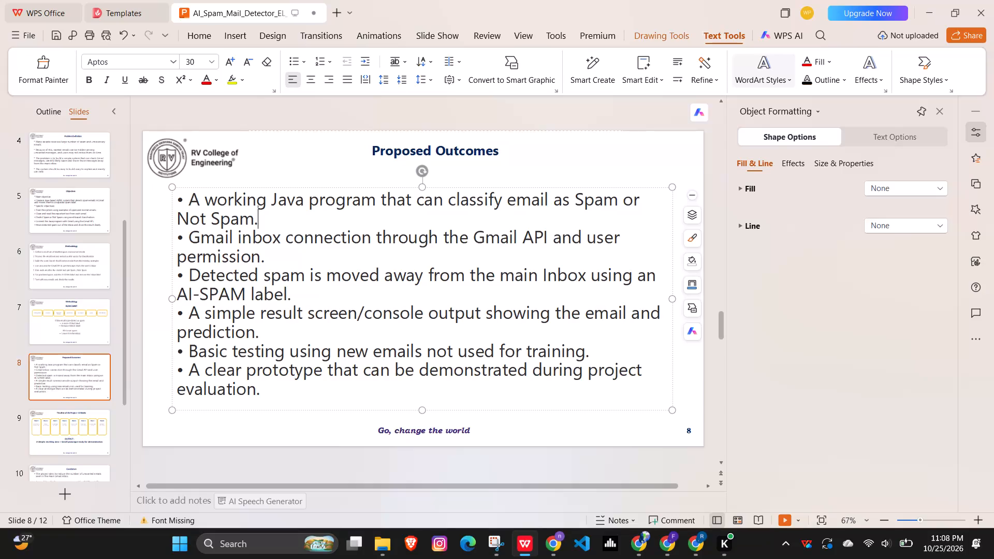
{"action": "left_click_drag", "start_coordinate": [176, 201], "coordinate": [263, 402]}
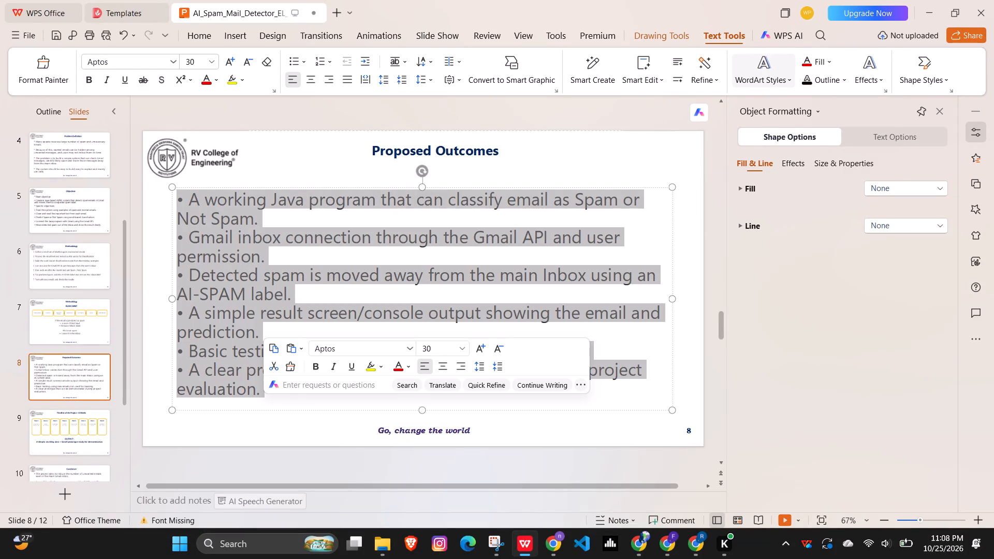
{"action": "left_click", "coordinate": [433, 345]}
{"action": "key", "text": "2"}
{"action": "key", "text": "5"}
{"action": "key", "text": "Return"}
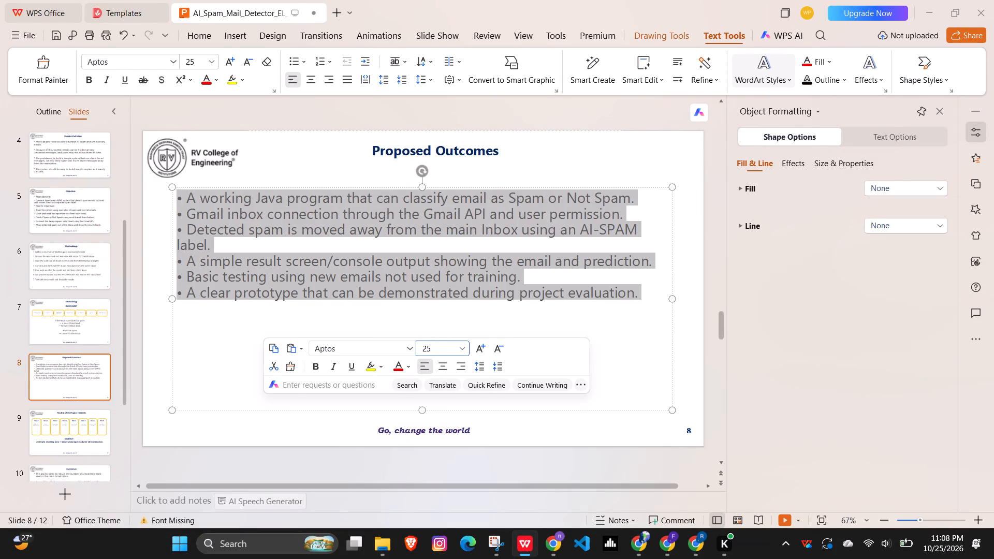
{"action": "key", "text": "BackSpace"}
{"action": "key", "text": "8"}
{"action": "key", "text": "Return"}
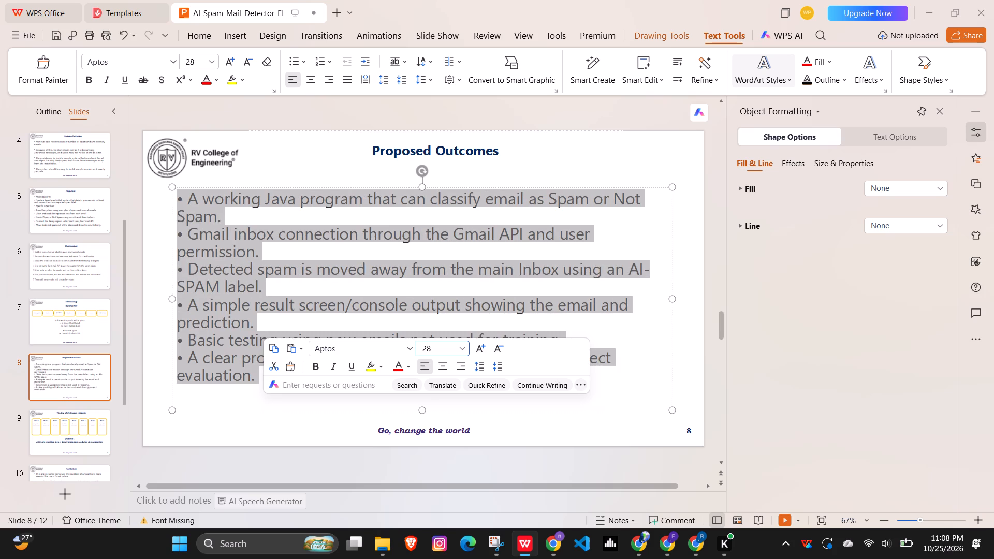
Insert a blank line after each of the first five Proposed Outcomes bullets to space out the list.
{"action": "left_click", "coordinate": [245, 218]}
{"action": "left_click", "coordinate": [237, 219]}
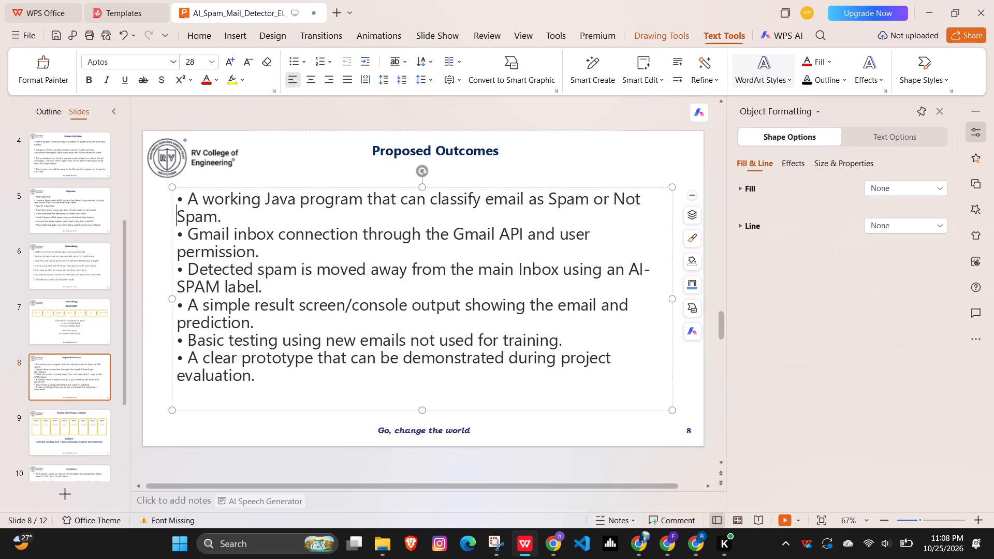
{"action": "left_click", "coordinate": [230, 221]}
{"action": "left_click", "coordinate": [226, 219]}
{"action": "left_click", "coordinate": [241, 219]}
{"action": "left_click", "coordinate": [255, 218]}
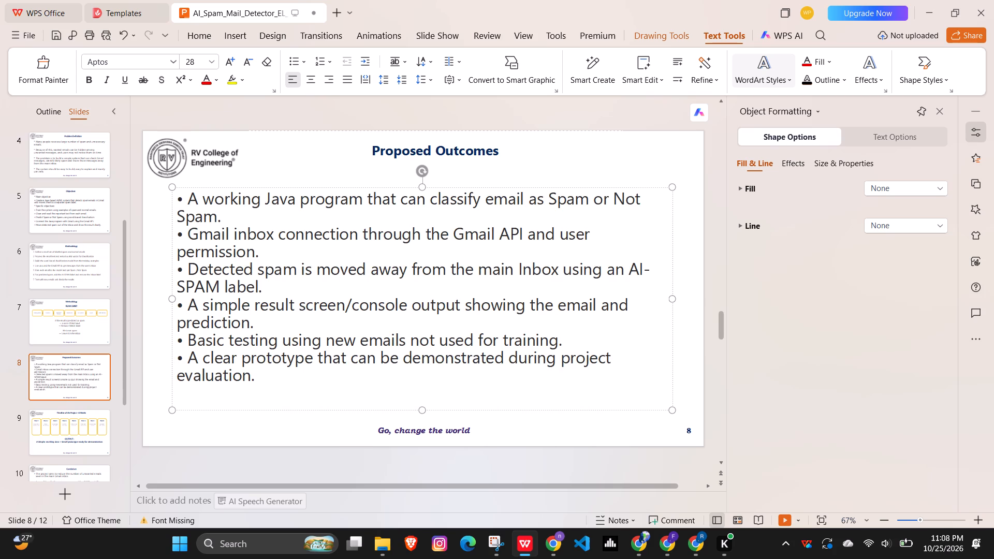
{"action": "left_click", "coordinate": [220, 220]}
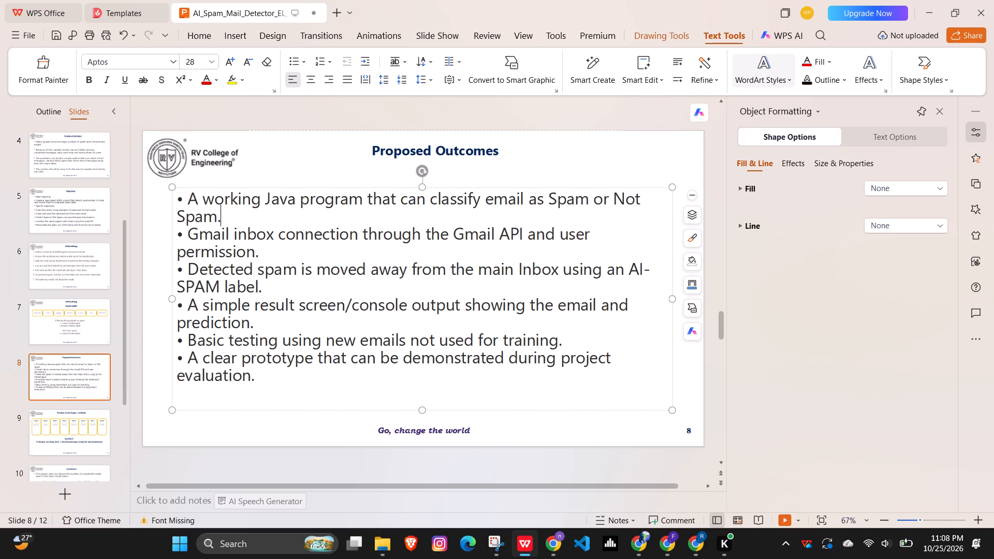
{"action": "key", "text": "Return"}
{"action": "left_click", "coordinate": [260, 272]}
{"action": "key", "text": "Return"}
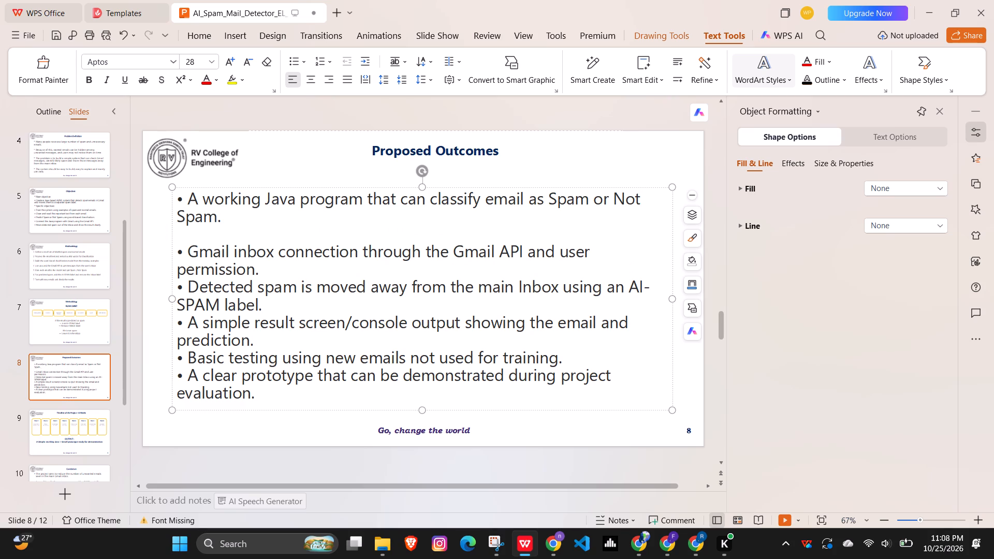
{"action": "left_click", "coordinate": [262, 304]}
{"action": "key", "text": "Return"}
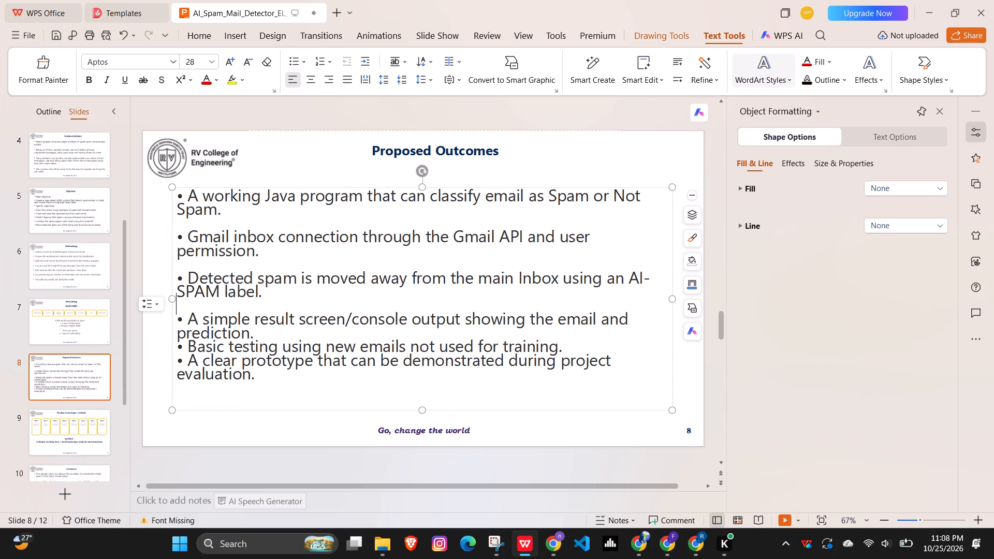
{"action": "left_click", "coordinate": [255, 330]}
{"action": "key", "text": "Return"}
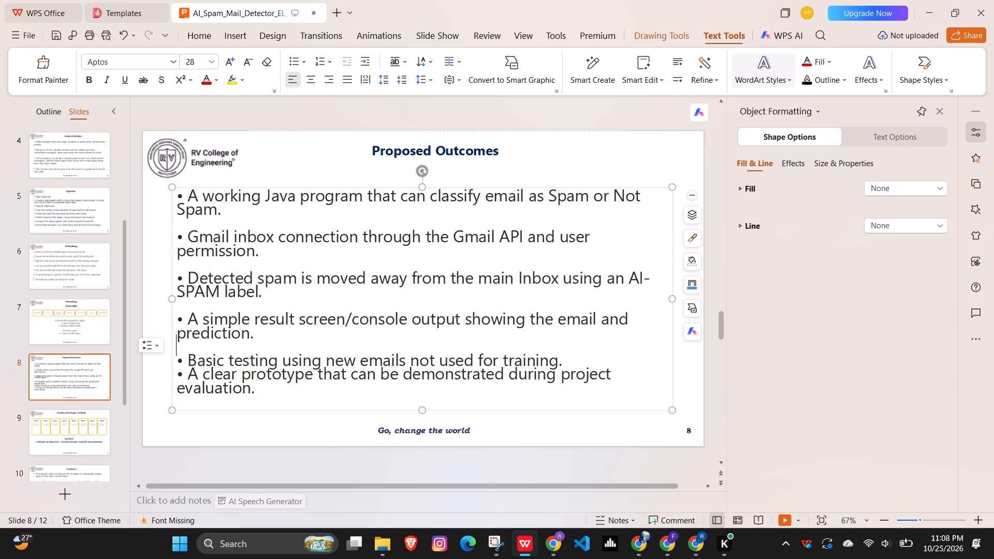
{"action": "left_click", "coordinate": [565, 359]}
{"action": "key", "text": "Return"}
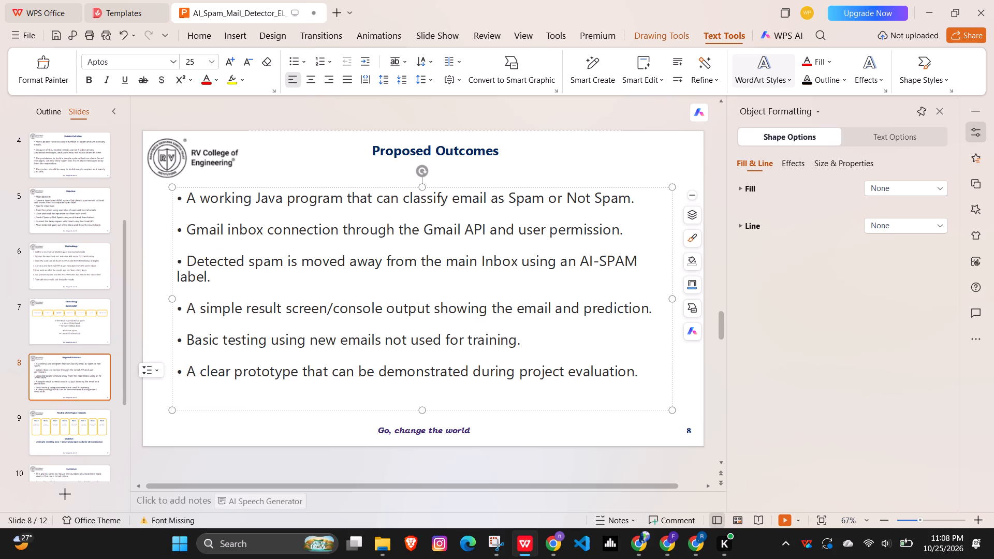
{"action": "left_click", "coordinate": [546, 430]}
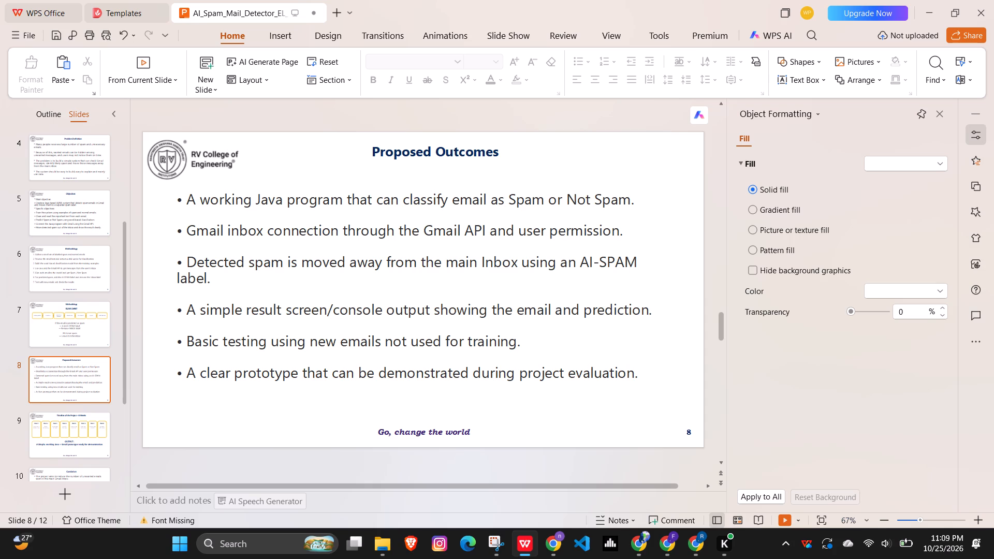
Copy the last two Proposed Outcomes bullets, from "Basic testing using new emails" through "during project evaluation".
{"action": "left_click_drag", "start_coordinate": [189, 341], "coordinate": [418, 333]}
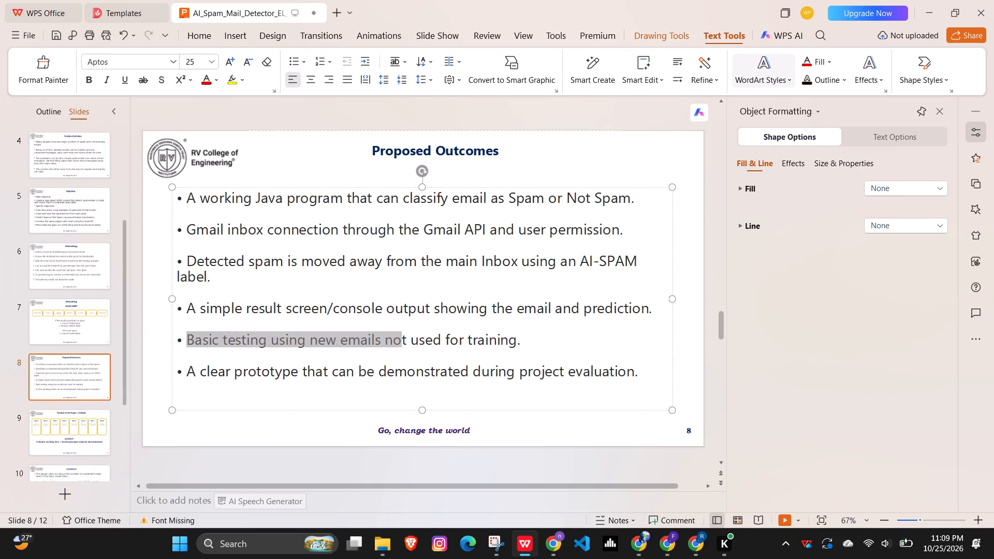
{"action": "left_click_drag", "start_coordinate": [418, 333], "coordinate": [516, 348]}
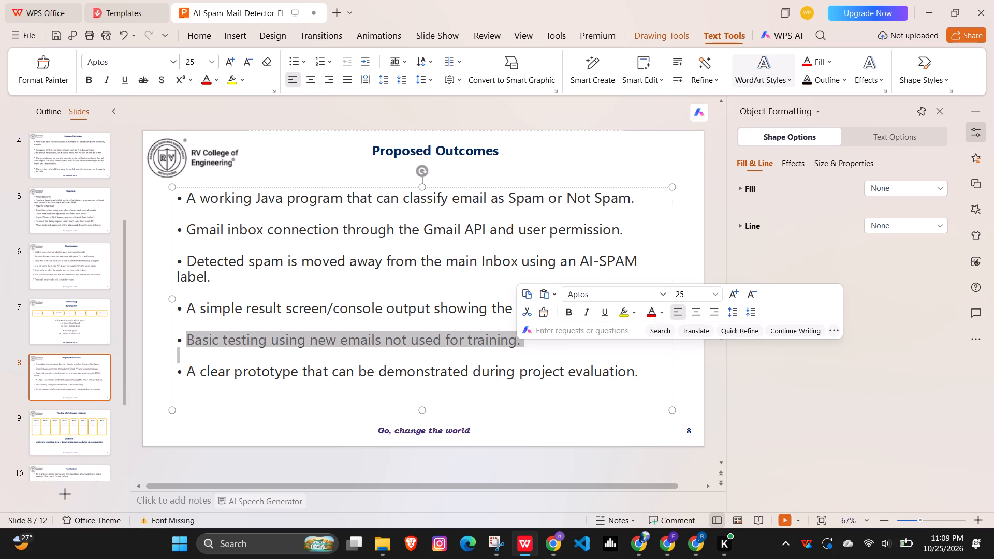
{"action": "left_click", "coordinate": [186, 334]}
{"action": "left_click_drag", "start_coordinate": [186, 337], "coordinate": [417, 345]}
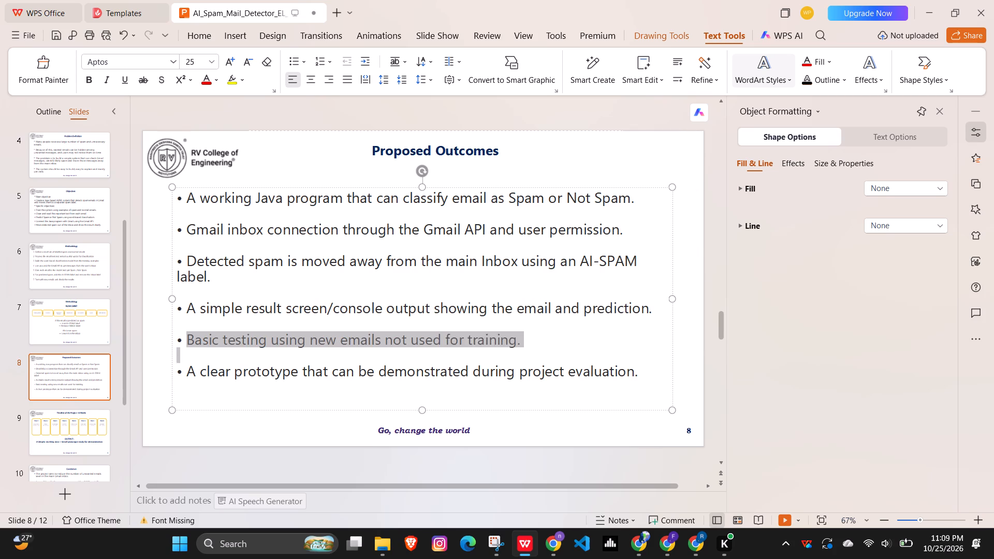
{"action": "left_click_drag", "start_coordinate": [417, 345], "coordinate": [633, 379]}
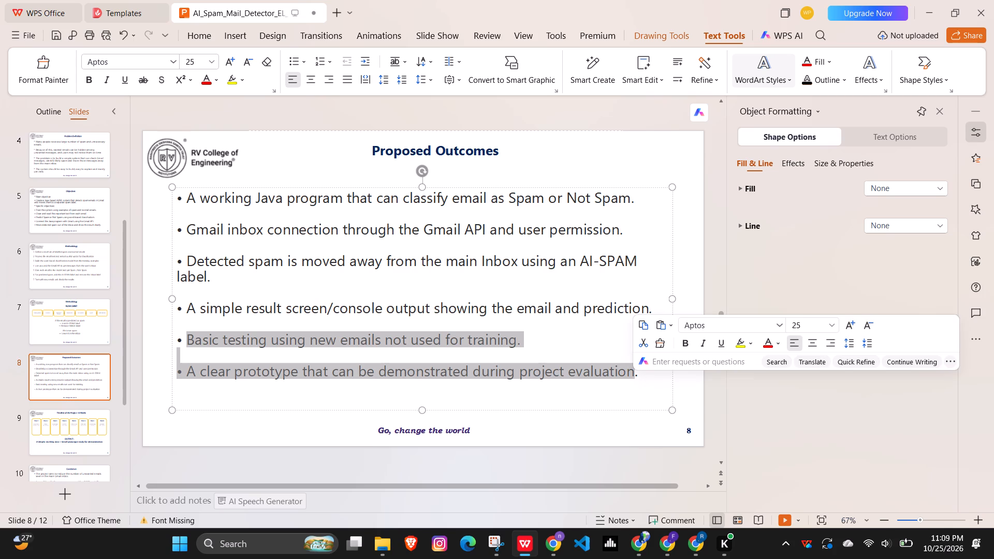
{"action": "left_click", "coordinate": [647, 321]}
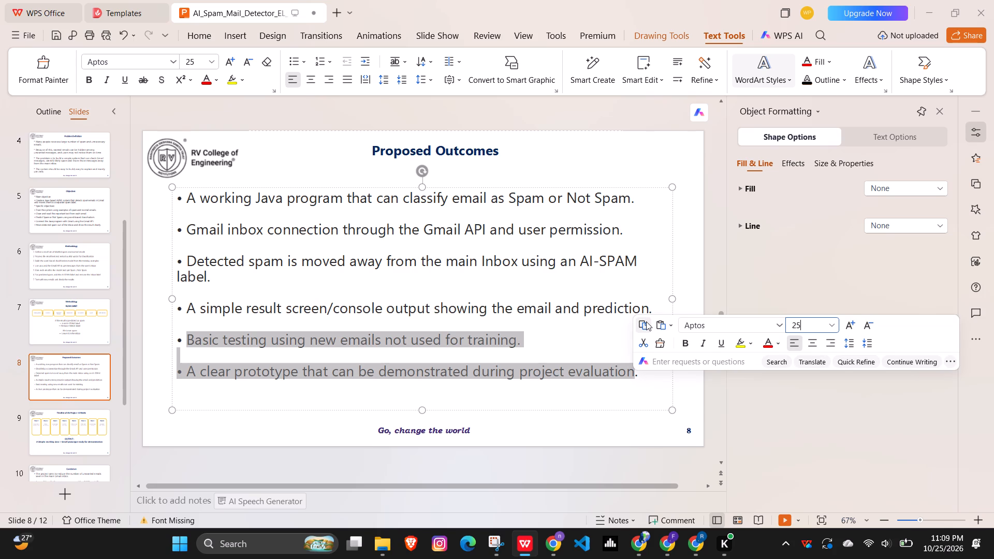
{"action": "left_click", "coordinate": [647, 325]}
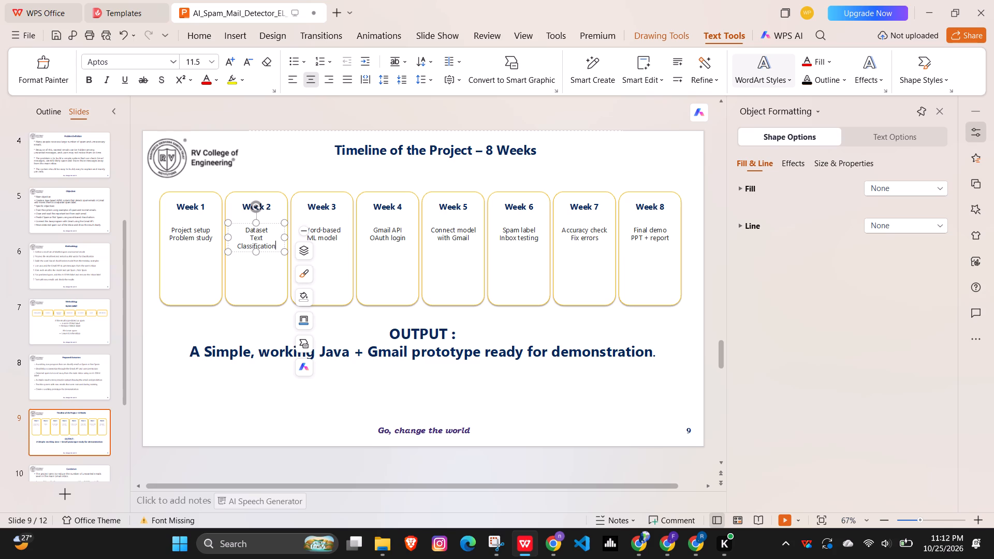
Set the font size of "Text Classification" in the Week 2 card to 10.
{"action": "left_click_drag", "start_coordinate": [248, 237], "coordinate": [280, 245]}
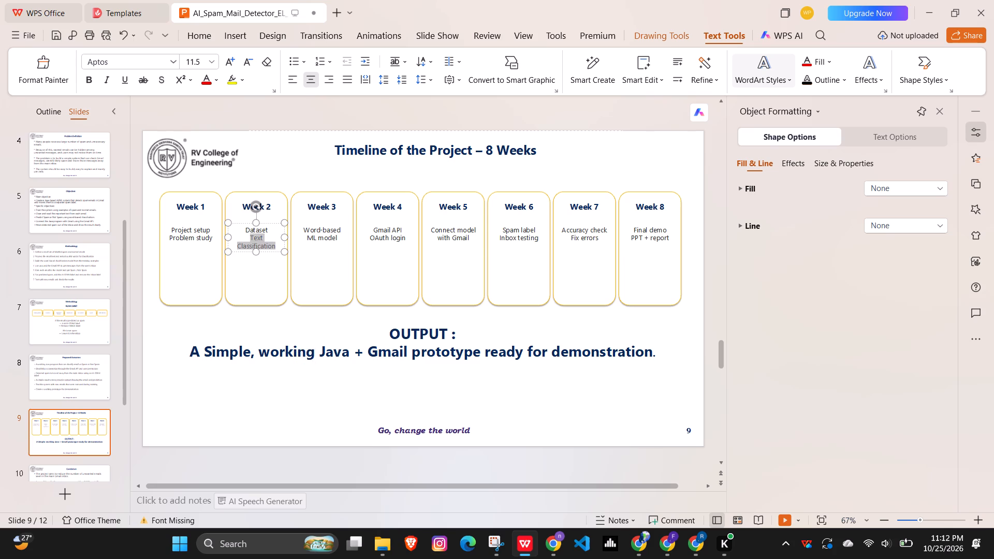
{"action": "left_click_drag", "start_coordinate": [280, 245], "coordinate": [281, 246]}
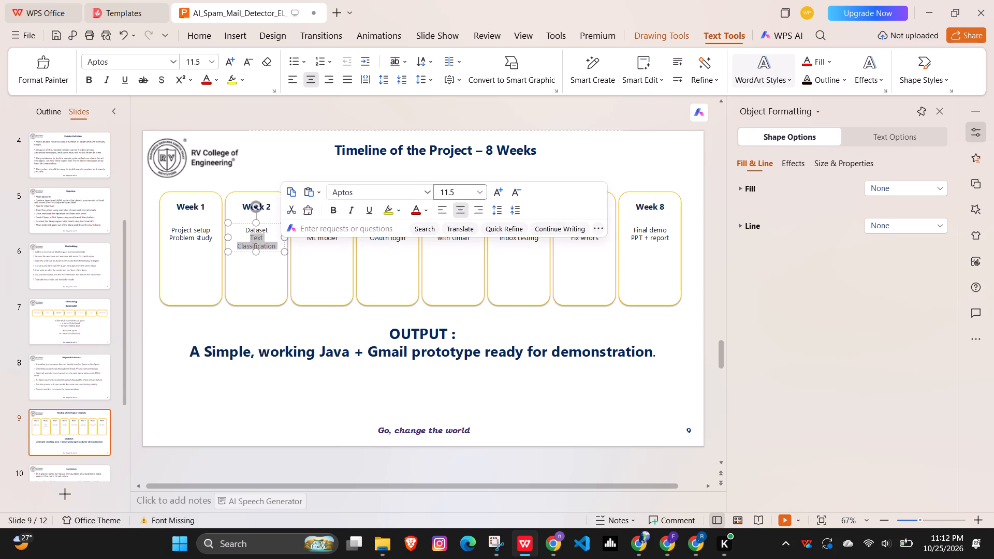
{"action": "left_click", "coordinate": [460, 193]}
{"action": "type", "text": "10"}
{"action": "key", "text": "Return"}
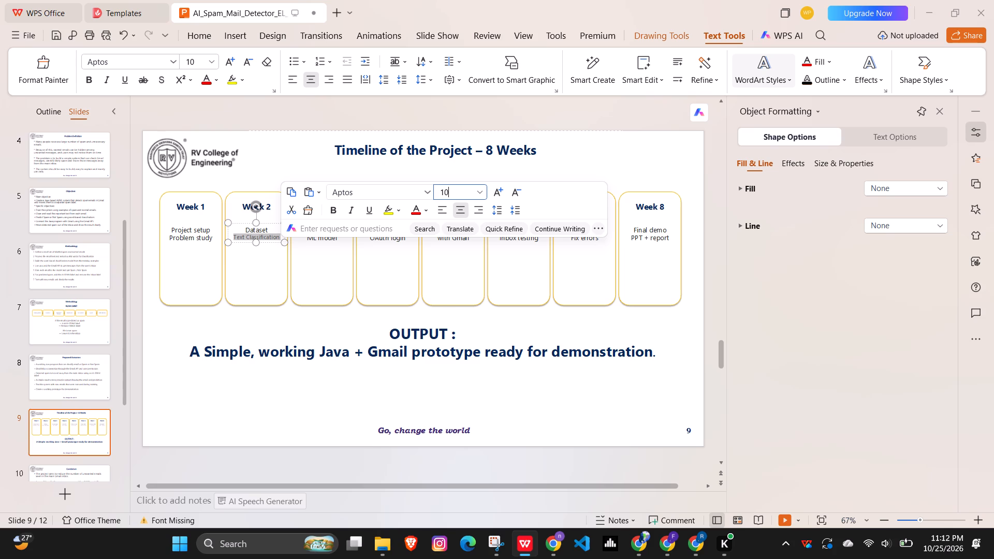
Widen the Week 2 text box to the card's left edge and try to make the box taller.
{"action": "left_click_drag", "start_coordinate": [229, 244], "coordinate": [227, 251]}
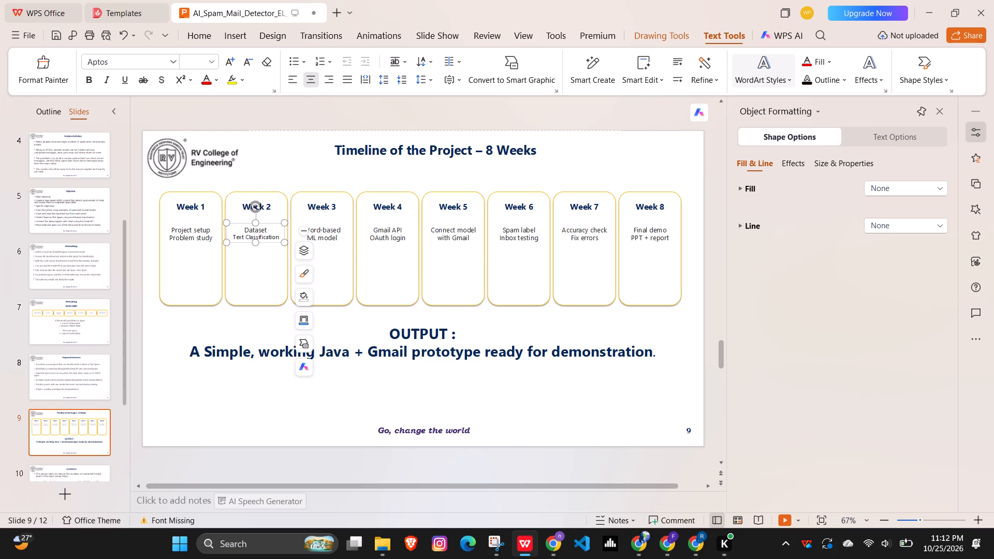
{"action": "left_click_drag", "start_coordinate": [284, 245], "coordinate": [290, 256]}
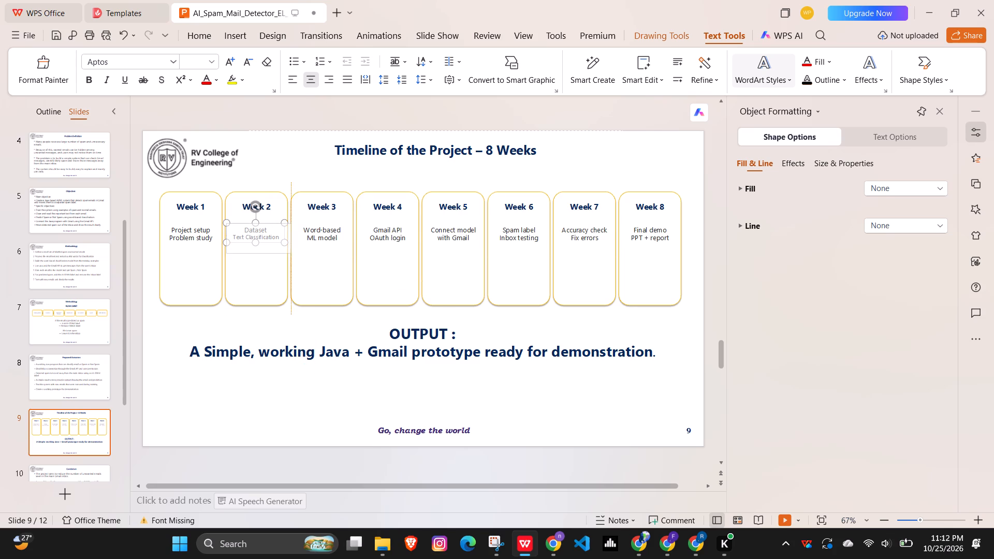
{"action": "left_click_drag", "start_coordinate": [290, 256], "coordinate": [285, 256]}
{"action": "scroll", "coordinate": [250, 229], "scroll_direction": "up", "scroll_amount": 5, "text": "ctrl"}
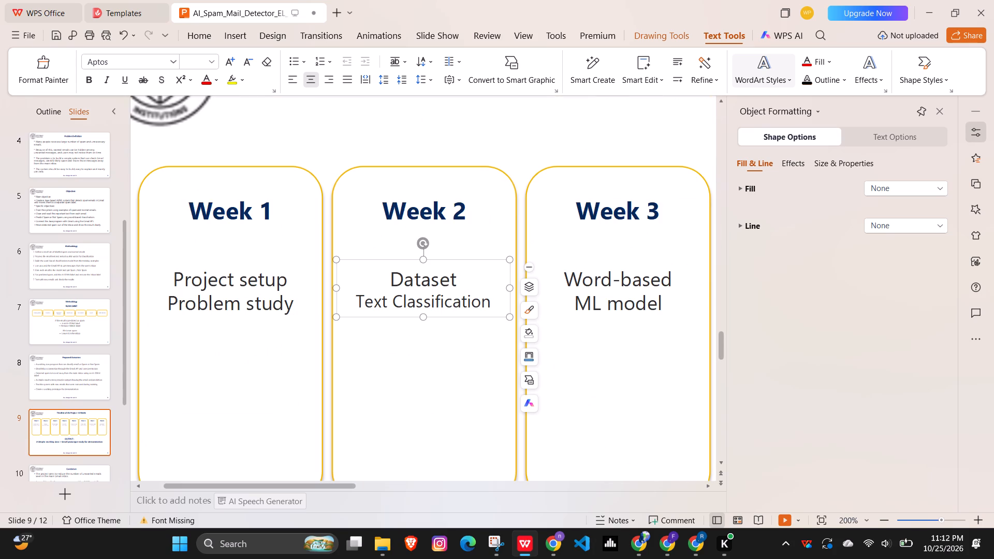
{"action": "left_click_drag", "start_coordinate": [337, 320], "coordinate": [332, 343]}
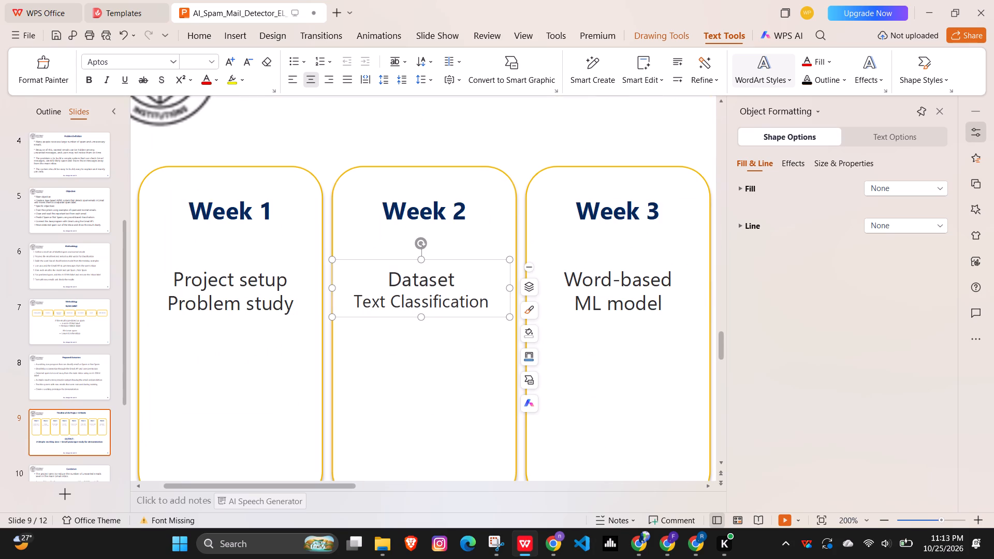
{"action": "left_click_drag", "start_coordinate": [418, 315], "coordinate": [427, 347]}
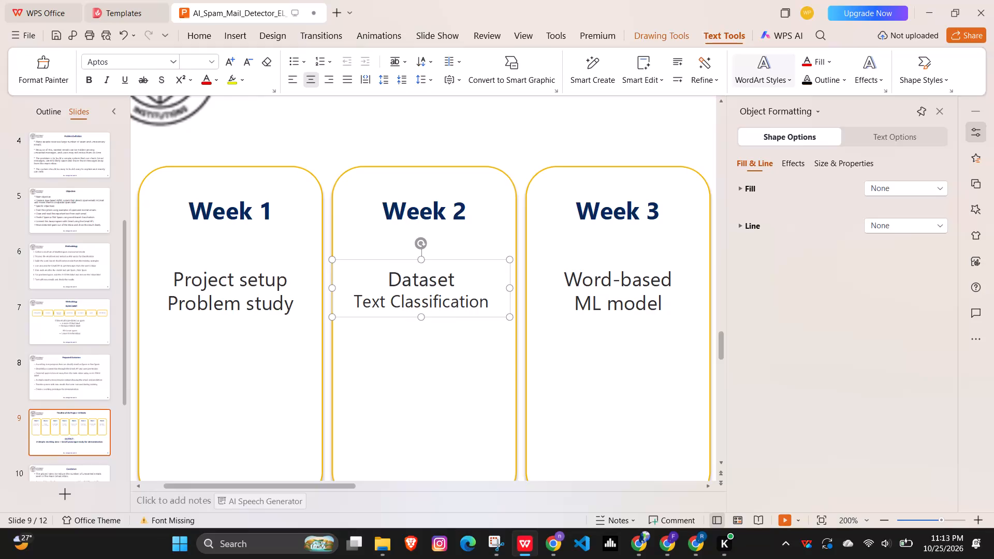
{"action": "left_click_drag", "start_coordinate": [421, 316], "coordinate": [443, 377]}
{"action": "left_click_drag", "start_coordinate": [420, 265], "coordinate": [418, 235]}
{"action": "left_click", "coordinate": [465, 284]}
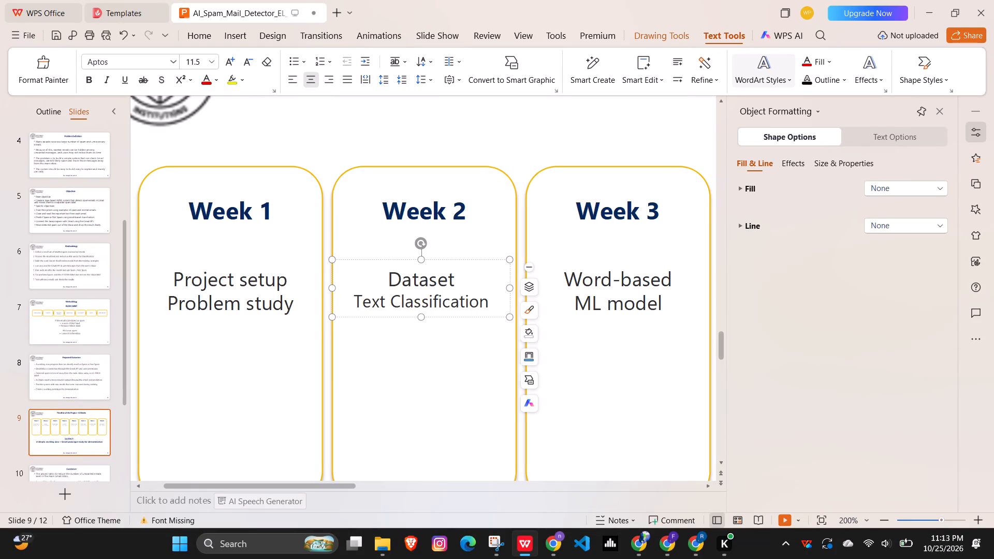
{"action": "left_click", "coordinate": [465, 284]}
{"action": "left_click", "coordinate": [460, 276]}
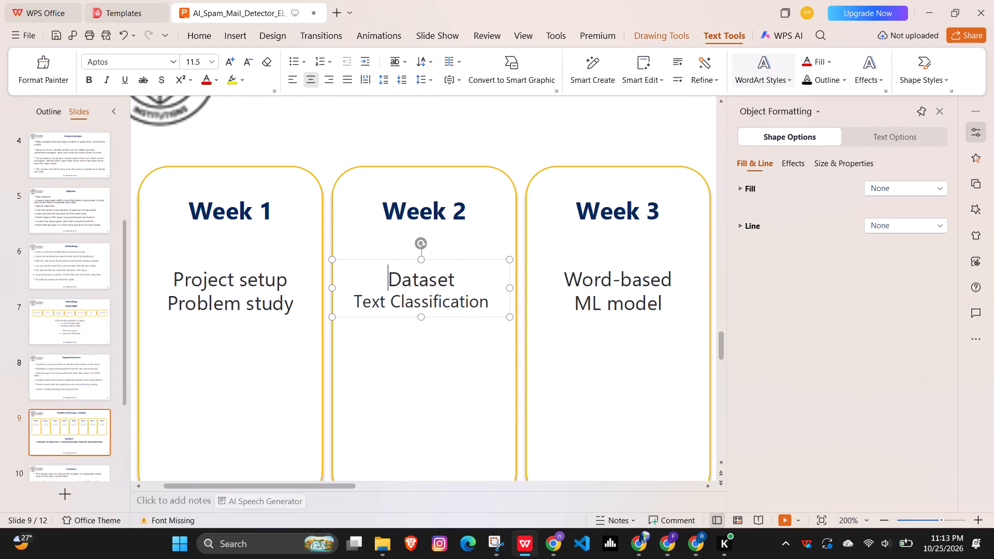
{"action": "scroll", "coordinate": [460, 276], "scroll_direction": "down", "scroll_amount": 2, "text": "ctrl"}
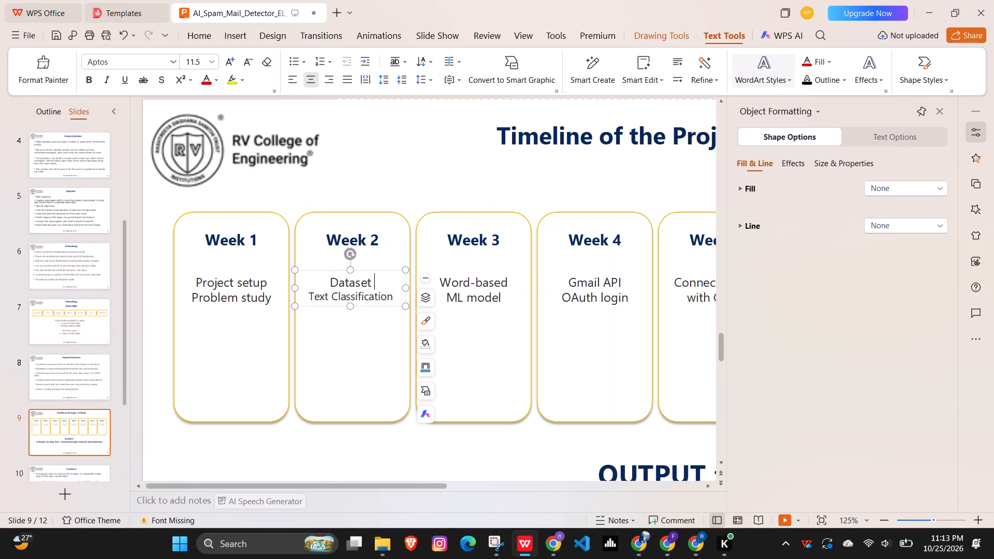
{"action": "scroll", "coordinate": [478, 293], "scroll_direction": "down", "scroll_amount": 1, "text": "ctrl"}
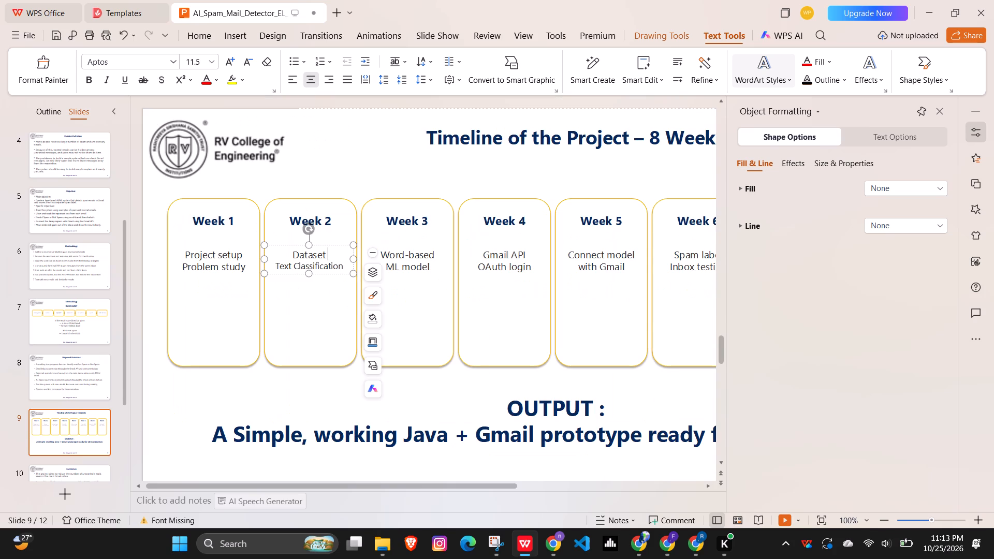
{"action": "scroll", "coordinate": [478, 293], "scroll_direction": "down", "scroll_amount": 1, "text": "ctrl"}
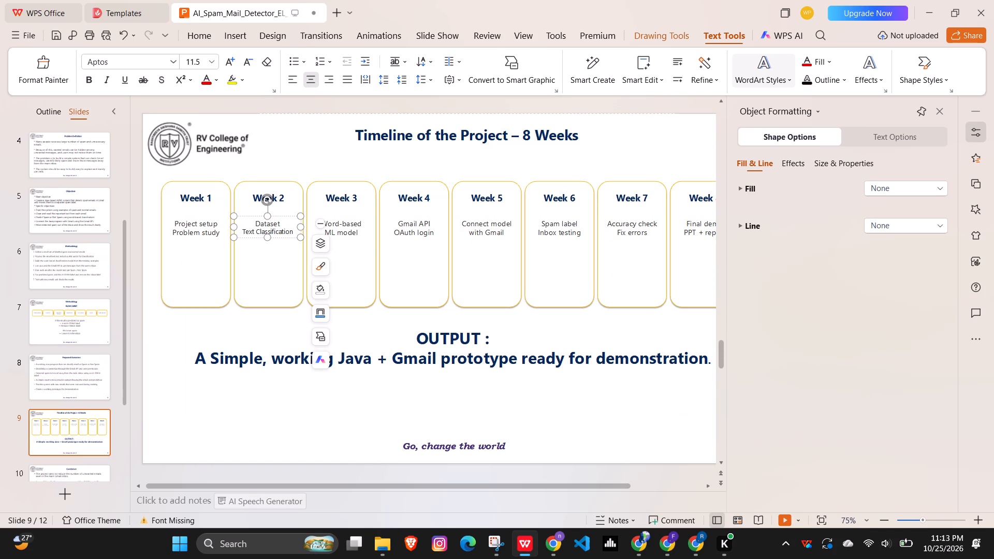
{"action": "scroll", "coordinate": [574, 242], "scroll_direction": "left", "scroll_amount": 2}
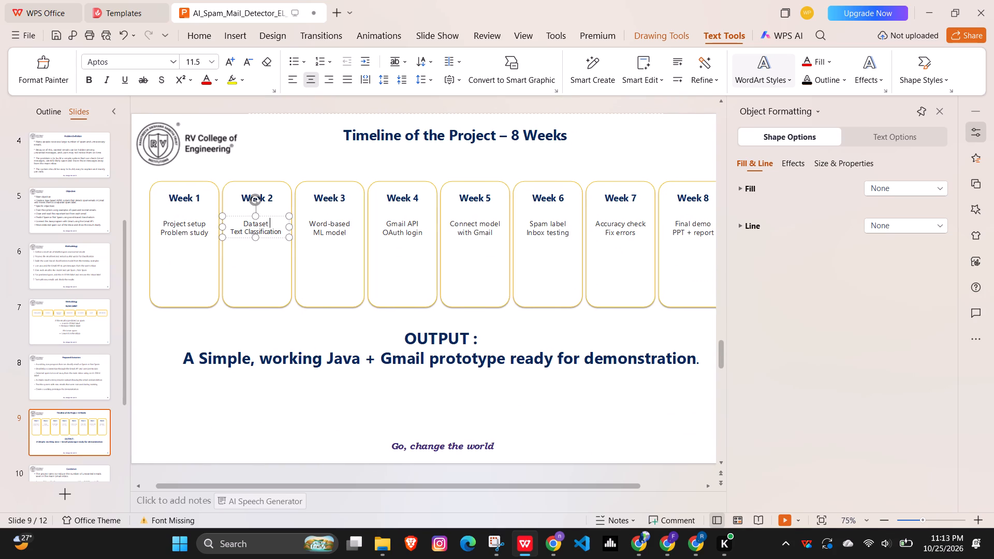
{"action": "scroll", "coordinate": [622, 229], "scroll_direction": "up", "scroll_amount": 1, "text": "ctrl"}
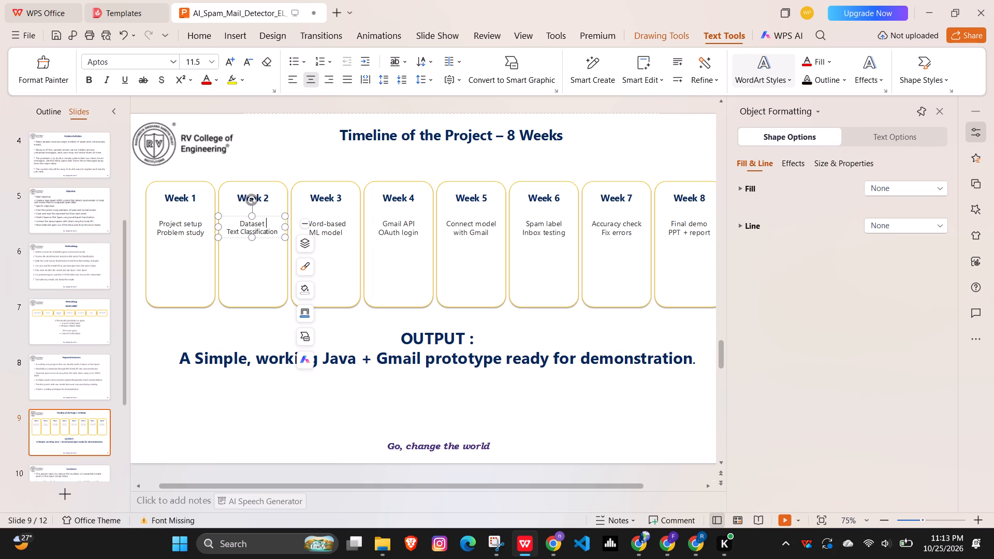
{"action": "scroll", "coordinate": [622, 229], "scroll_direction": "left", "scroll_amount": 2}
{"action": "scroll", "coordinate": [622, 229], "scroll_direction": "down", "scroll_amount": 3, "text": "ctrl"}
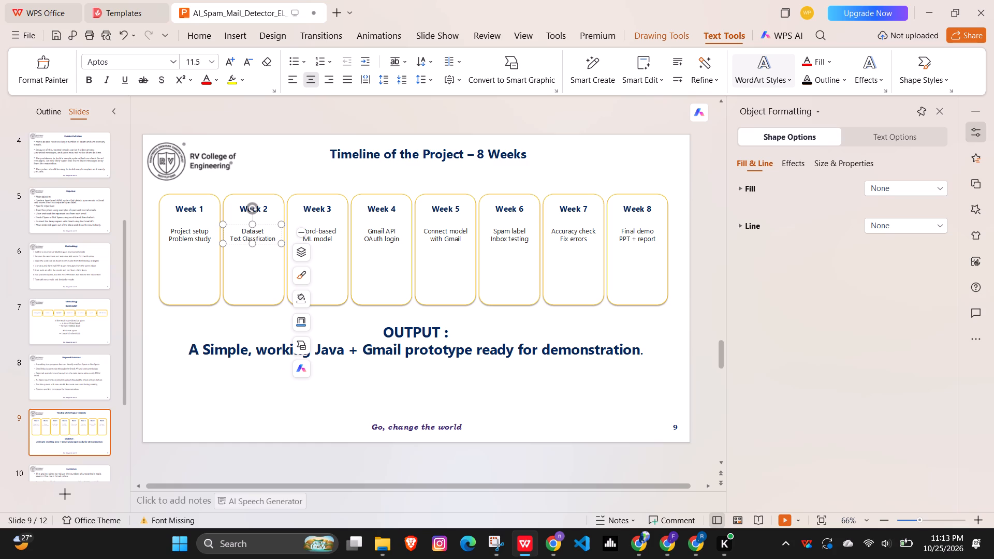
Delete the "PPT + report" text from the Week 8 card, keeping only "Final demo".
{"action": "left_click", "coordinate": [654, 239]}
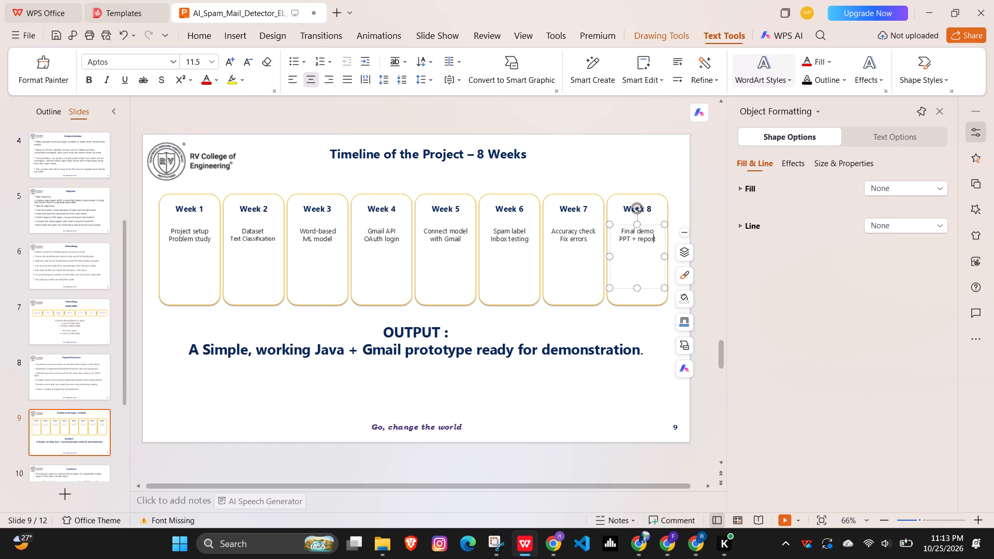
{"action": "left_click", "coordinate": [654, 238]}
{"action": "left_click", "coordinate": [654, 238]}
{"action": "key", "text": "BackSpace"}
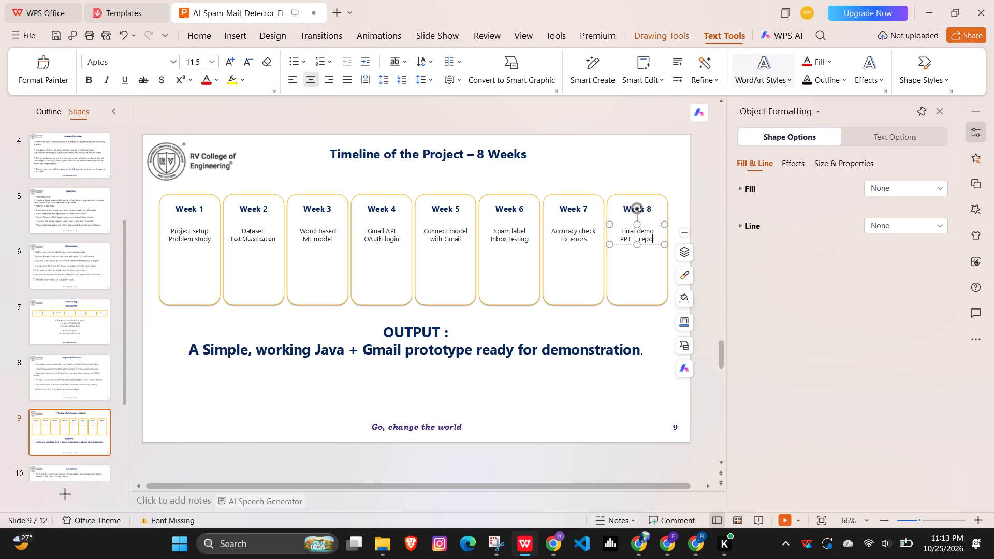
{"action": "left_click", "coordinate": [654, 237]}
{"action": "key", "text": "BackSpace"}
{"action": "key", "text": "BackSpace"}
{"action": "key", "text": "BackSpace"}
{"action": "key", "text": "BackSpace"}
{"action": "key", "text": "BackSpace"}
{"action": "key", "text": "BackSpace"}
{"action": "key", "text": "BackSpace"}
{"action": "key", "text": "BackSpace"}
{"action": "key", "text": "BackSpace"}
{"action": "key", "text": "BackSpace"}
{"action": "key", "text": "BackSpace"}
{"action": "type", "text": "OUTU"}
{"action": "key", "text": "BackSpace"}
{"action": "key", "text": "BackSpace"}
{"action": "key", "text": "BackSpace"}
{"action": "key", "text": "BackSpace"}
Insert a blank line between the two entries in the Week 7, Week 6 and Week 4 cards.
{"action": "left_click_drag", "start_coordinate": [640, 246], "coordinate": [636, 254]}
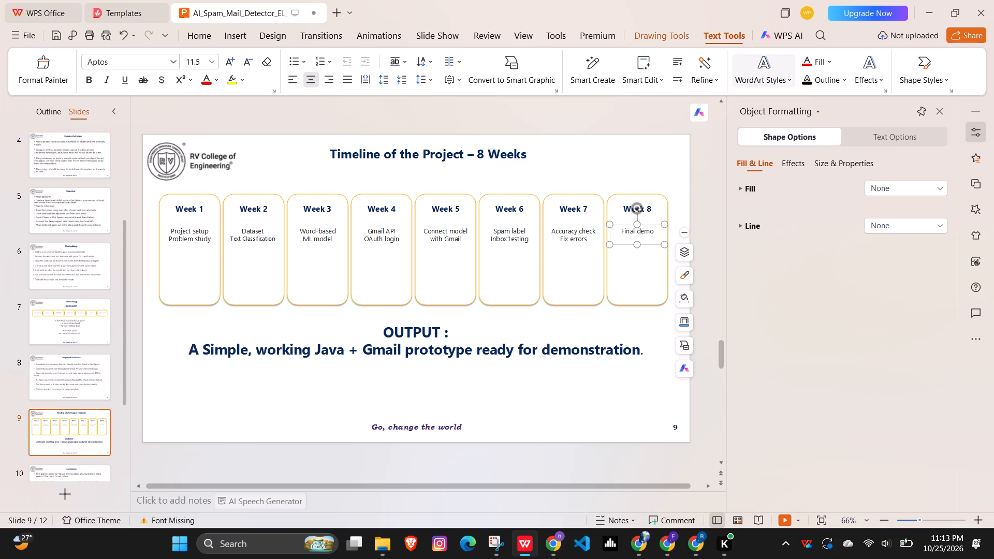
{"action": "scroll", "coordinate": [640, 232], "scroll_direction": "up", "scroll_amount": 3, "text": "ctrl"}
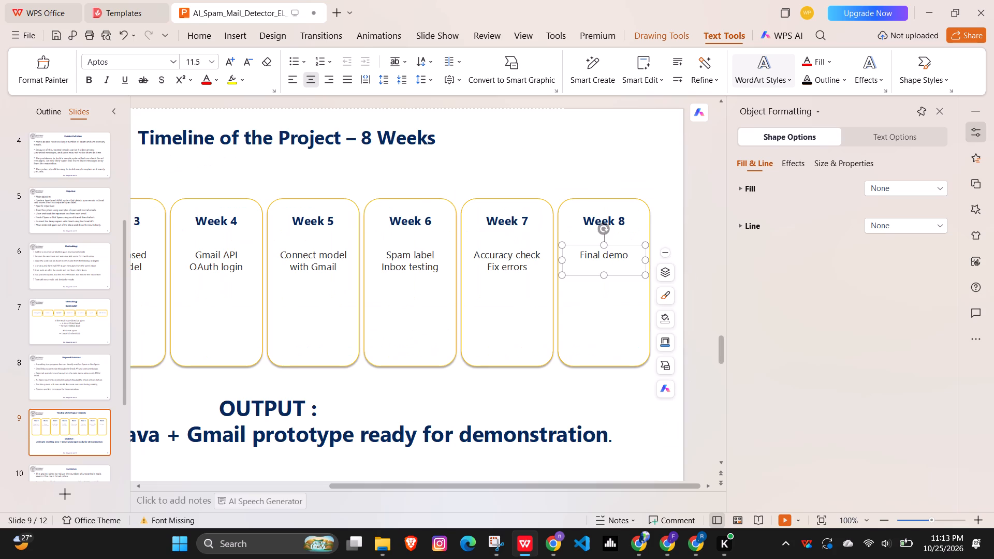
{"action": "scroll", "coordinate": [602, 254], "scroll_direction": "up", "scroll_amount": 3, "text": "ctrl"}
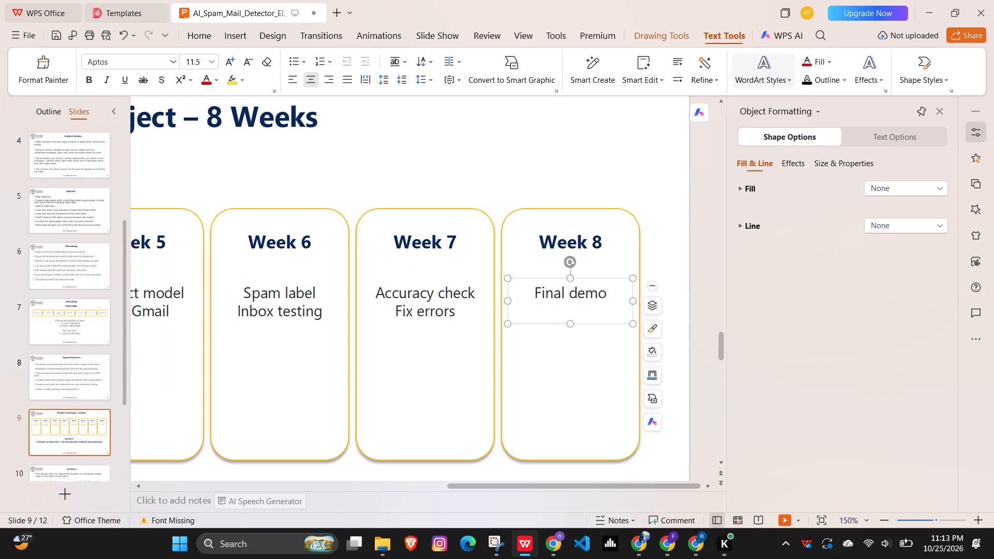
{"action": "left_click", "coordinate": [473, 293]}
{"action": "key", "text": "Return"}
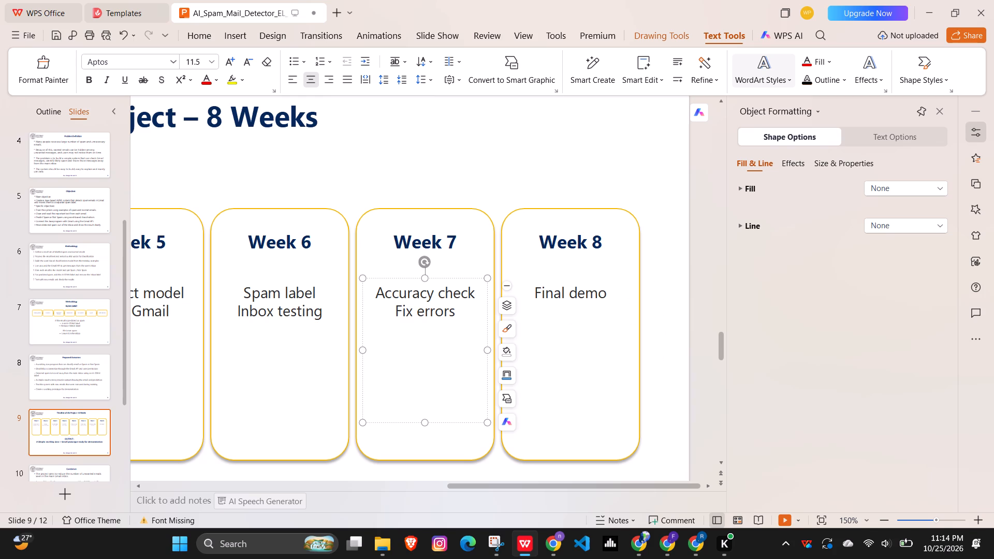
{"action": "left_click", "coordinate": [317, 293]}
{"action": "key", "text": "Return"}
{"action": "scroll", "coordinate": [317, 293], "scroll_direction": "down", "scroll_amount": 2, "text": "ctrl"}
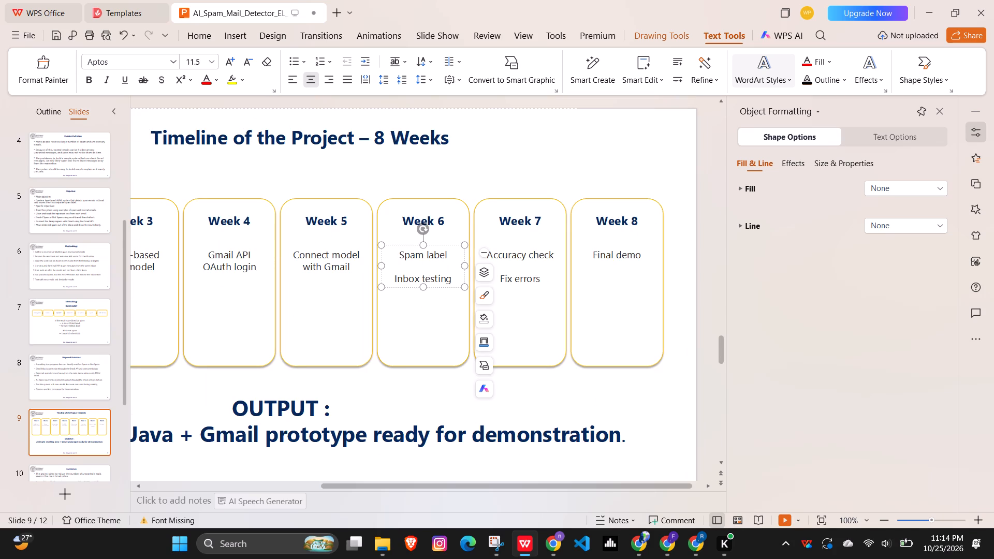
{"action": "left_click", "coordinate": [252, 257]}
{"action": "key", "text": "Return"}
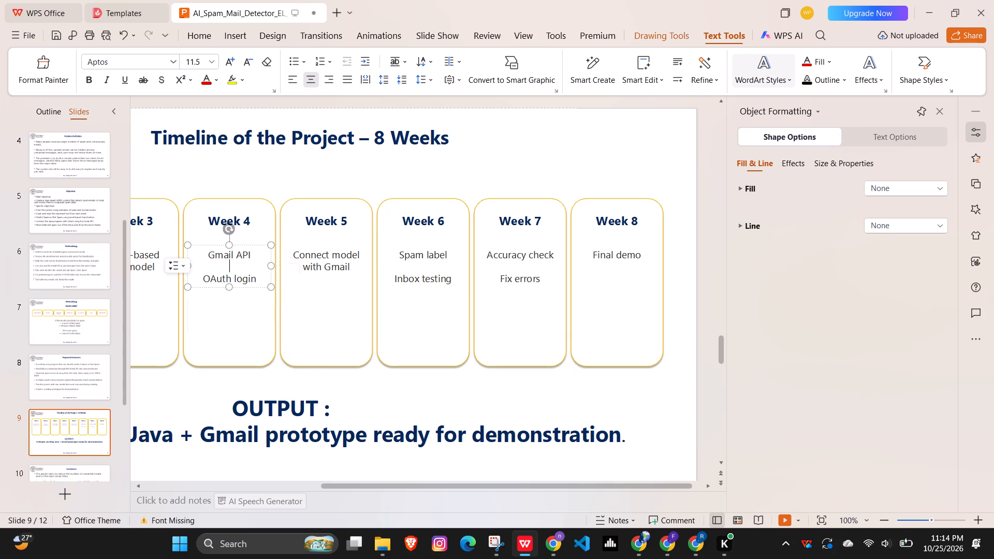
Insert a blank line between the two entries in the Week 2 and Week 1 cards.
{"action": "scroll", "coordinate": [252, 257], "scroll_direction": "down", "scroll_amount": 1, "text": "ctrl"}
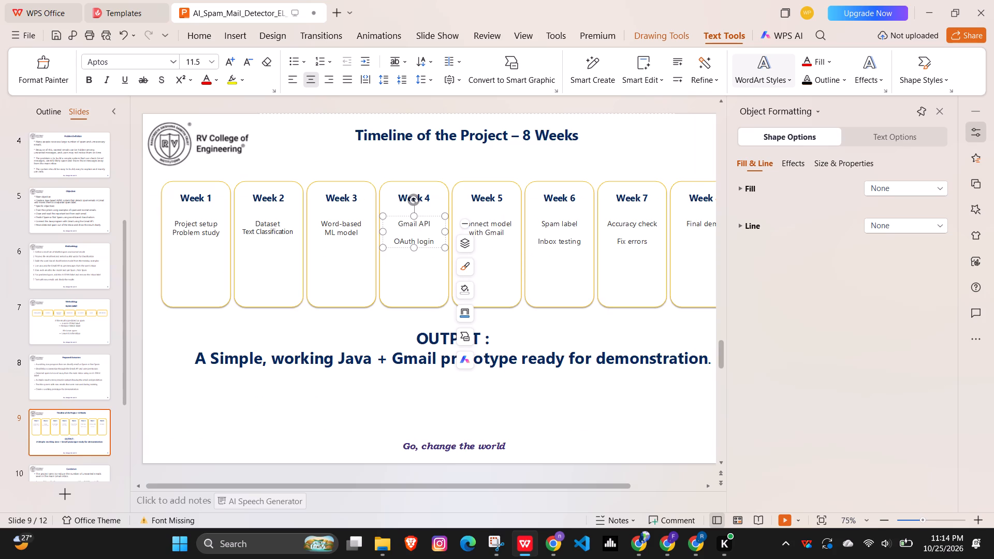
{"action": "left_click", "coordinate": [285, 223]}
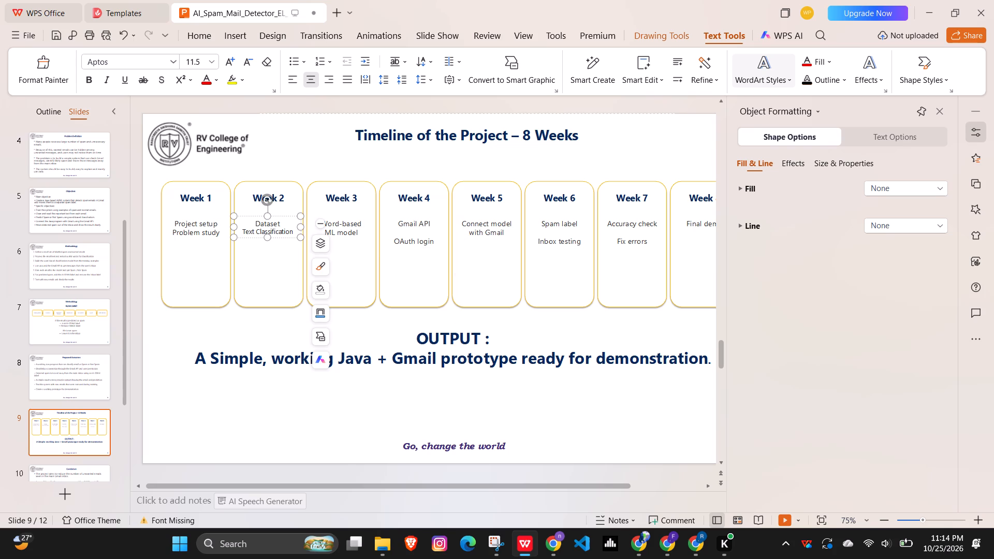
{"action": "key", "text": "Return"}
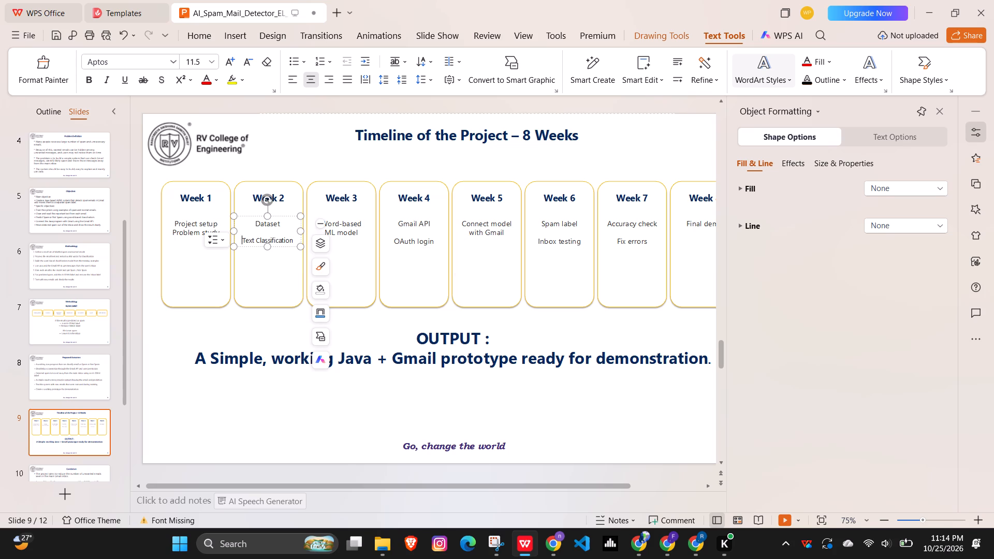
{"action": "left_click", "coordinate": [172, 231]}
{"action": "key", "text": "Return"}
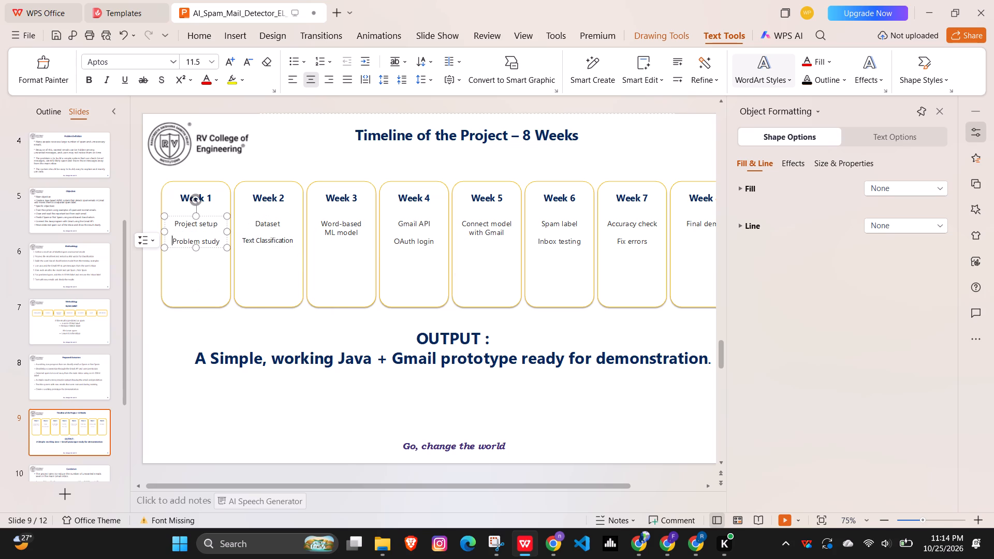
{"action": "scroll", "coordinate": [172, 231], "scroll_direction": "down", "scroll_amount": 1, "text": "ctrl"}
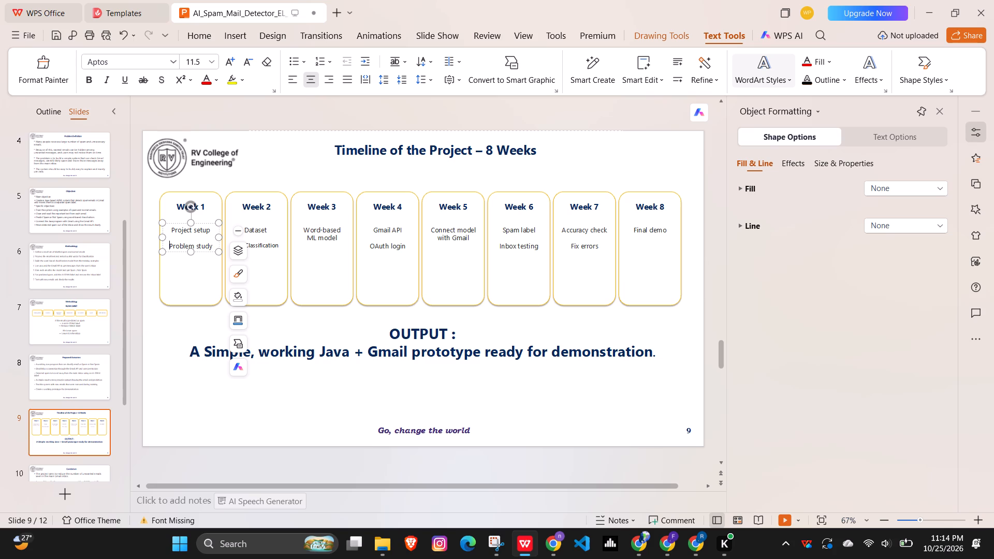
{"action": "left_click", "coordinate": [606, 374]}
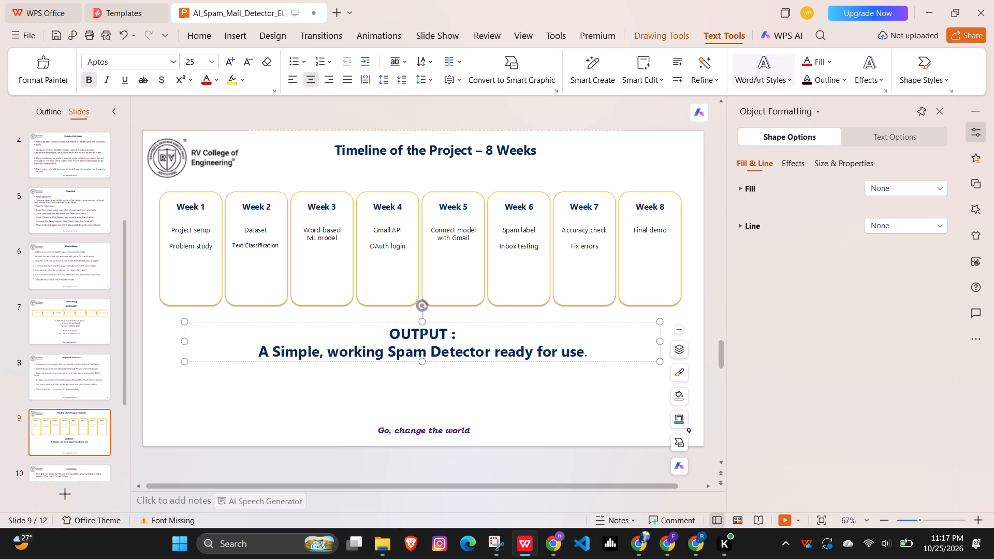
Add the word "Prototype" after "Detector" in the timeline slide's output line.
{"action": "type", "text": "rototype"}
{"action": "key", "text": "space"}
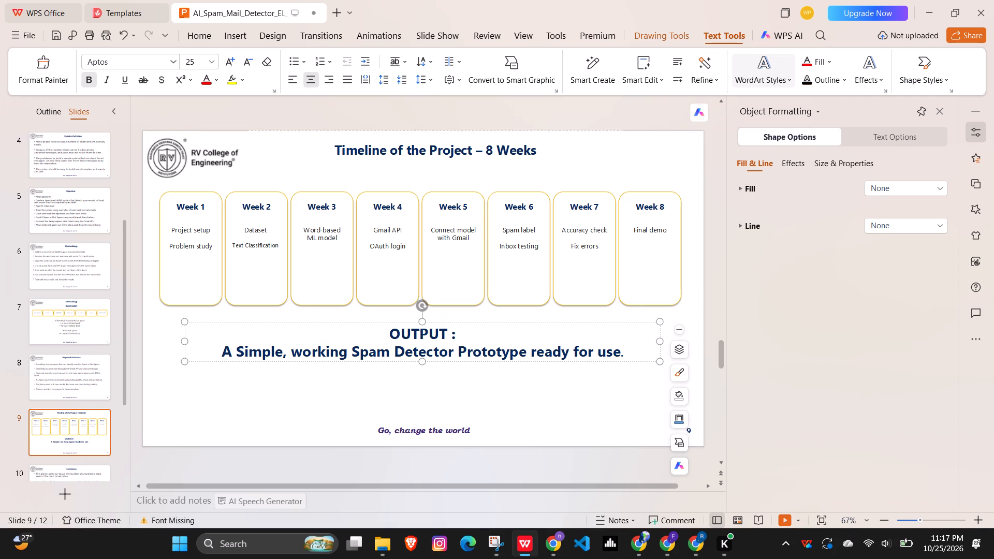
{"action": "left_click", "coordinate": [353, 349]}
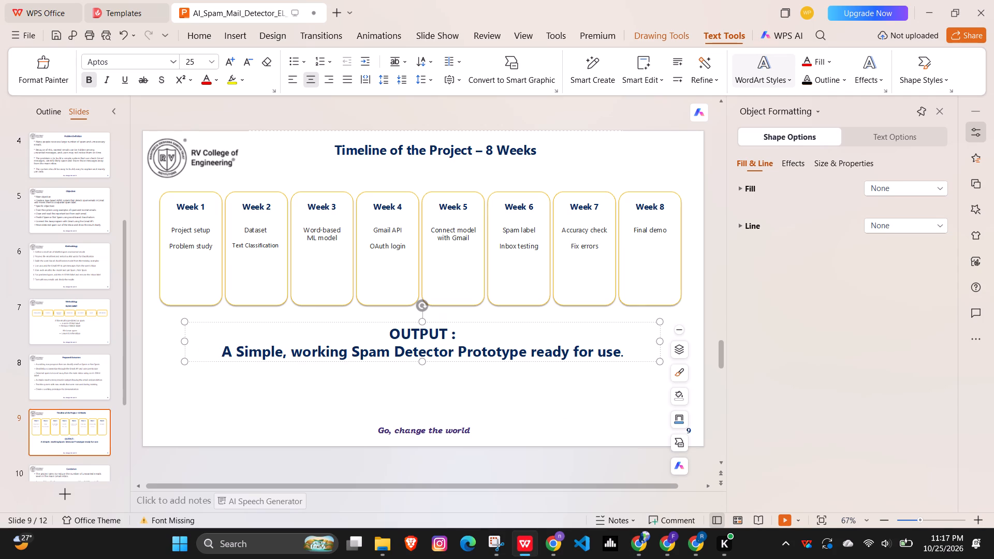
{"action": "left_click", "coordinate": [394, 349]}
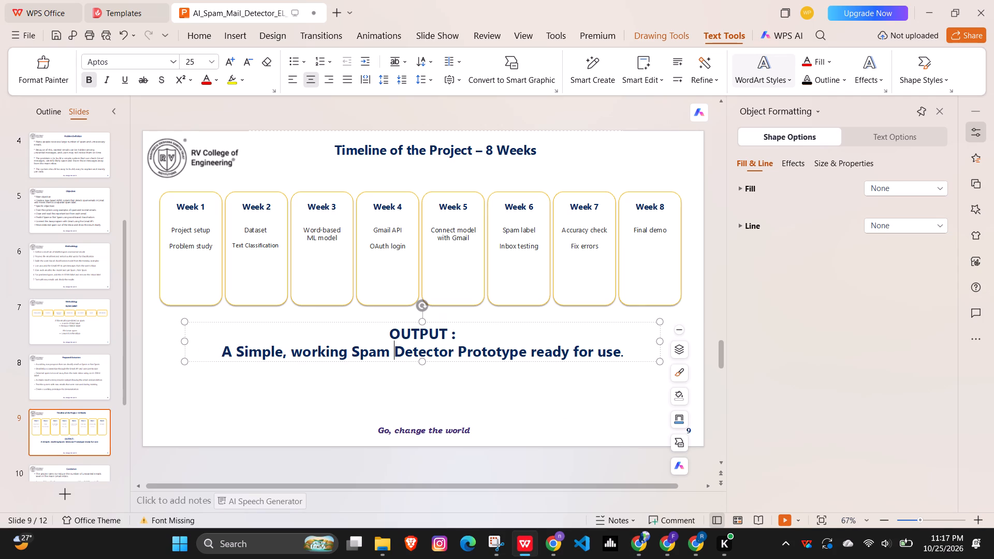
{"action": "left_click", "coordinate": [632, 351]}
{"action": "left_click", "coordinate": [625, 352]}
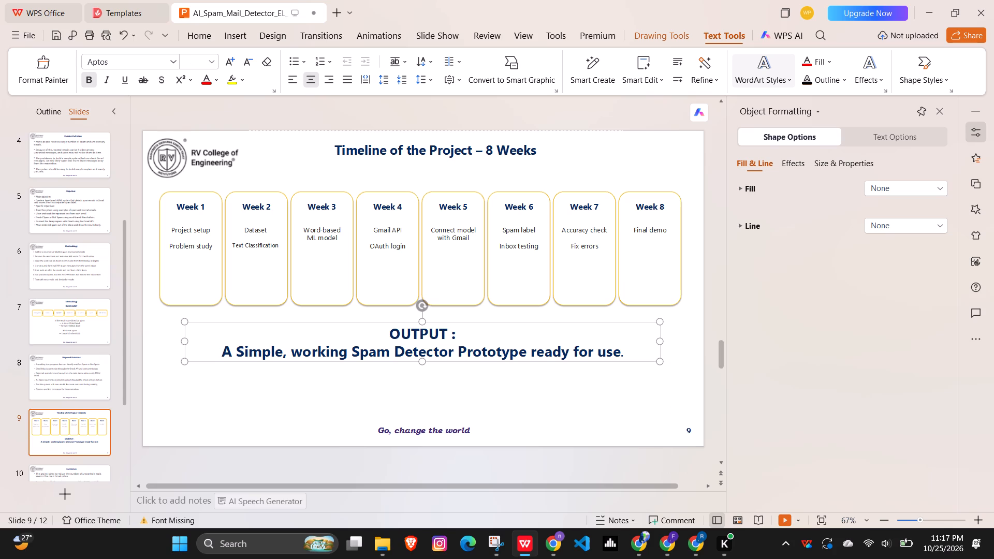
{"action": "left_click", "coordinate": [594, 370]}
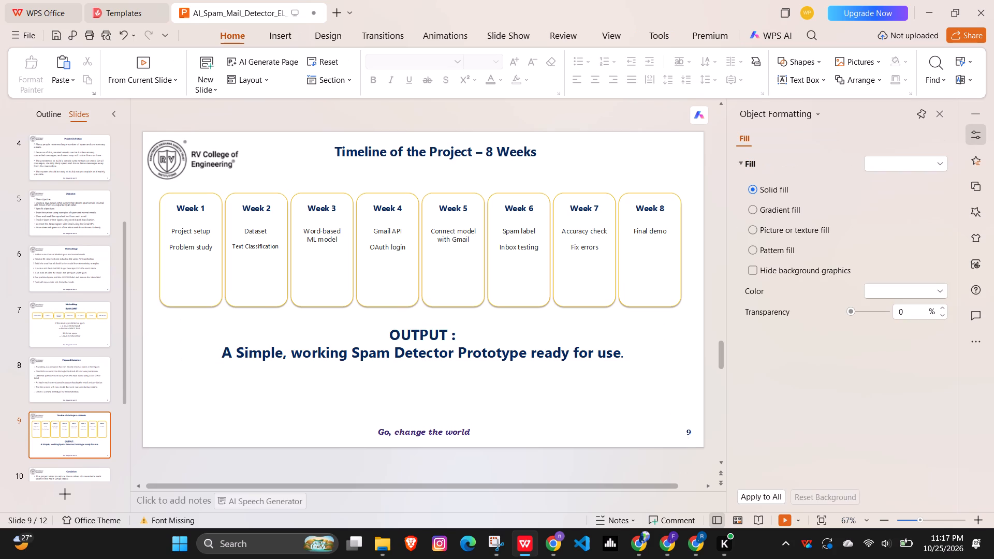
{"action": "key", "text": "Return"}
On slide 11, narrow the "Expected Outcome by the end of First Year" title box slightly from its right edge.
{"action": "scroll", "coordinate": [594, 370], "scroll_direction": "down", "scroll_amount": 1}
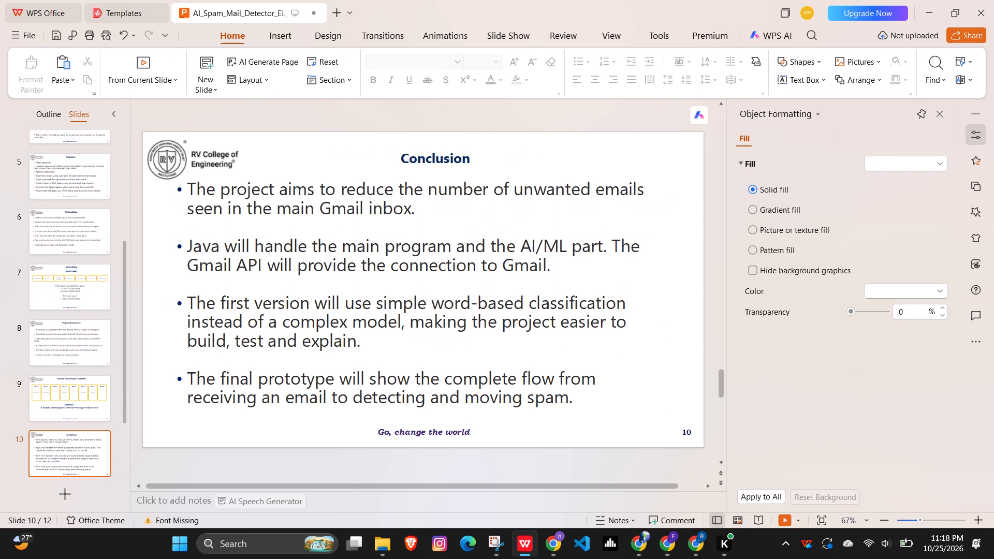
{"action": "scroll", "coordinate": [594, 370], "scroll_direction": "down", "scroll_amount": 1}
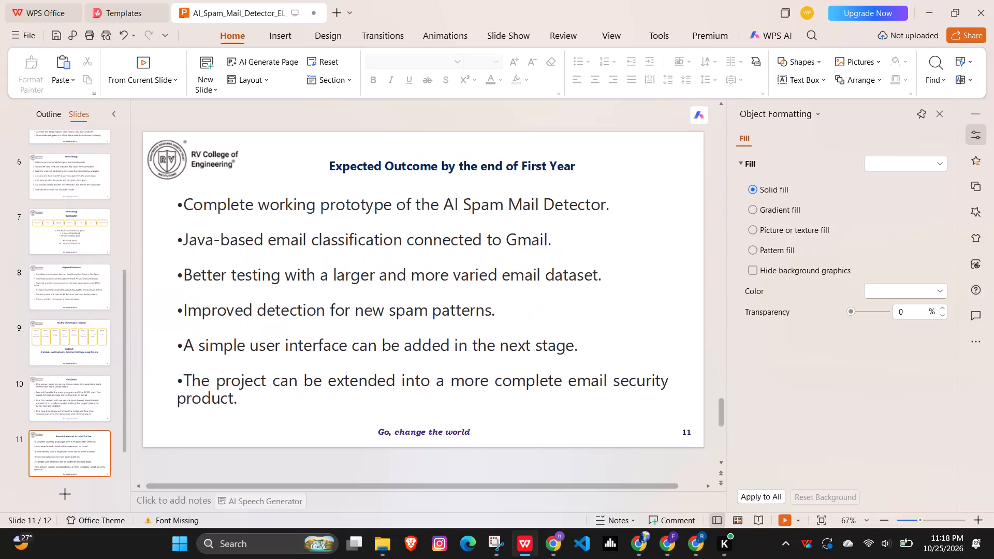
{"action": "left_click", "coordinate": [499, 172]}
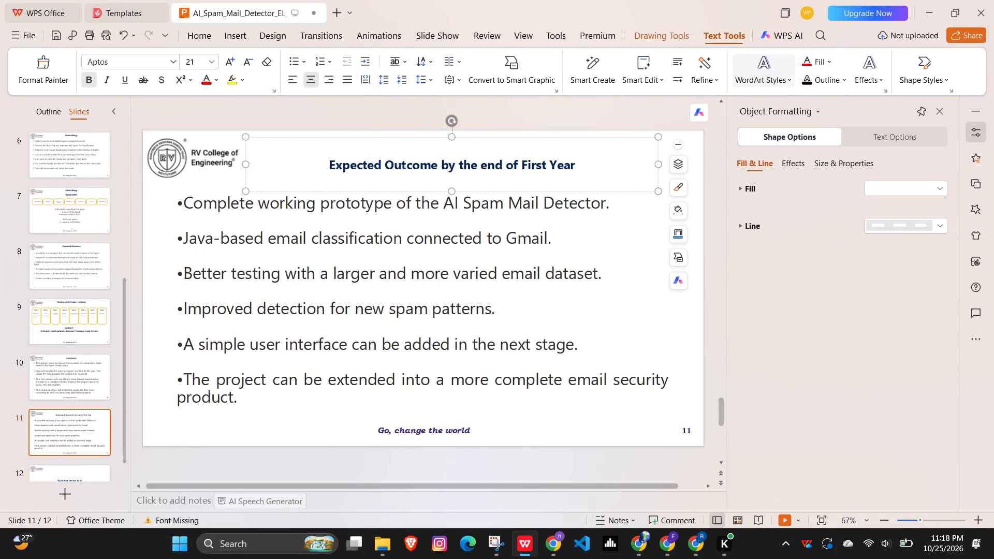
{"action": "left_click_drag", "start_coordinate": [656, 164], "coordinate": [644, 171]}
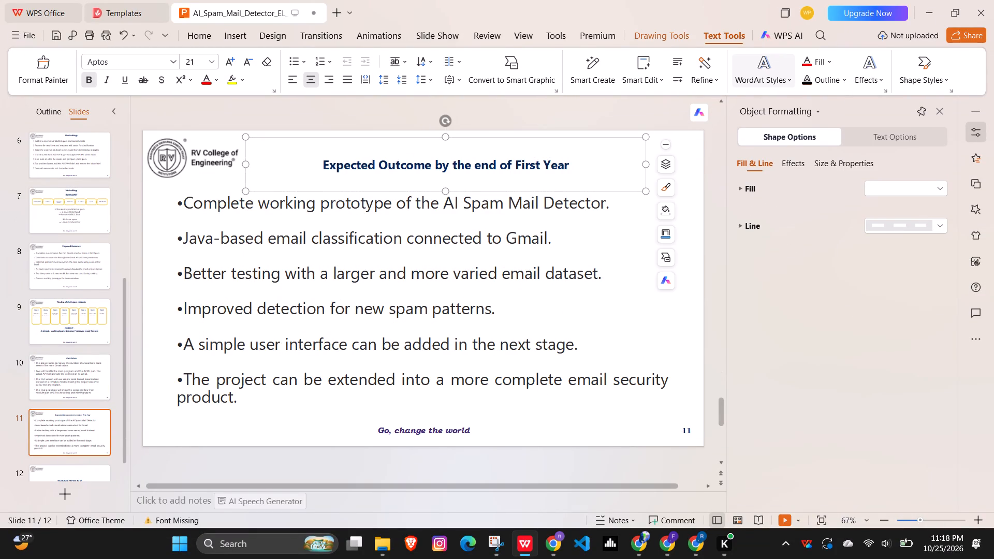
{"action": "left_click", "coordinate": [604, 235]}
{"action": "left_click", "coordinate": [595, 146]}
{"action": "left_click", "coordinate": [573, 331]}
On slide 9, narrow the "Timeline of the Project – 8 Weeks" title box from its right edge, shifting the title slightly left.
{"action": "scroll", "coordinate": [571, 328], "scroll_direction": "up", "scroll_amount": 2}
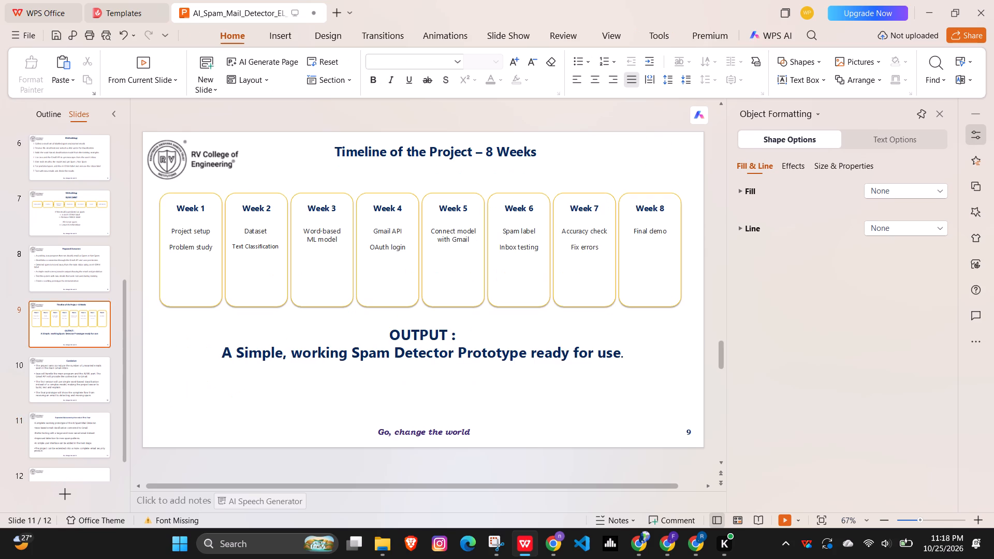
{"action": "left_click", "coordinate": [506, 154]}
{"action": "left_click_drag", "start_coordinate": [625, 151], "coordinate": [610, 151]}
{"action": "left_click_drag", "start_coordinate": [610, 151], "coordinate": [616, 152]}
{"action": "left_click", "coordinate": [560, 178]}
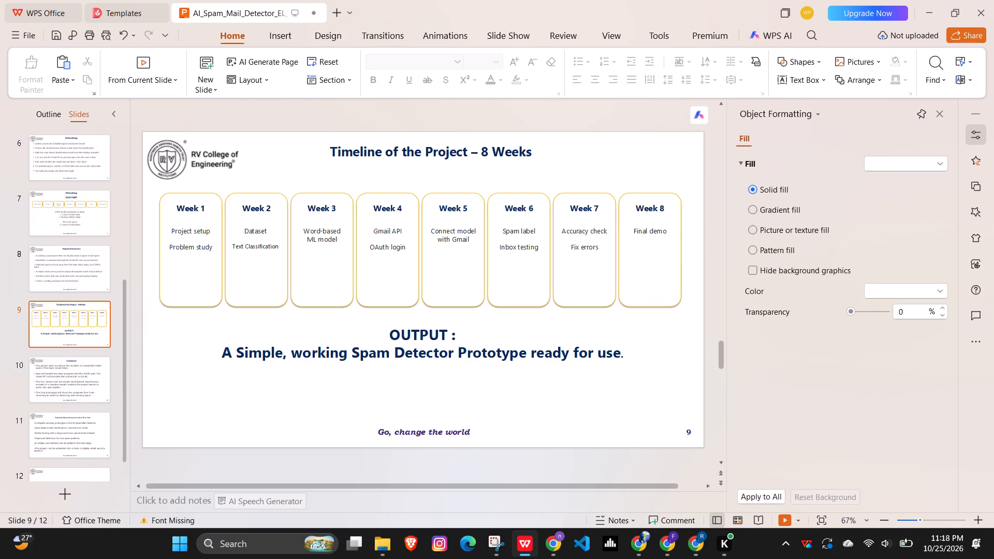
On slide 8, narrow the "Proposed Outcomes" title box from its right edge until the title is roughly centred on the slide.
{"action": "scroll", "coordinate": [560, 178], "scroll_direction": "up", "scroll_amount": 1}
{"action": "left_click", "coordinate": [480, 152]}
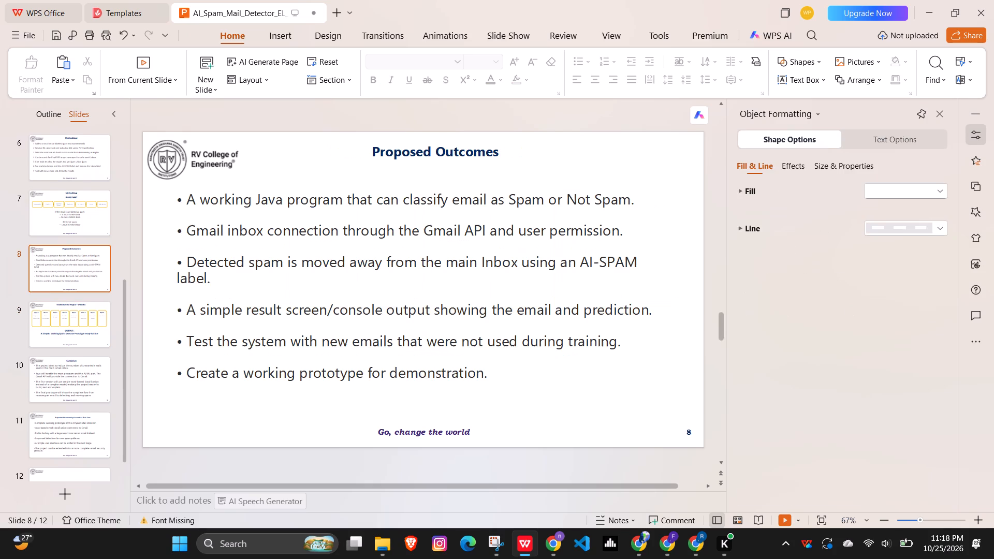
{"action": "left_click_drag", "start_coordinate": [621, 151], "coordinate": [618, 151]}
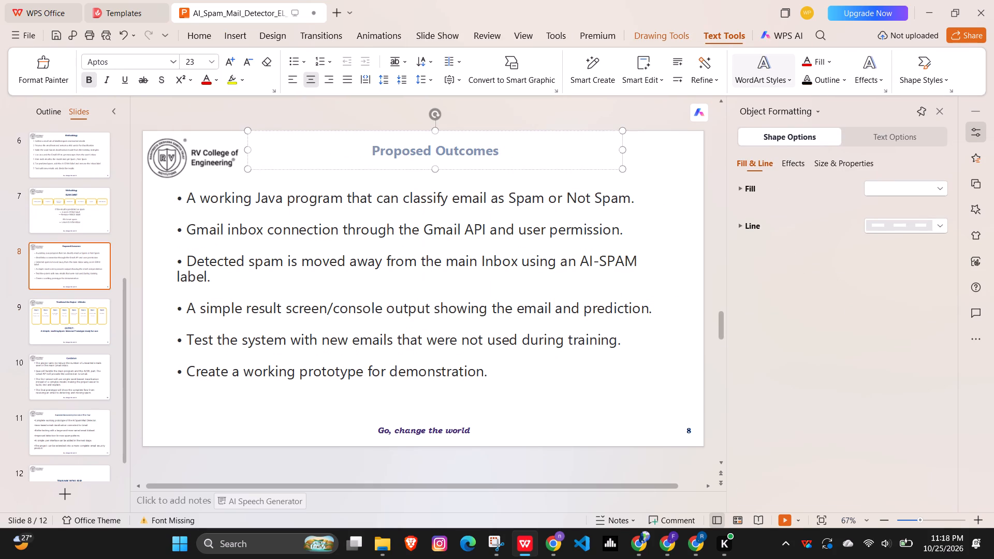
{"action": "left_click_drag", "start_coordinate": [618, 151], "coordinate": [603, 152]}
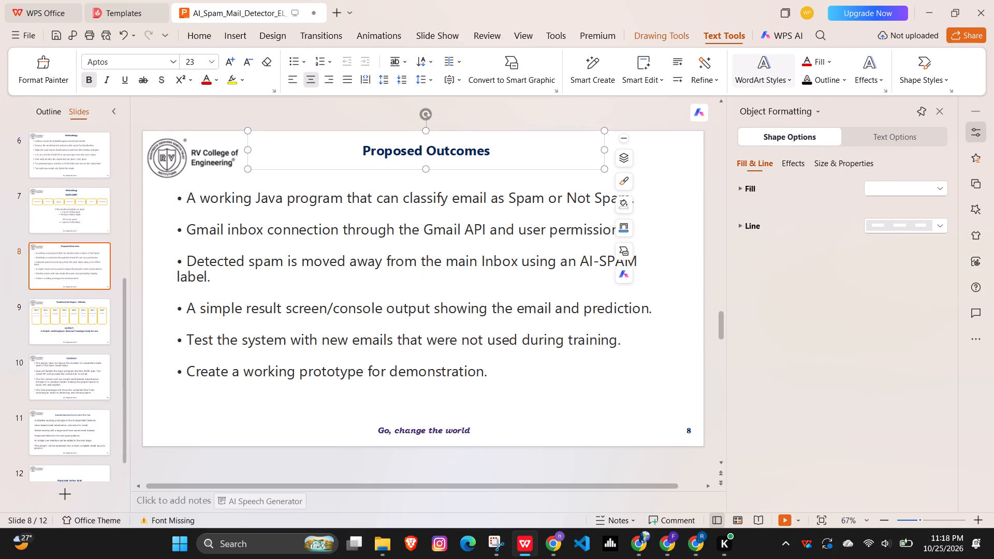
{"action": "left_click", "coordinate": [569, 173]}
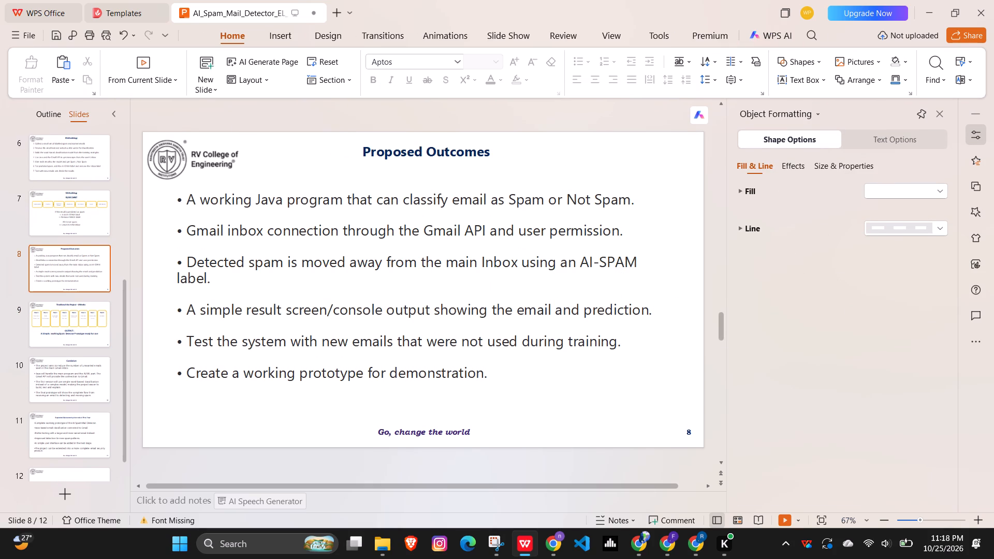
{"action": "left_click", "coordinate": [454, 158]}
{"action": "left_click_drag", "start_coordinate": [604, 151], "coordinate": [601, 150]}
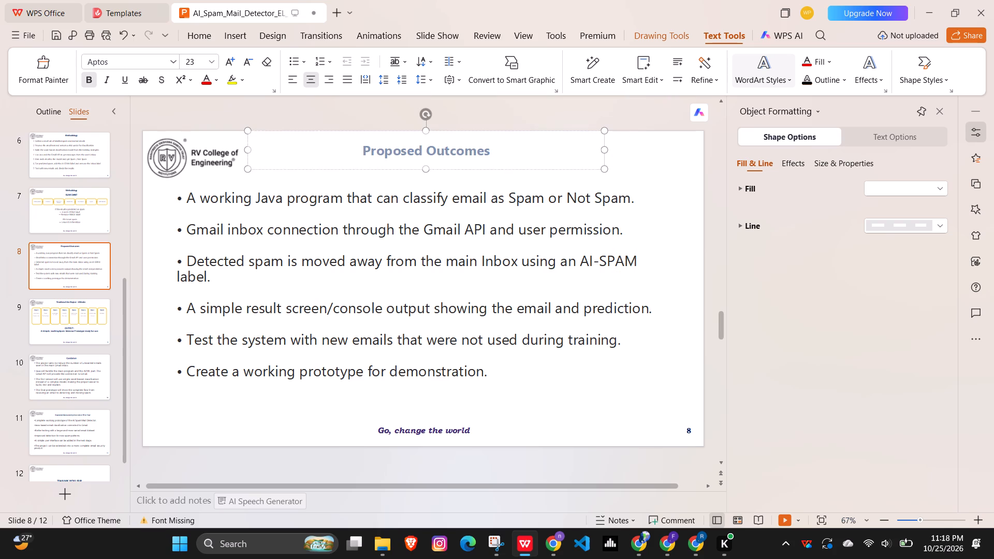
{"action": "left_click_drag", "start_coordinate": [601, 150], "coordinate": [591, 149]}
{"action": "left_click_drag", "start_coordinate": [590, 150], "coordinate": [591, 151]}
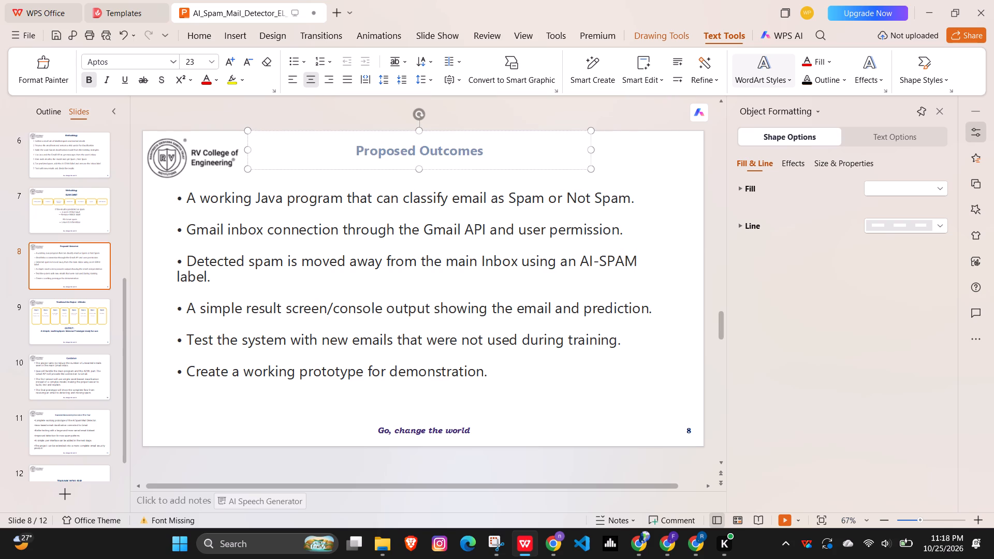
{"action": "left_click_drag", "start_coordinate": [591, 151], "coordinate": [596, 152]}
{"action": "left_click", "coordinate": [576, 376]}
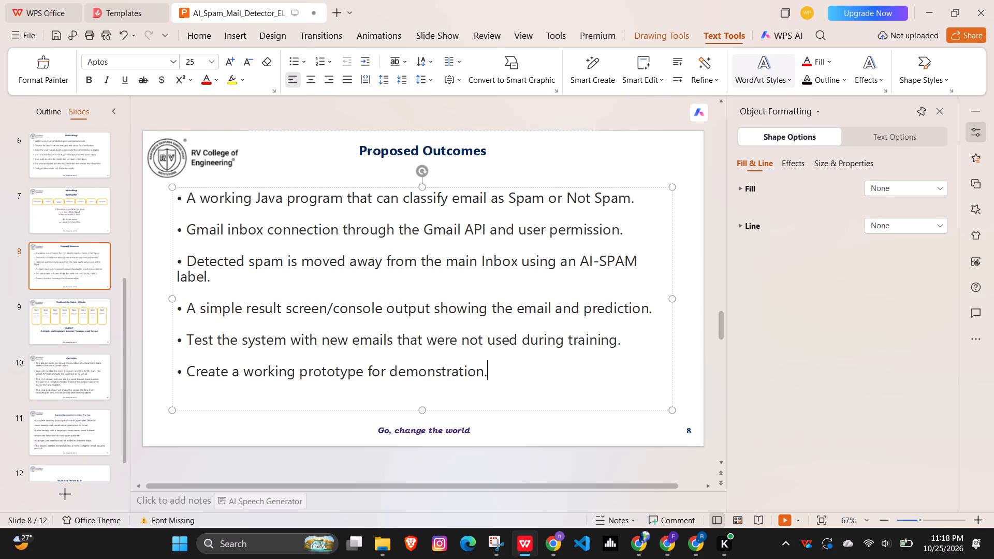
On slide 10, narrow the "Conclusion" title box from its right edge so the title is roughly centred on the slide.
{"action": "scroll", "coordinate": [575, 376], "scroll_direction": "down", "scroll_amount": 1}
{"action": "scroll", "coordinate": [560, 220], "scroll_direction": "down", "scroll_amount": 2}
{"action": "scroll", "coordinate": [567, 250], "scroll_direction": "up", "scroll_amount": 2}
{"action": "scroll", "coordinate": [538, 220], "scroll_direction": "down", "scroll_amount": 1}
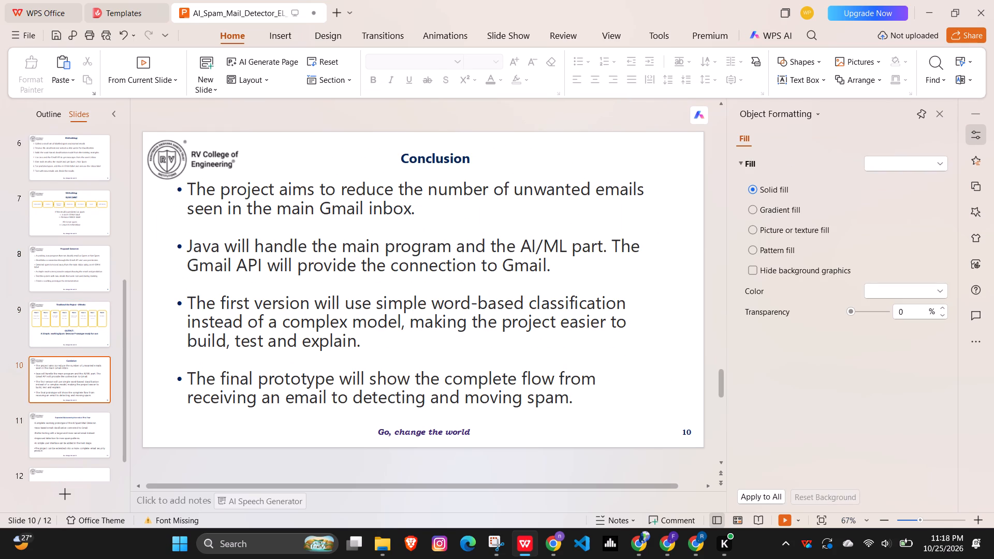
{"action": "left_click", "coordinate": [472, 163]}
{"action": "left_click", "coordinate": [619, 157]}
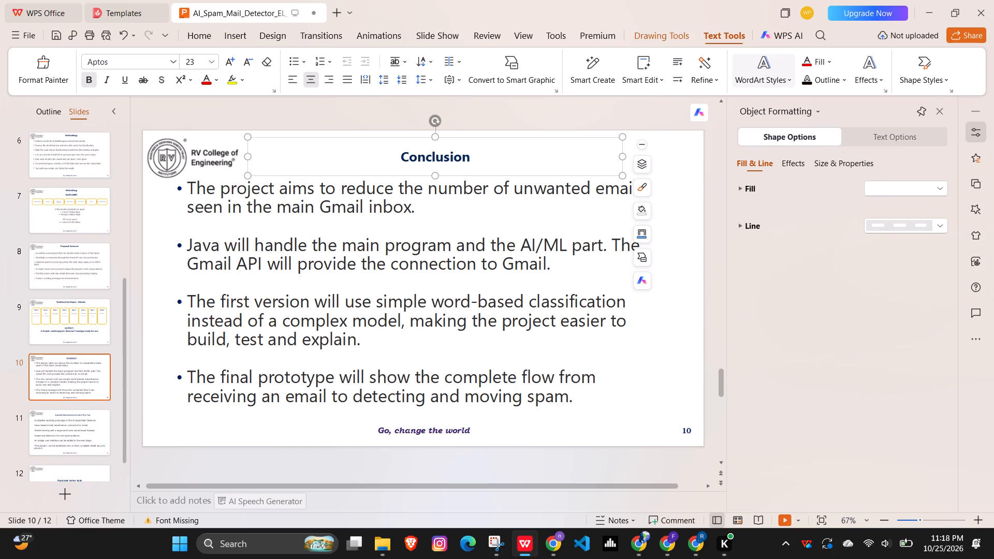
{"action": "left_click_drag", "start_coordinate": [620, 159], "coordinate": [591, 163]}
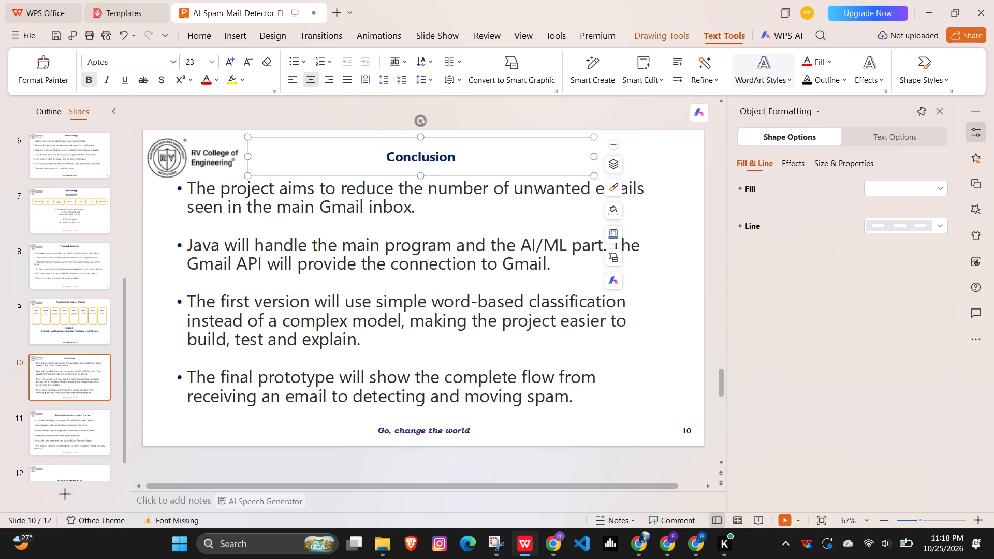
{"action": "left_click", "coordinate": [597, 343]}
Narrow slide 11's "Expected Outcome by the end of First Year" title box further from its right edge, bringing the title nearer the slide's centre.
{"action": "scroll", "coordinate": [596, 342], "scroll_direction": "down", "scroll_amount": 1}
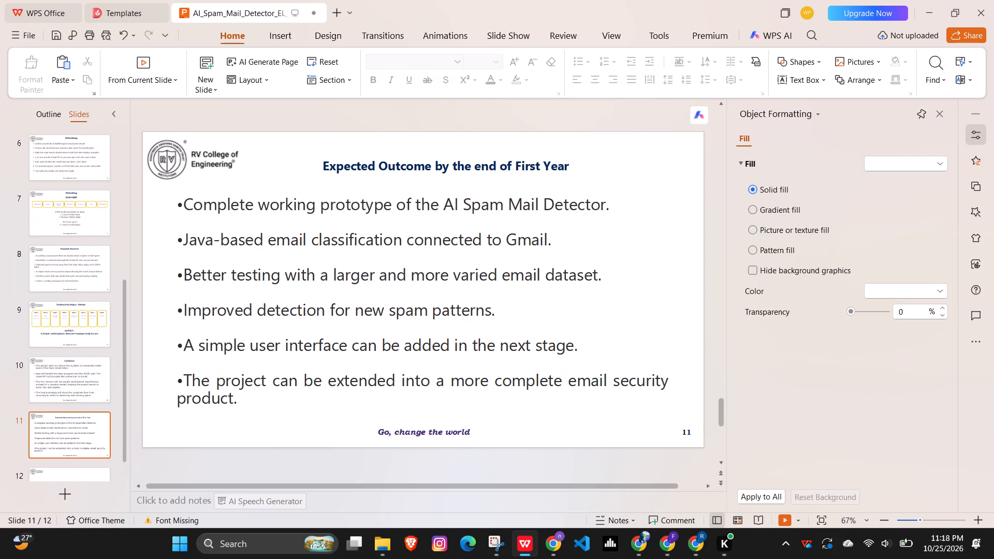
{"action": "left_click", "coordinate": [560, 175]}
{"action": "left_click_drag", "start_coordinate": [644, 166], "coordinate": [623, 171]}
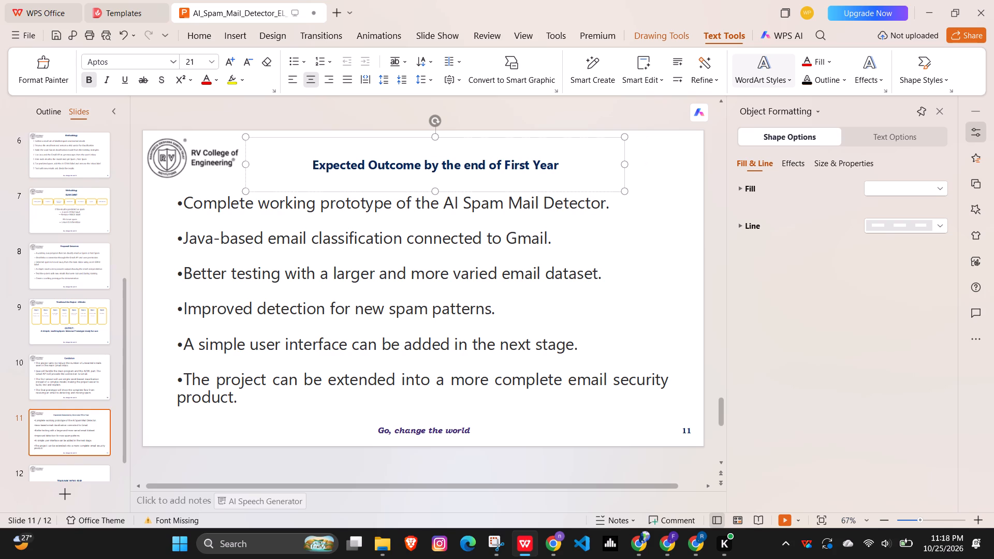
{"action": "left_click", "coordinate": [616, 304]}
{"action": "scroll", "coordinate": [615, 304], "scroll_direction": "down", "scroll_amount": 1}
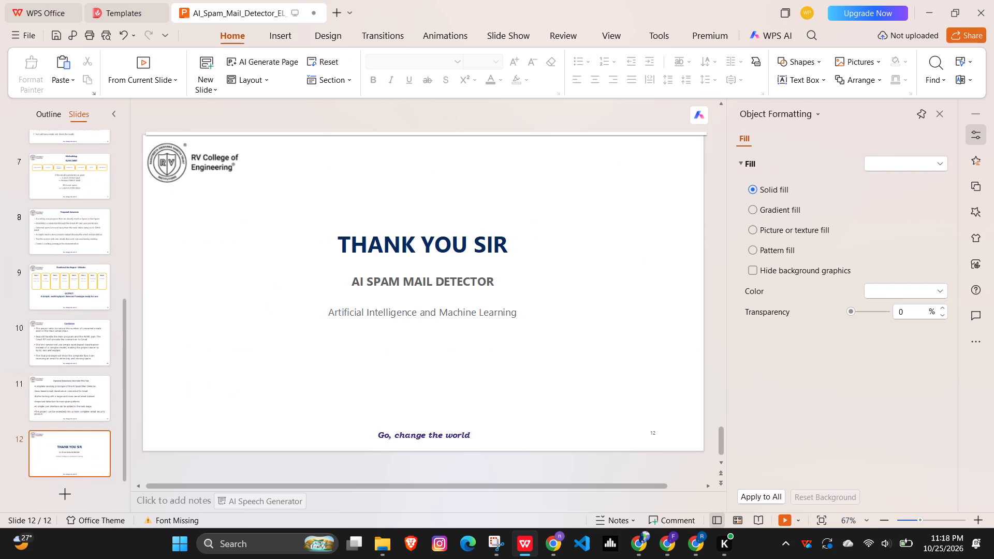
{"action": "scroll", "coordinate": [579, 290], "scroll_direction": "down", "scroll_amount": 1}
On the project timeline slide, remove "– 8 Weeks" from the title so it reads "Timeline of the Project".
{"action": "scroll", "coordinate": [383, 279], "scroll_direction": "up", "scroll_amount": 3}
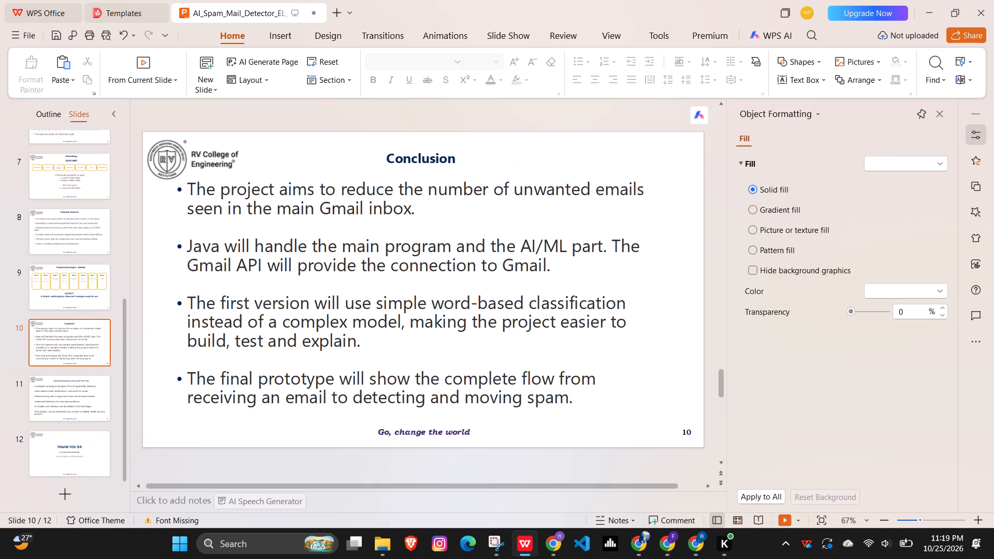
{"action": "scroll", "coordinate": [402, 290], "scroll_direction": "up", "scroll_amount": 2}
{"action": "scroll", "coordinate": [406, 291], "scroll_direction": "down", "scroll_amount": 2}
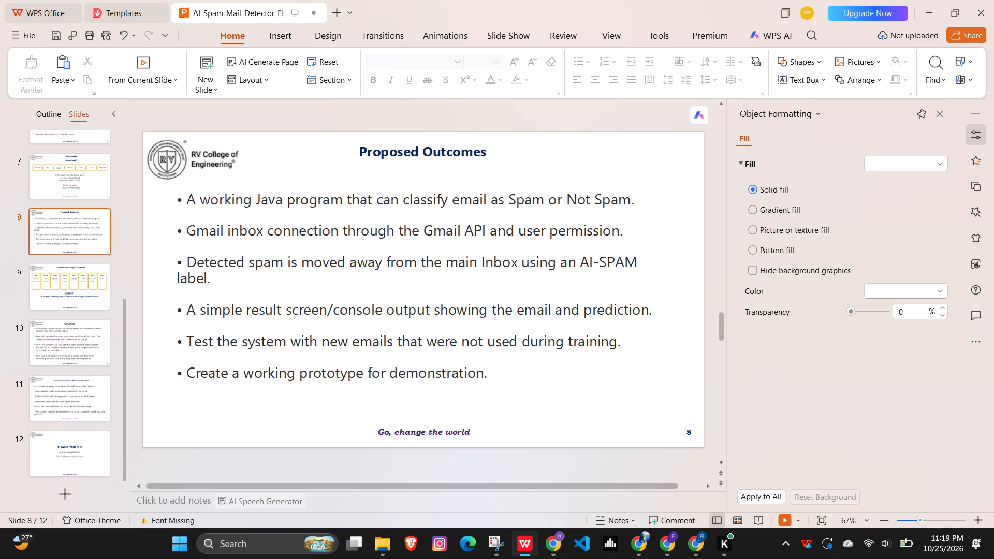
{"action": "left_click", "coordinate": [531, 152]}
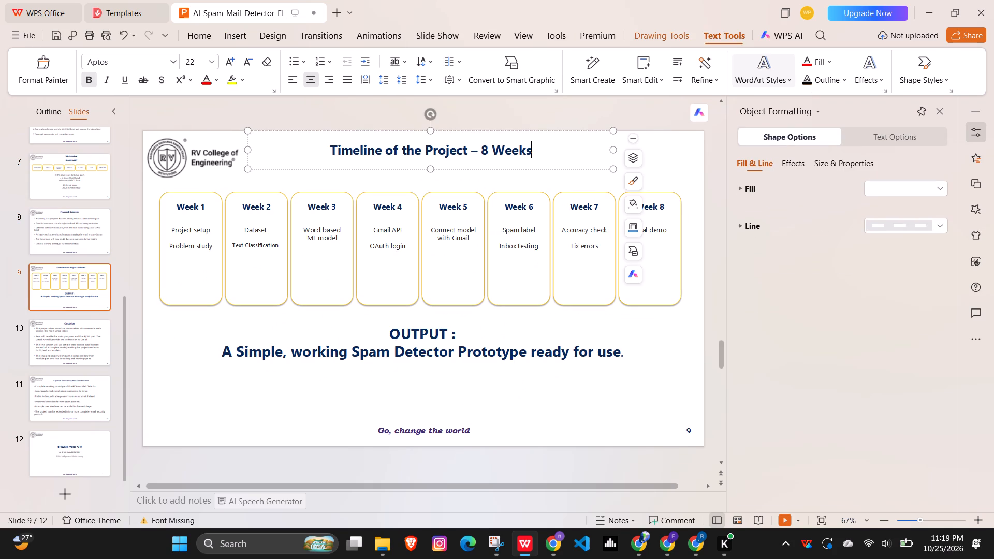
{"action": "key", "text": "BackSpace"}
{"action": "key", "text": "BackSpace"}
{"action": "key", "text": "BackSpace"}
{"action": "key", "text": "BackSpace"}
{"action": "key", "text": "BackSpace"}
{"action": "key", "text": "BackSpace"}
{"action": "key", "text": "BackSpace"}
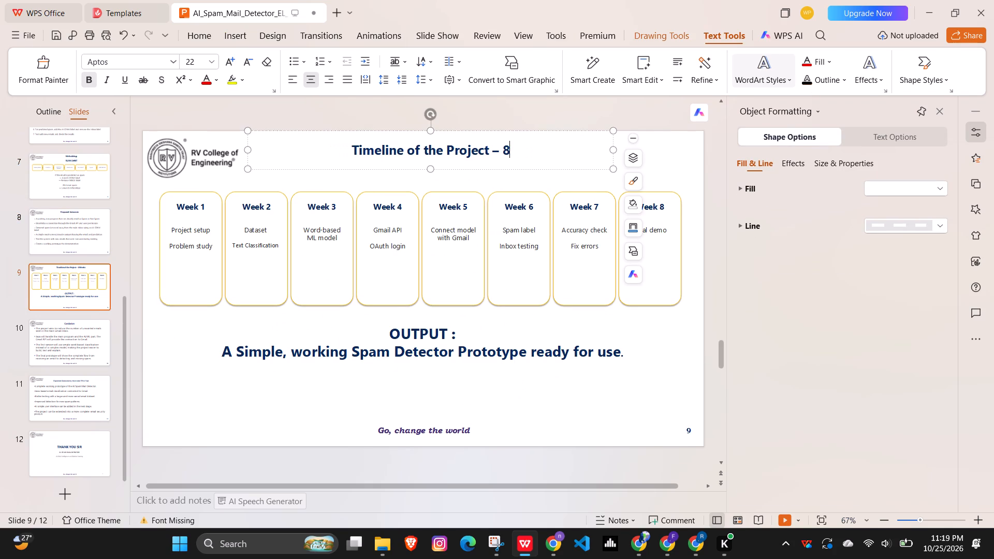
{"action": "key", "text": "BackSpace"}
{"action": "key", "text": "BackSpace"}
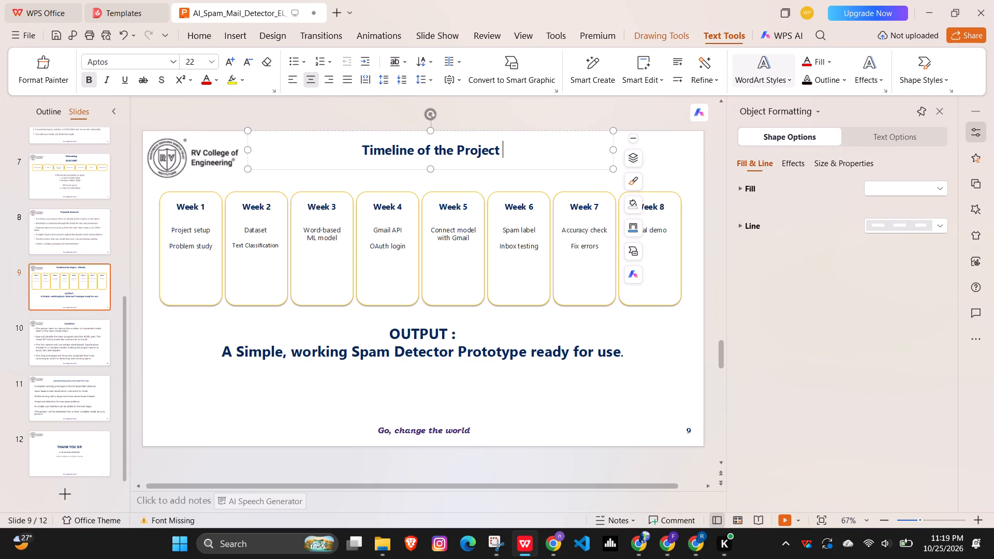
Narrow the timeline slide's title box from its right edge so the title sits centred on the slide.
{"action": "left_click_drag", "start_coordinate": [612, 151], "coordinate": [596, 151]}
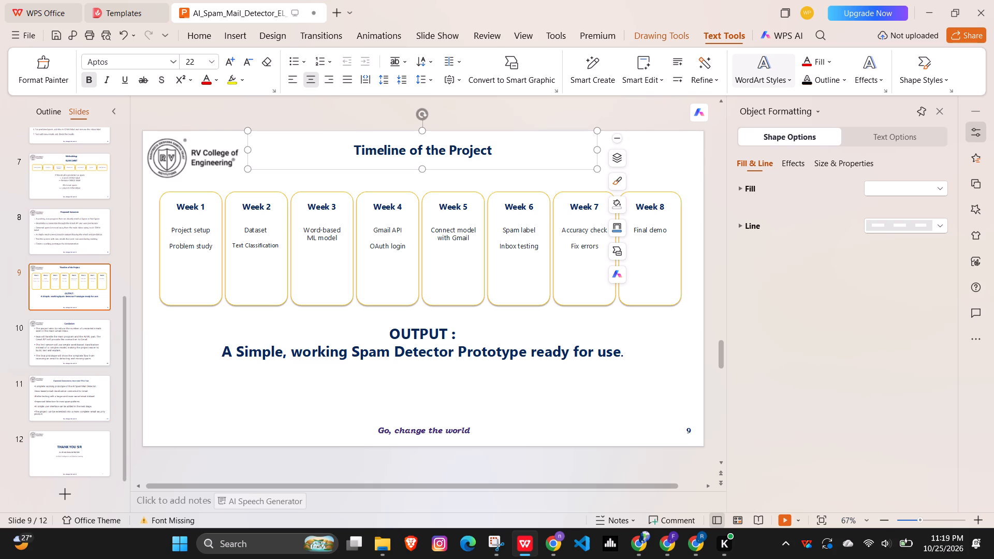
{"action": "left_click", "coordinate": [631, 336]}
{"action": "left_click", "coordinate": [588, 169]}
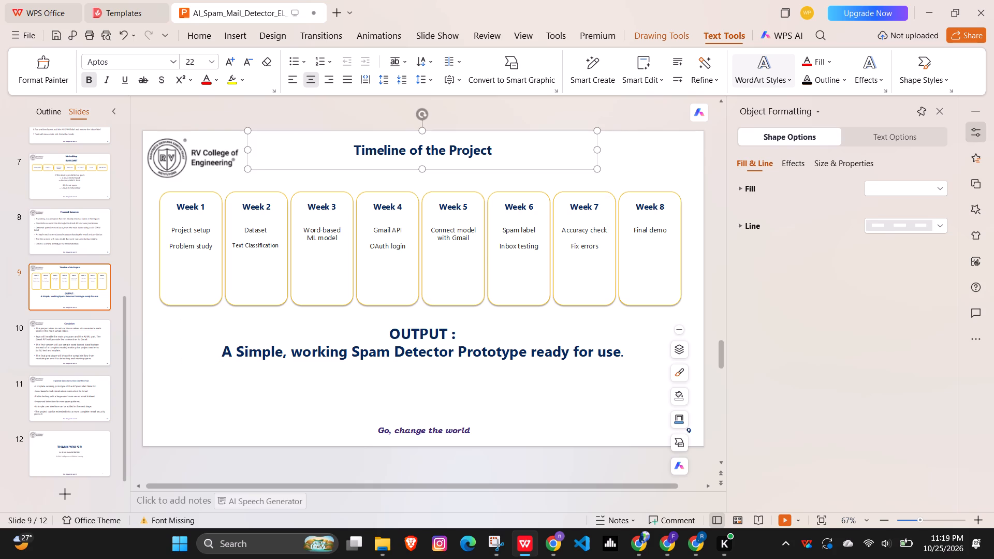
On the Methodology flow chart slide, narrow the title box from its right edge to centre both title lines.
{"action": "scroll", "coordinate": [588, 169], "scroll_direction": "up", "scroll_amount": 2}
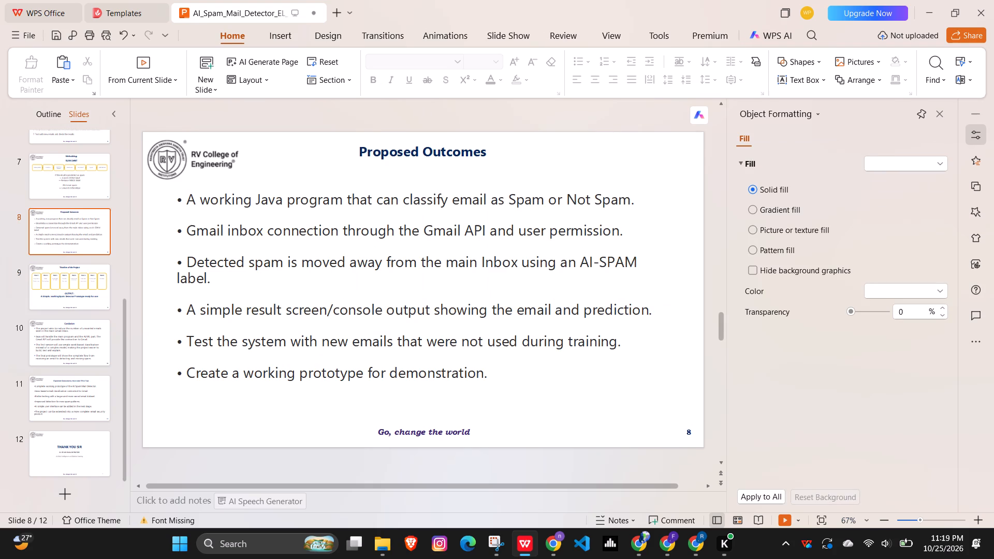
{"action": "left_click", "coordinate": [466, 148]}
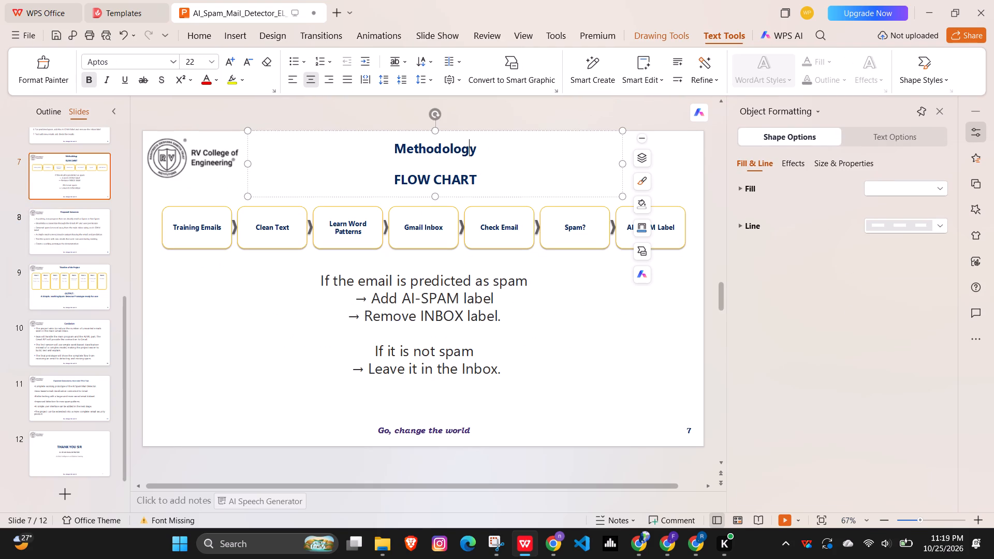
{"action": "left_click_drag", "start_coordinate": [624, 167], "coordinate": [610, 167]}
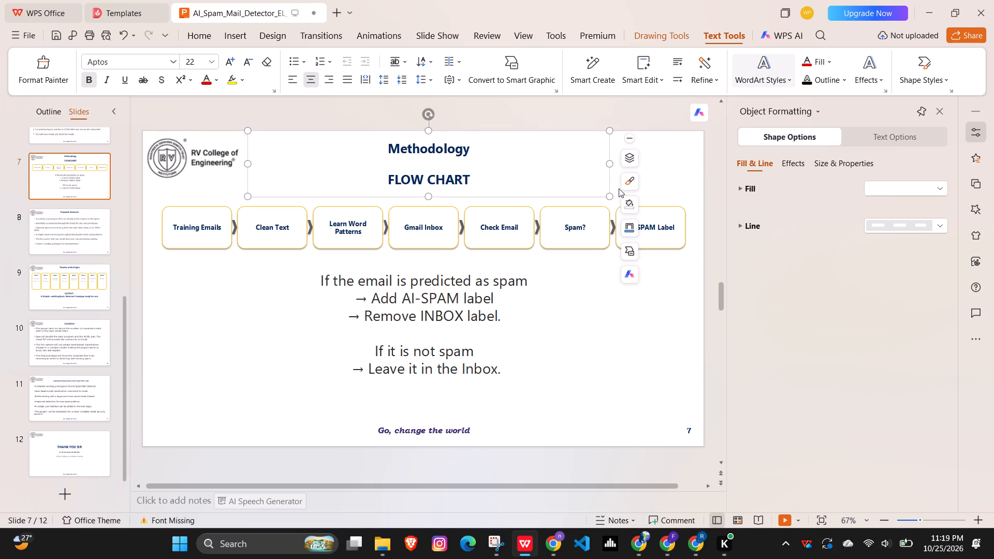
{"action": "left_click", "coordinate": [637, 329]}
{"action": "left_click", "coordinate": [452, 159]}
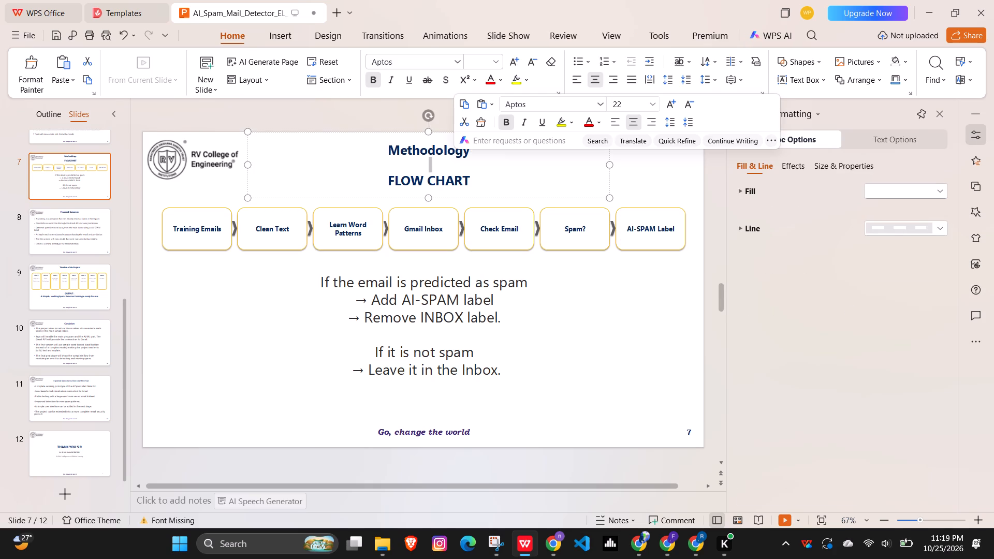
{"action": "left_click_drag", "start_coordinate": [607, 166], "coordinate": [597, 163]}
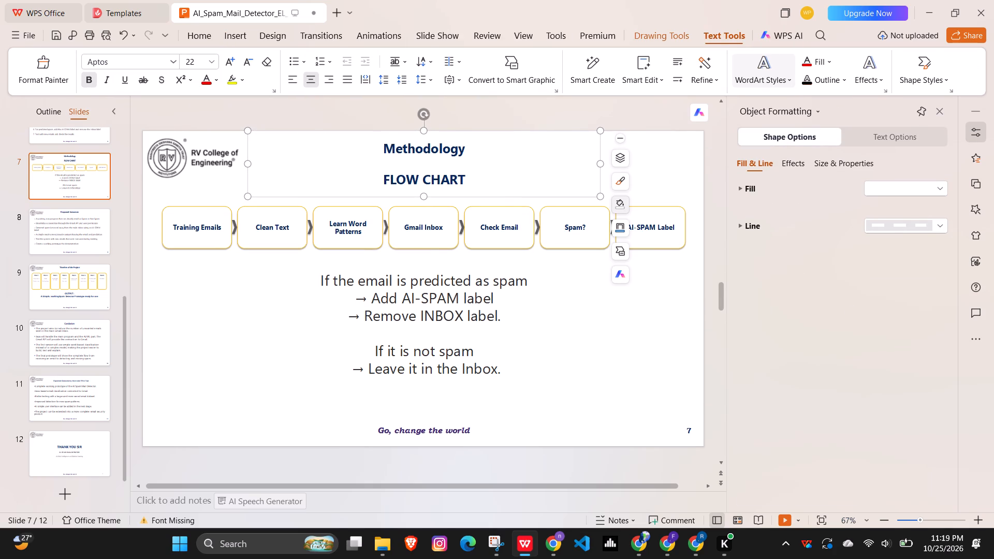
On the slide with the numbered Methodology list, shift the title box slightly left so "Methodology" sits centred on the slide.
{"action": "left_click", "coordinate": [609, 354]}
{"action": "left_click", "coordinate": [539, 152]}
{"action": "left_click", "coordinate": [646, 383]}
{"action": "scroll", "coordinate": [646, 383], "scroll_direction": "up", "scroll_amount": 1}
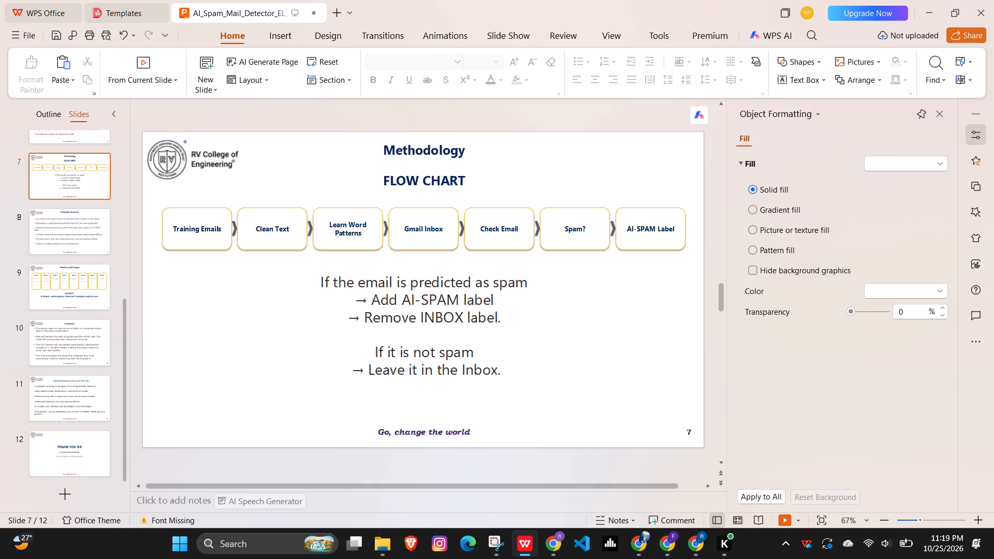
{"action": "left_click", "coordinate": [467, 148]}
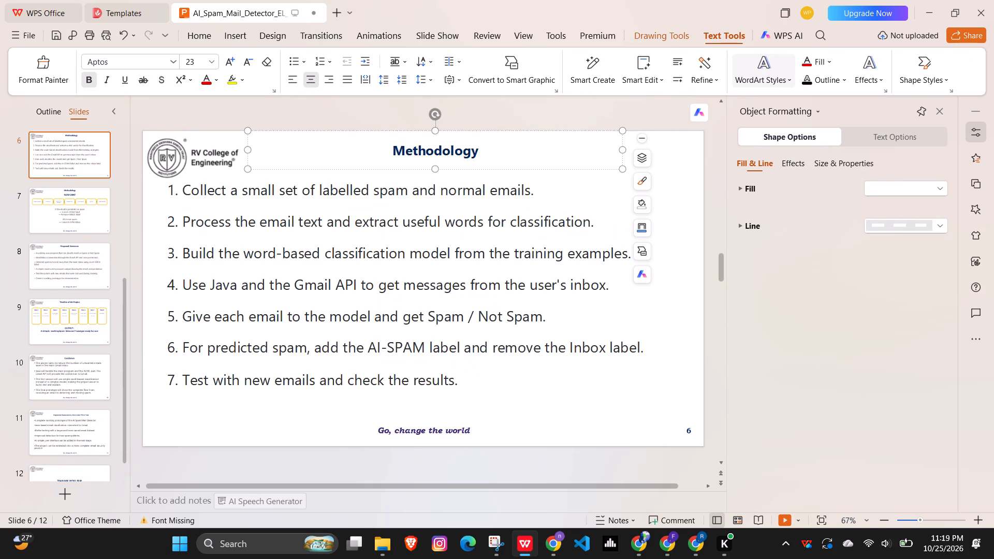
{"action": "left_click_drag", "start_coordinate": [623, 156], "coordinate": [611, 156]}
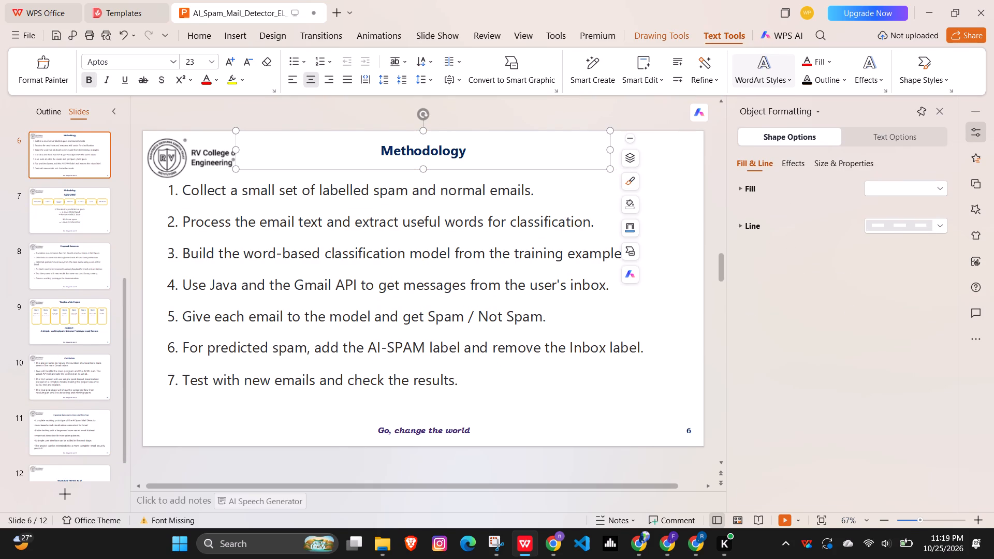
{"action": "left_click", "coordinate": [596, 416]}
On the Objectives slide, narrow the title box from its right edge so the title sits closer to the slide's centre.
{"action": "scroll", "coordinate": [579, 384], "scroll_direction": "up", "scroll_amount": 1}
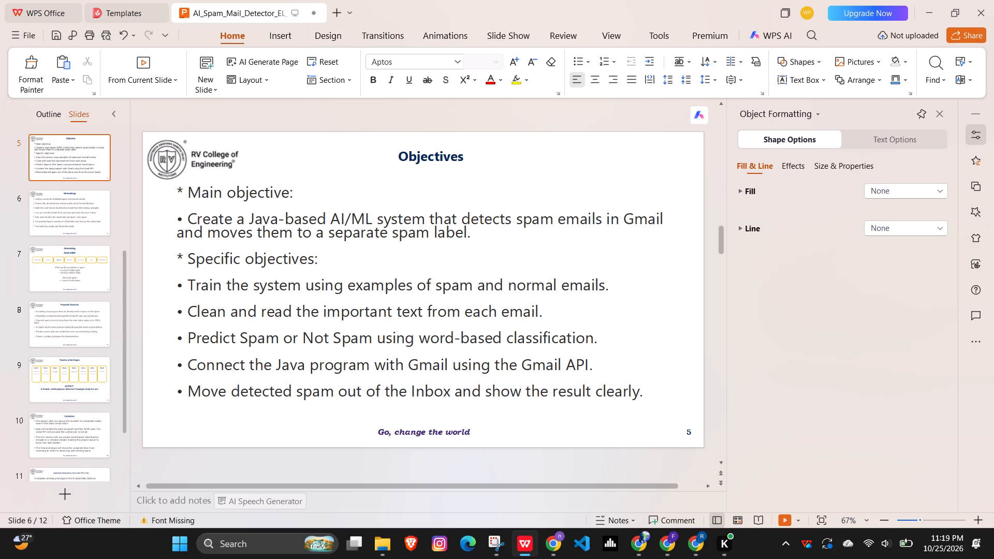
{"action": "left_click", "coordinate": [455, 163]}
{"action": "left_click_drag", "start_coordinate": [618, 155], "coordinate": [607, 155]}
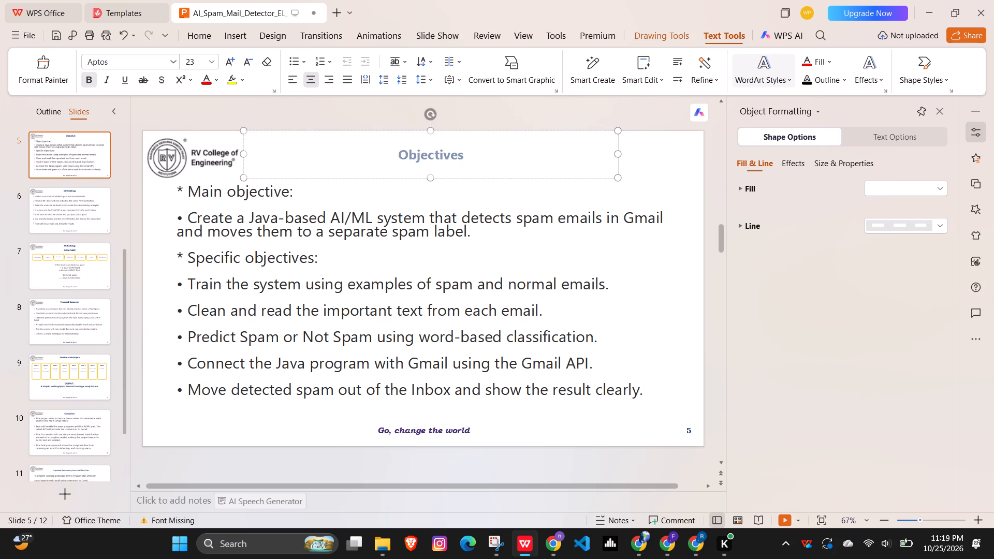
{"action": "left_click_drag", "start_coordinate": [607, 155], "coordinate": [604, 155]}
{"action": "left_click", "coordinate": [604, 180]}
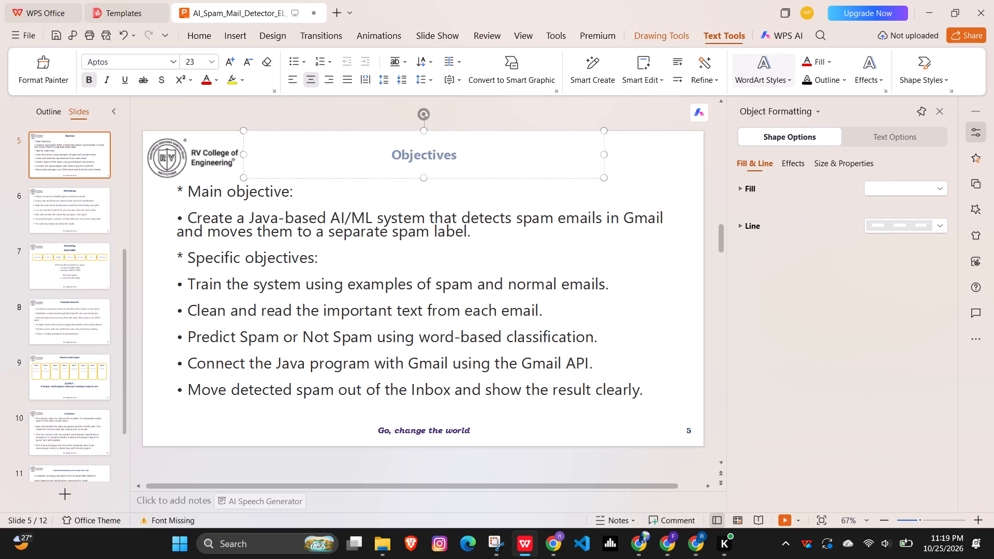
{"action": "left_click", "coordinate": [607, 156]}
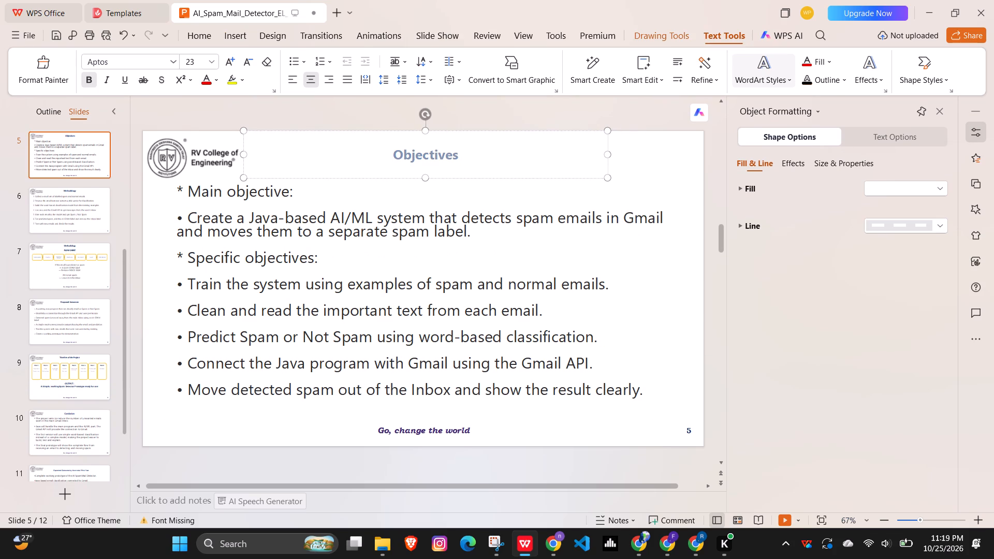
Select the "Specific objectives" heading text in the body of the Objectives slide.
{"action": "left_click", "coordinate": [552, 269]}
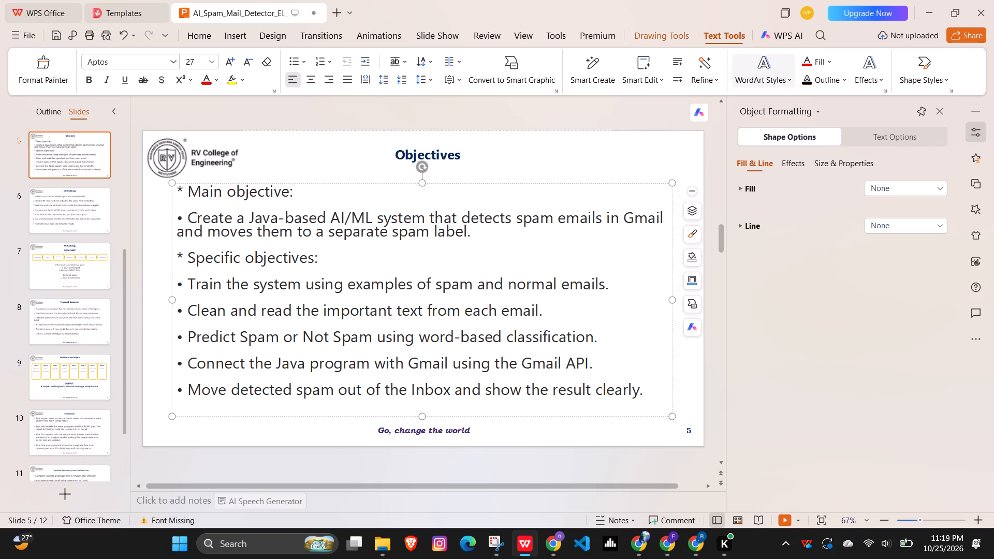
{"action": "left_click_drag", "start_coordinate": [186, 258], "coordinate": [188, 259]}
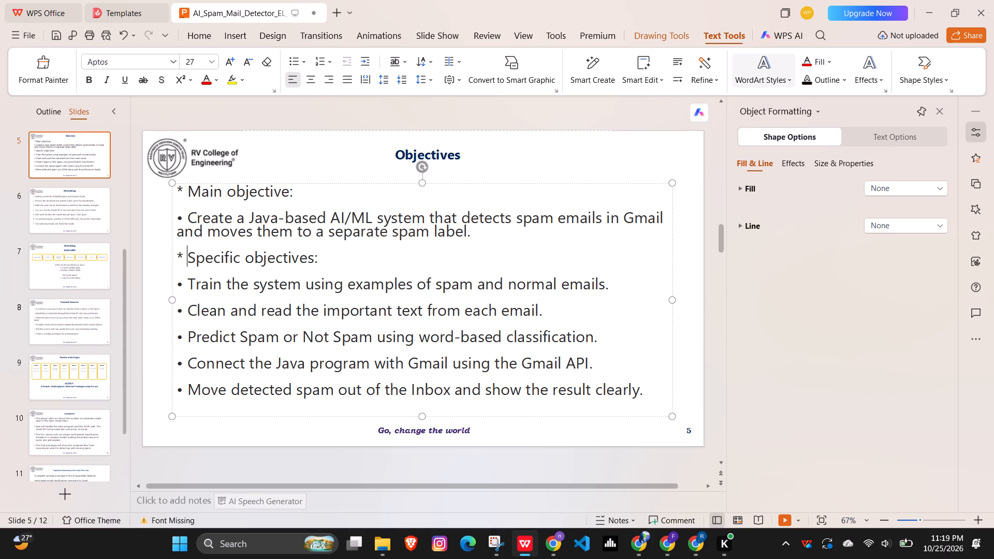
{"action": "left_click_drag", "start_coordinate": [188, 259], "coordinate": [313, 257]}
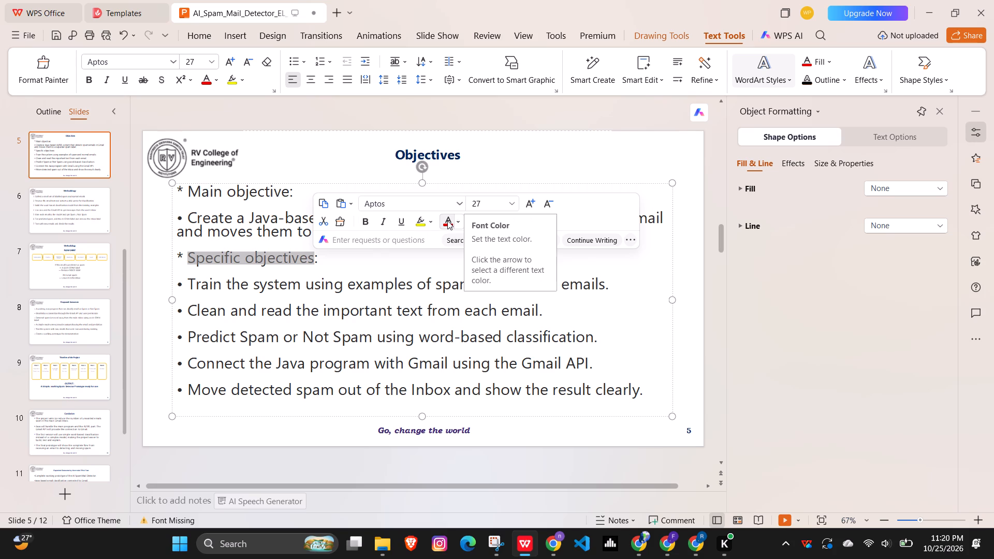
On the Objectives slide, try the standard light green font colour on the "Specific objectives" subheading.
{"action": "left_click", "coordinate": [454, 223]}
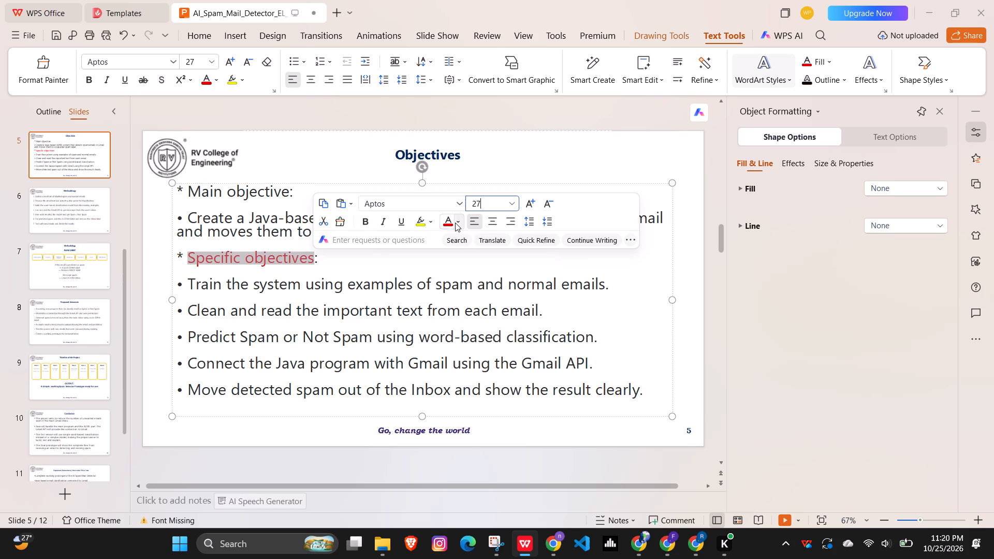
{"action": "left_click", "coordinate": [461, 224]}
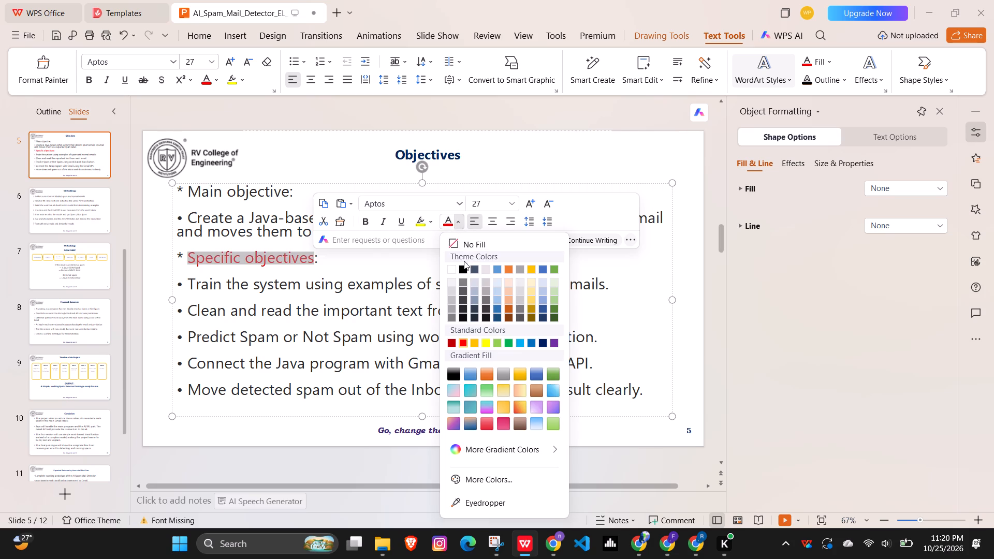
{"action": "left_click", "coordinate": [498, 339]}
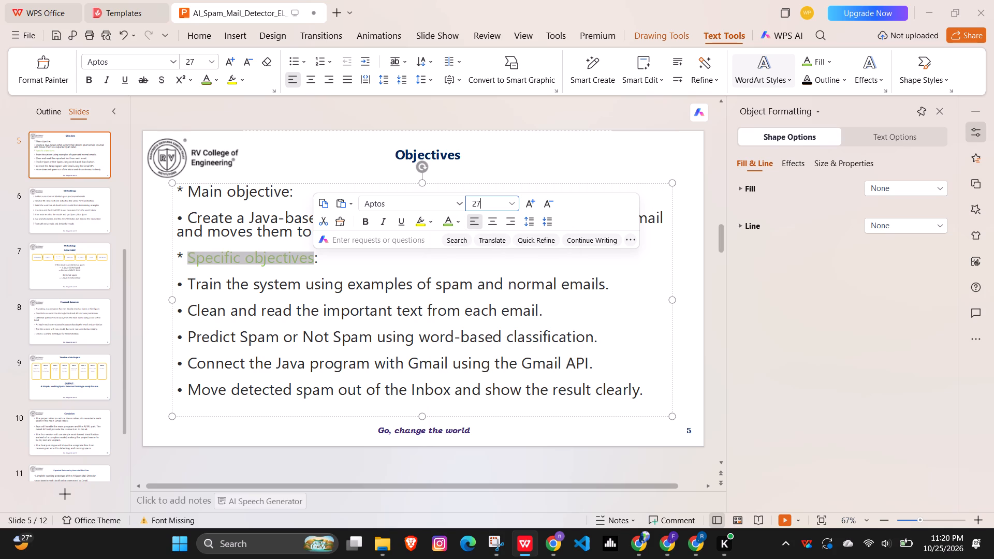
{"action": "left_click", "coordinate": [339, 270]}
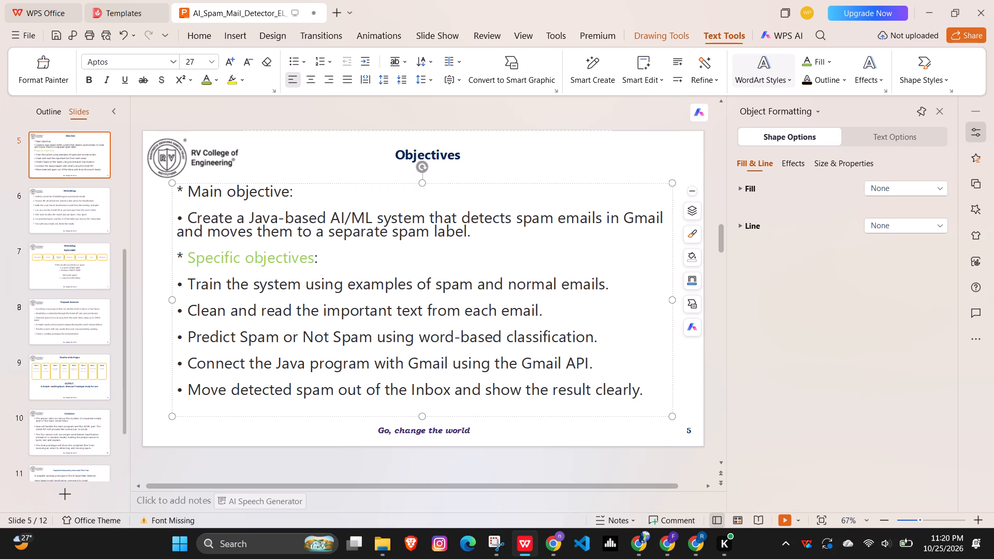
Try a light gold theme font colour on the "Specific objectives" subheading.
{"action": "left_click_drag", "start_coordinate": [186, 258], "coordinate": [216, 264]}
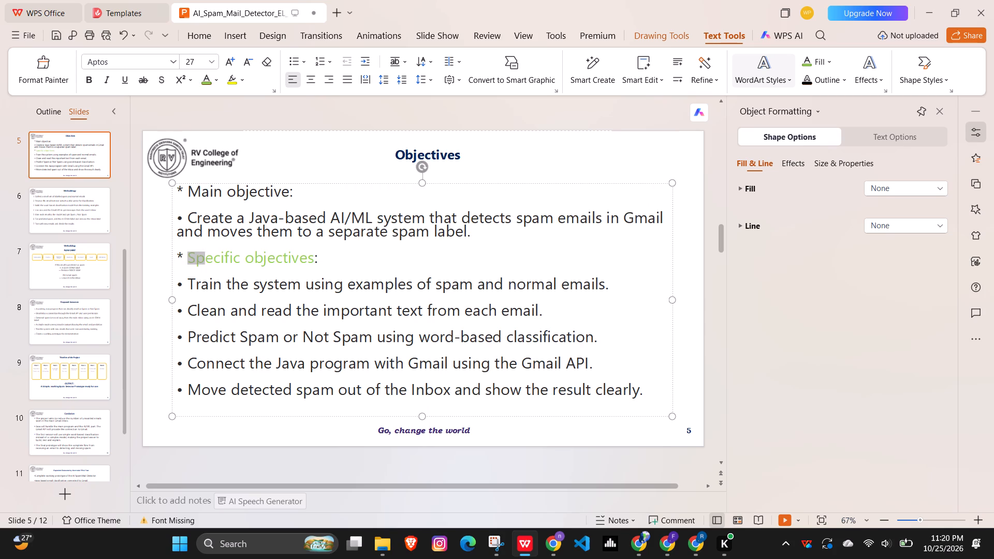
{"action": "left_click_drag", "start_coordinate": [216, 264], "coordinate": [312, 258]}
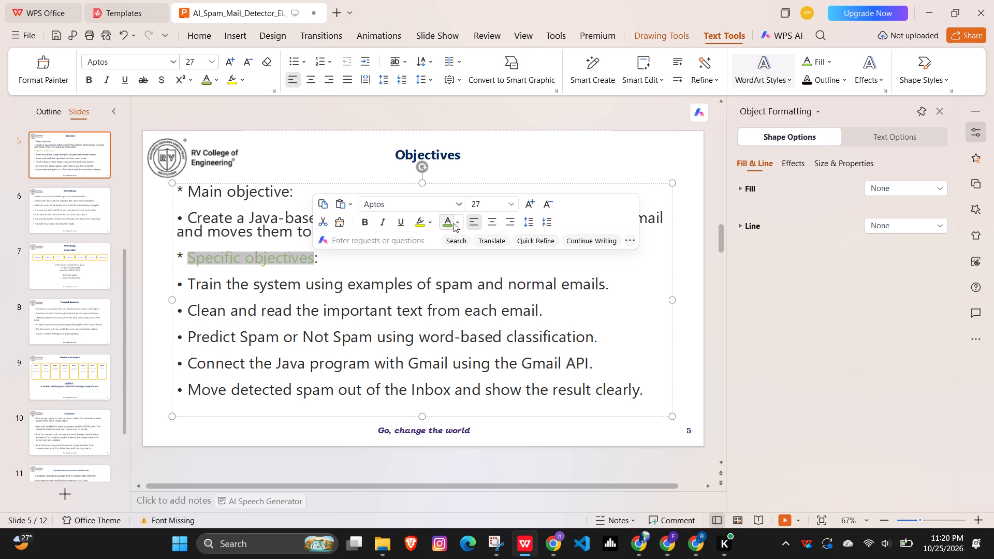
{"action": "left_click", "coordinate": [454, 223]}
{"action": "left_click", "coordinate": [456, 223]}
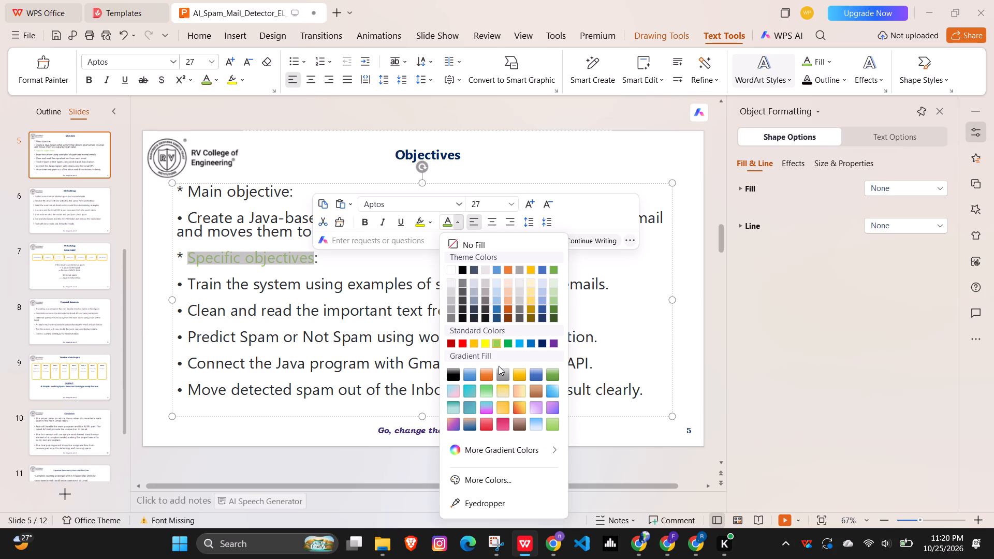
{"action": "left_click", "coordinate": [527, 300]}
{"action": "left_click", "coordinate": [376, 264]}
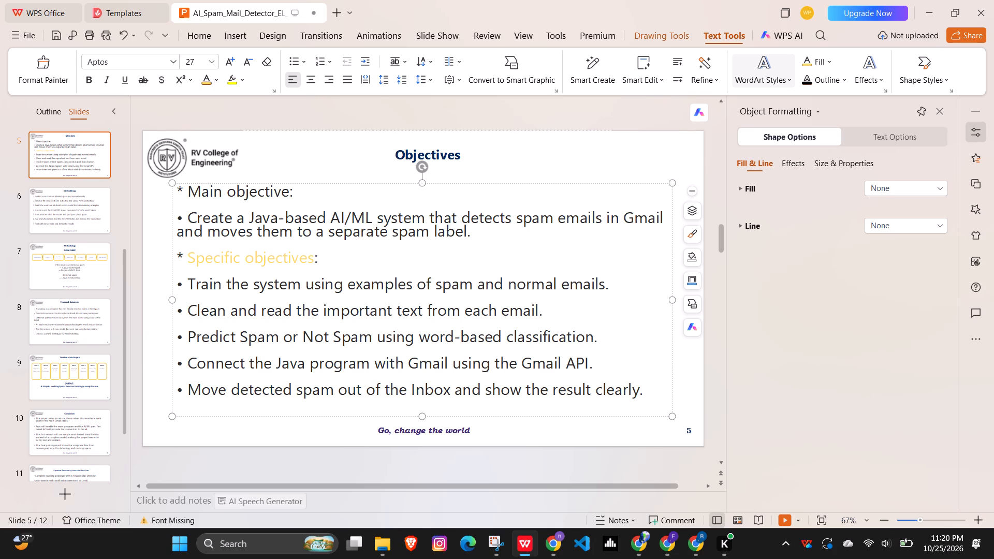
Set the font colour of the "Specific objectives" subheading, without its colon, to standard green.
{"action": "left_click_drag", "start_coordinate": [189, 264], "coordinate": [322, 266]}
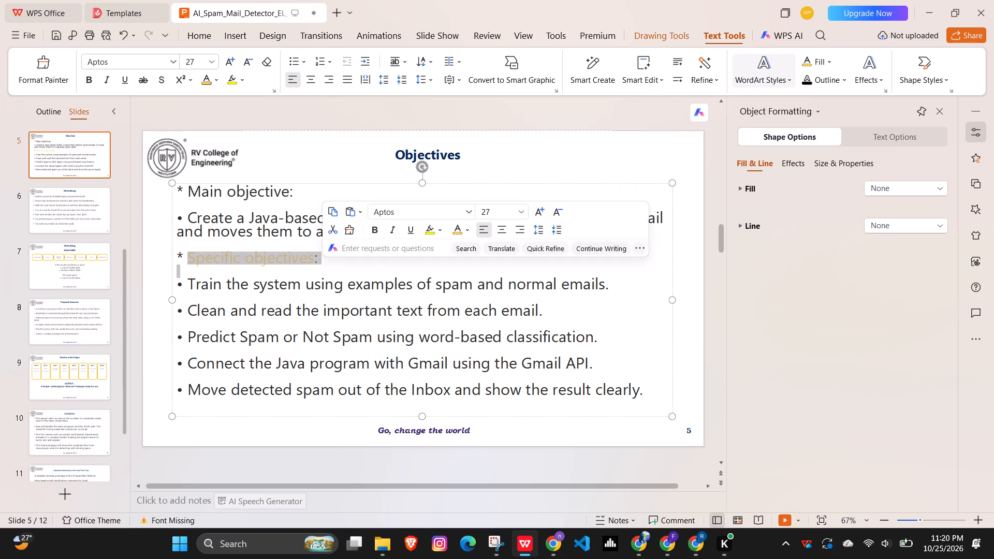
{"action": "left_click", "coordinate": [317, 266]}
{"action": "left_click_drag", "start_coordinate": [313, 262], "coordinate": [235, 264]}
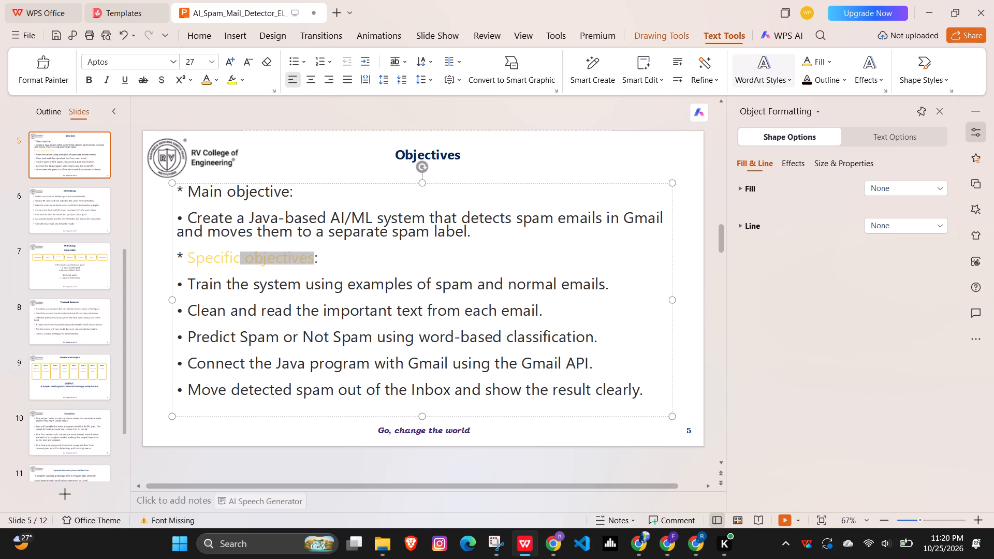
{"action": "left_click_drag", "start_coordinate": [235, 264], "coordinate": [190, 259]}
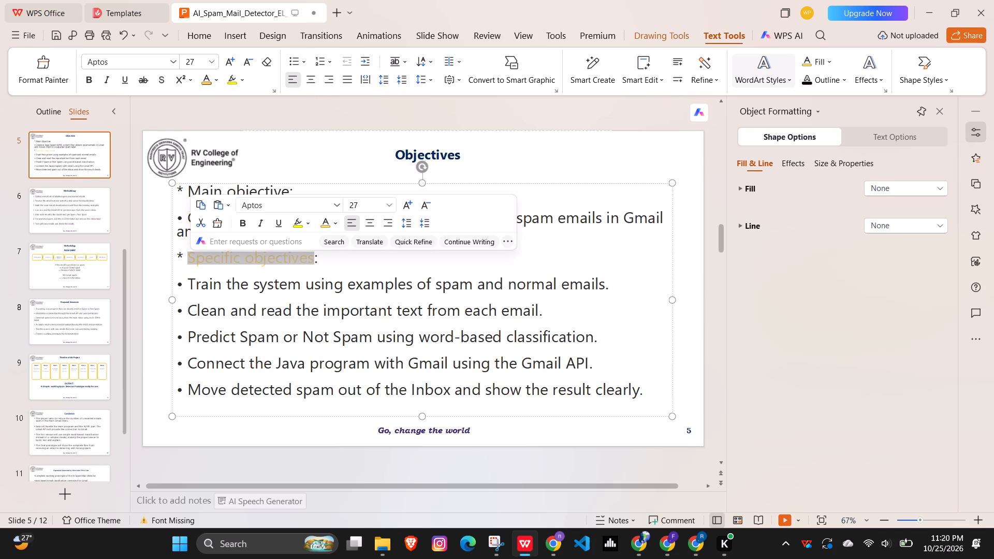
{"action": "left_click", "coordinate": [336, 227]}
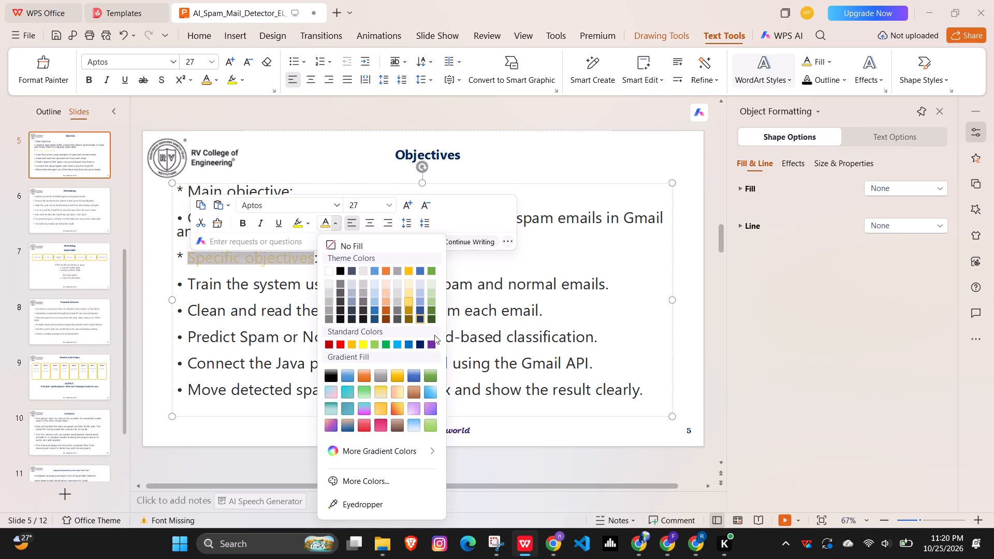
{"action": "left_click", "coordinate": [383, 342]}
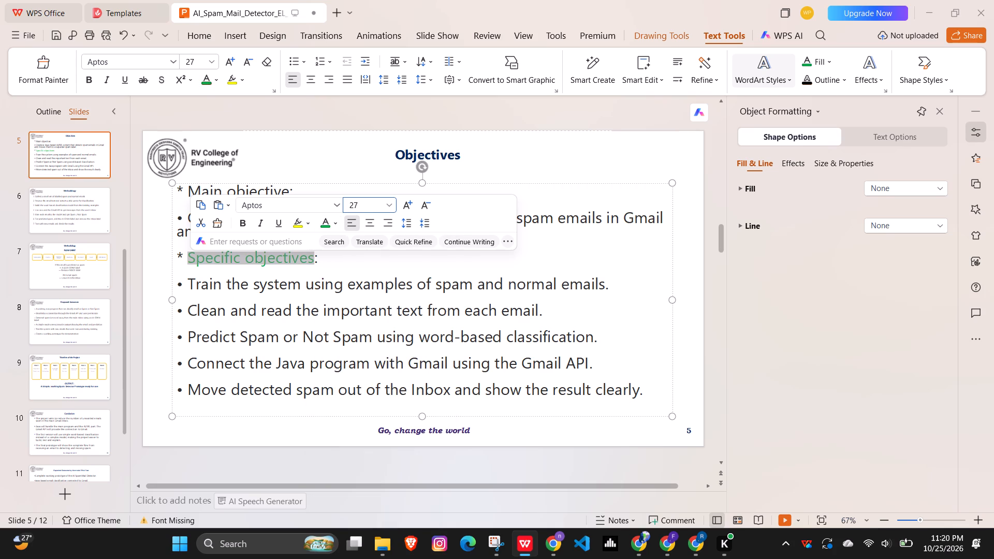
{"action": "left_click", "coordinate": [323, 260]}
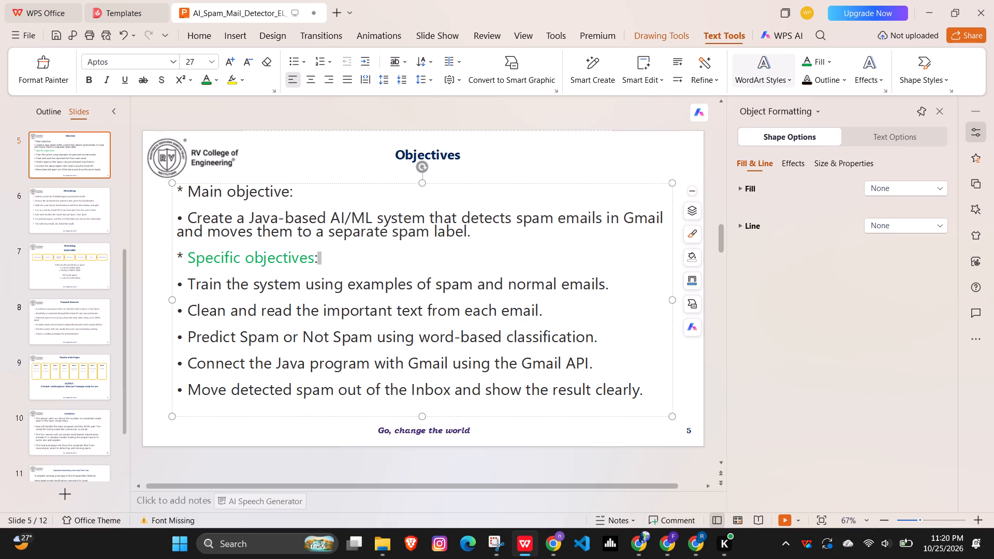
Apply the same green font colour to the "Main objective" subheading on the Objectives slide.
{"action": "left_click_drag", "start_coordinate": [189, 192], "coordinate": [284, 199]}
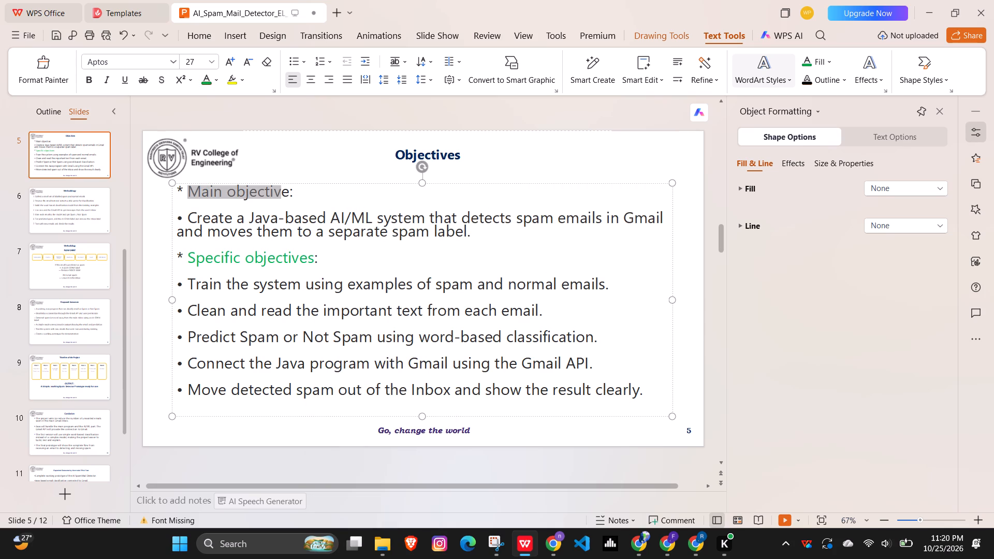
{"action": "left_click_drag", "start_coordinate": [284, 199], "coordinate": [286, 194]}
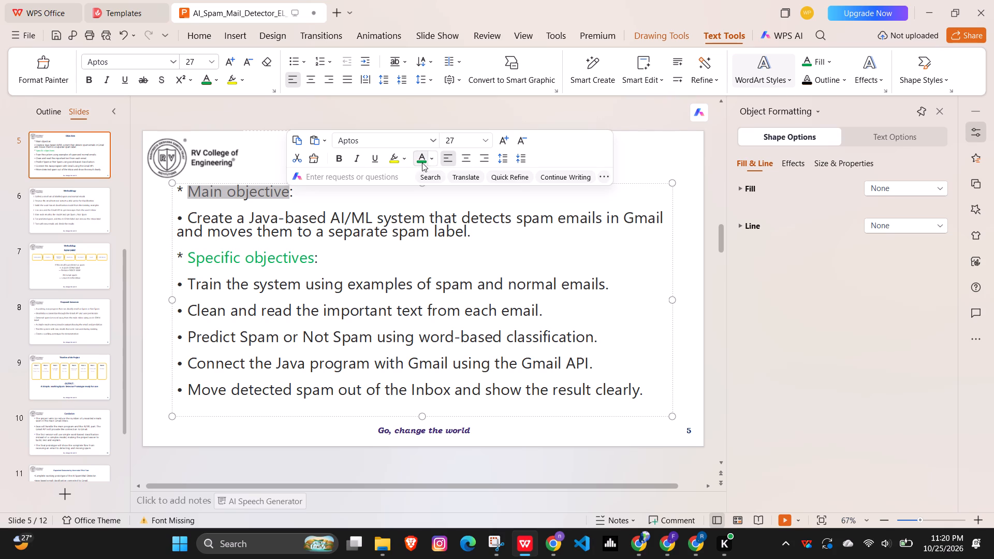
{"action": "left_click", "coordinate": [421, 156]}
{"action": "left_click", "coordinate": [344, 200]}
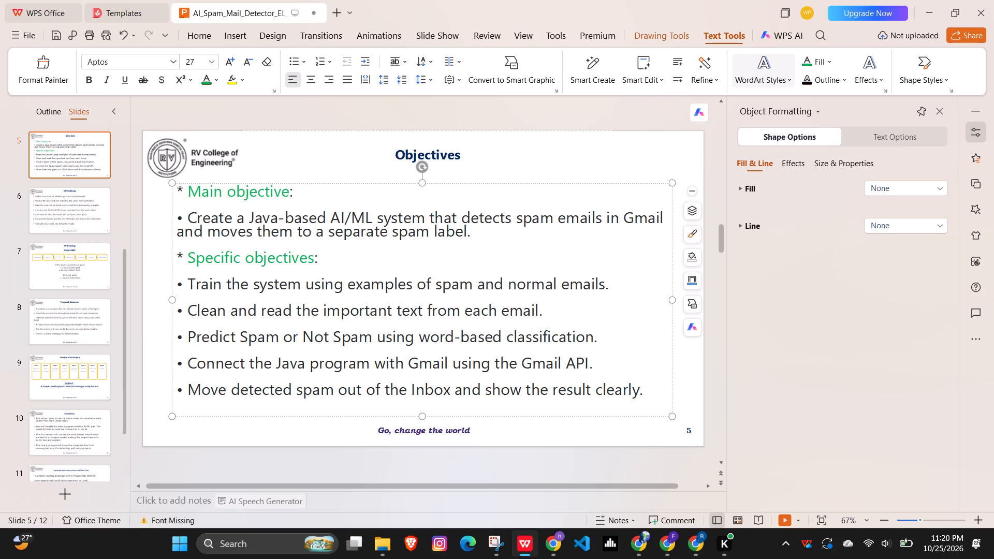
{"action": "left_click", "coordinate": [503, 257]}
On the Problem Definition slide, narrow the title box from its right edge to centre the title.
{"action": "scroll", "coordinate": [660, 401], "scroll_direction": "down", "scroll_amount": 1}
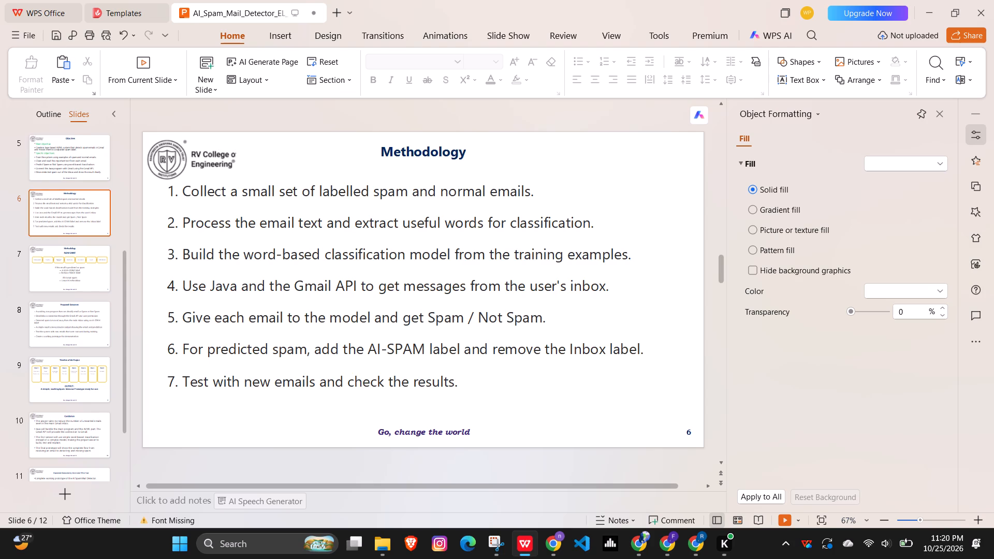
{"action": "scroll", "coordinate": [633, 367], "scroll_direction": "up", "scroll_amount": 3}
{"action": "scroll", "coordinate": [634, 363], "scroll_direction": "down", "scroll_amount": 1}
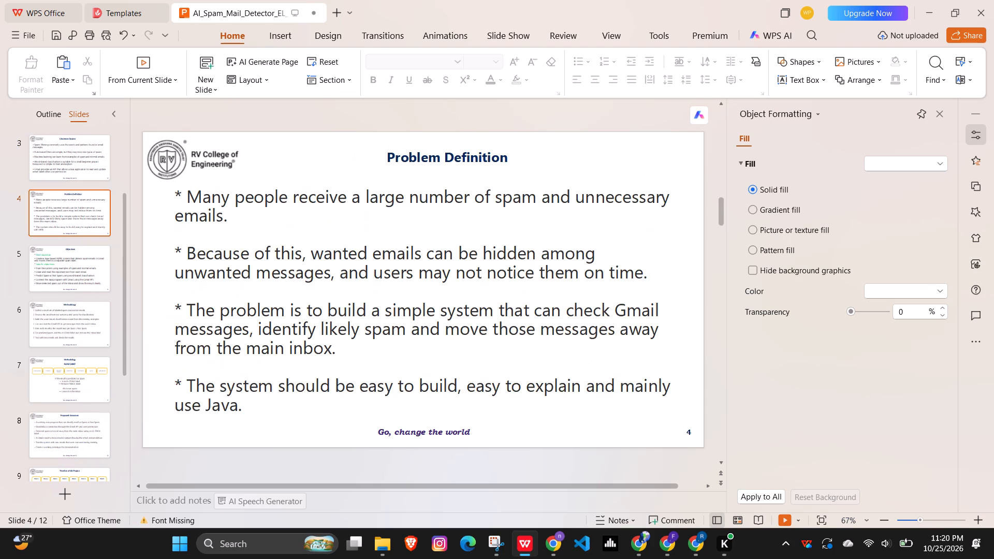
{"action": "left_click", "coordinate": [438, 166]}
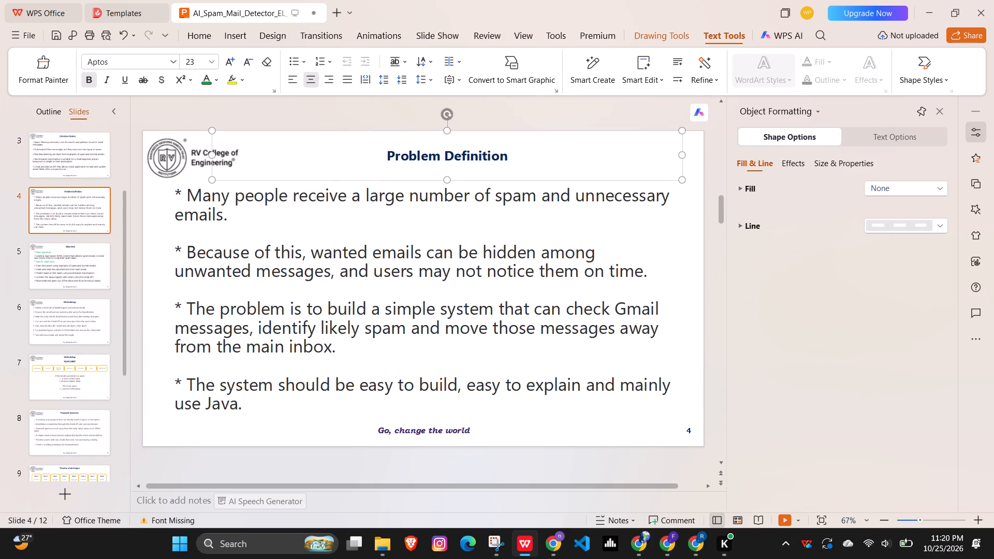
{"action": "left_click_drag", "start_coordinate": [684, 156], "coordinate": [651, 156]}
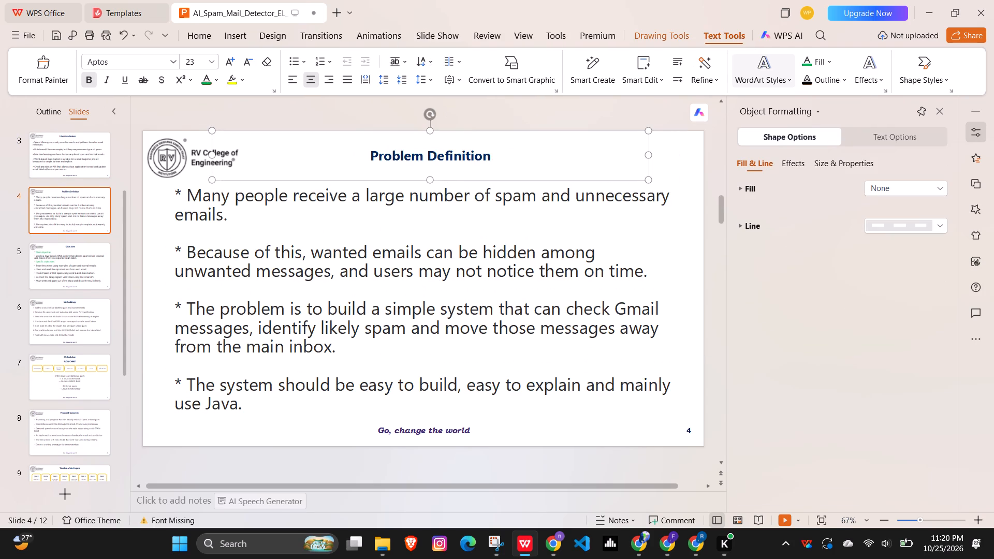
On the Problem Definition slide, narrow the title box further from its right edge to line the title up with the Literature Review title.
{"action": "left_click_drag", "start_coordinate": [648, 157], "coordinate": [634, 158]}
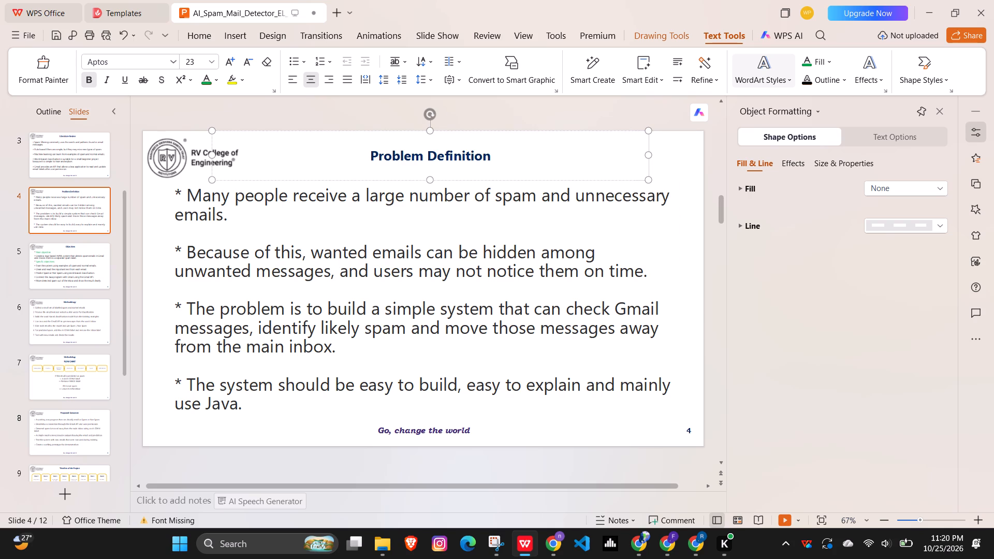
{"action": "left_click", "coordinate": [528, 235]}
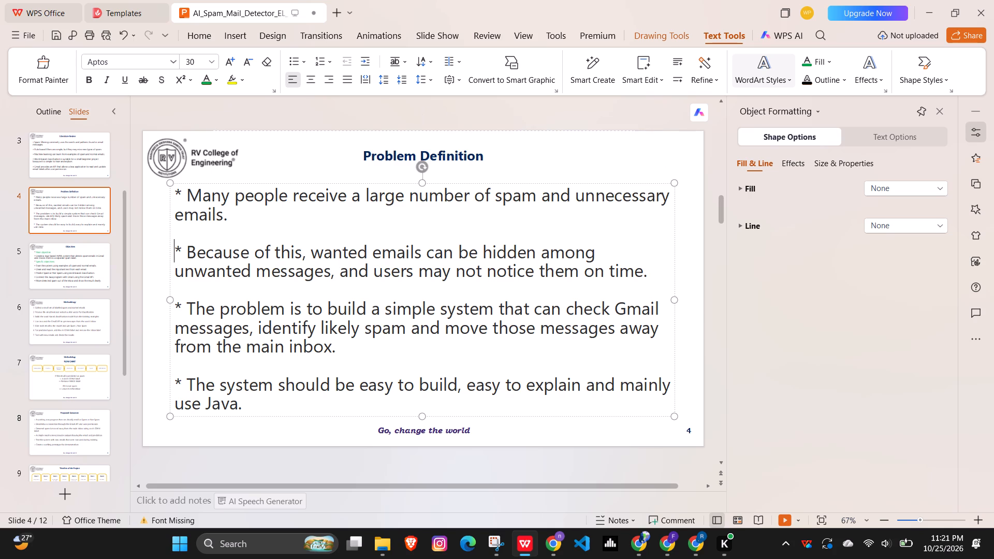
{"action": "scroll", "coordinate": [541, 155], "scroll_direction": "up", "scroll_amount": 1}
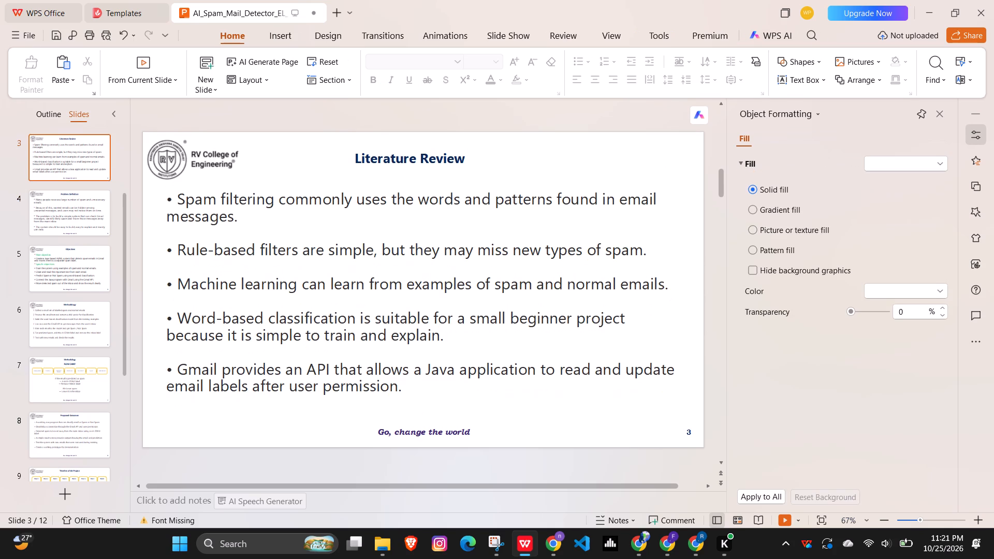
{"action": "scroll", "coordinate": [545, 155], "scroll_direction": "down", "scroll_amount": 1}
{"action": "scroll", "coordinate": [545, 156], "scroll_direction": "up", "scroll_amount": 1}
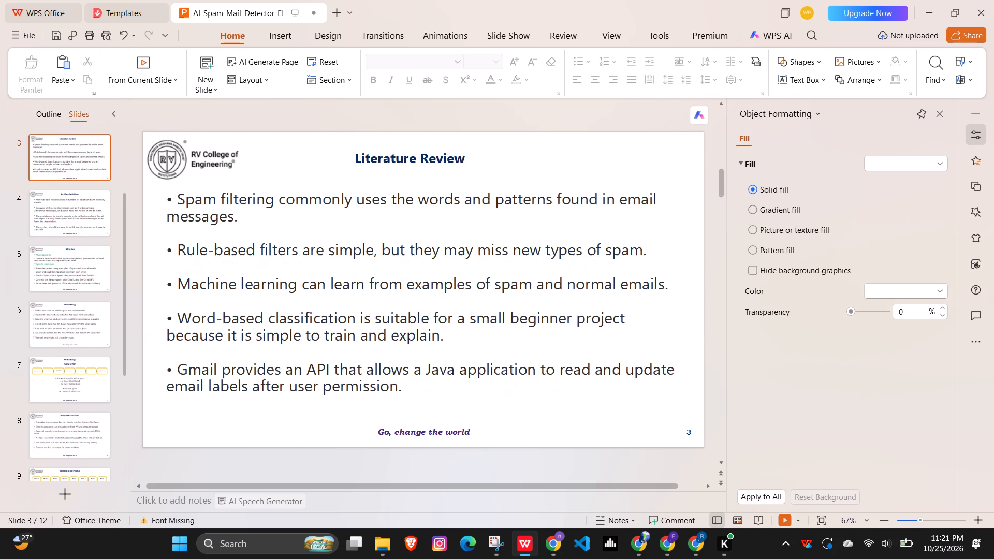
{"action": "scroll", "coordinate": [545, 156], "scroll_direction": "down", "scroll_amount": 1}
{"action": "left_click", "coordinate": [496, 164]}
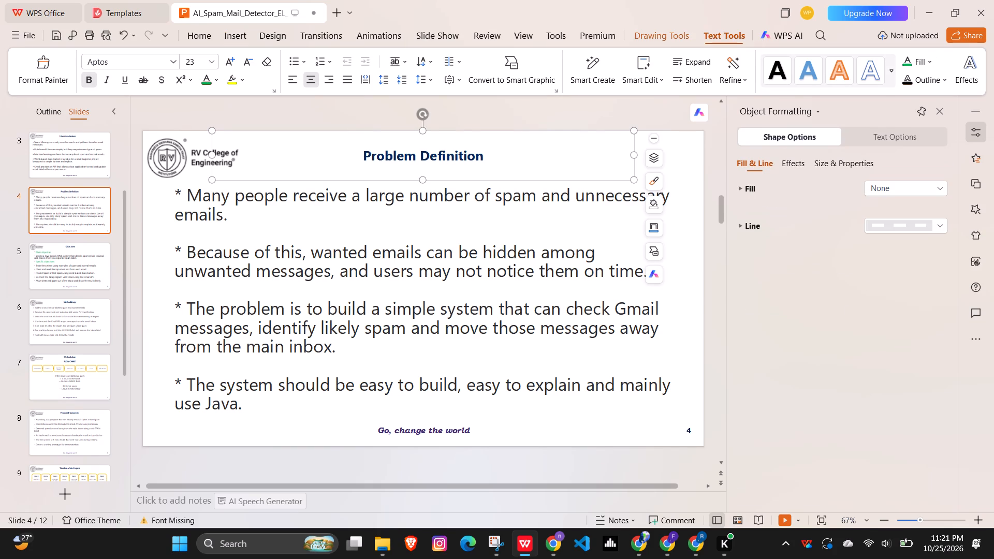
{"action": "left_click_drag", "start_coordinate": [633, 158], "coordinate": [612, 158]}
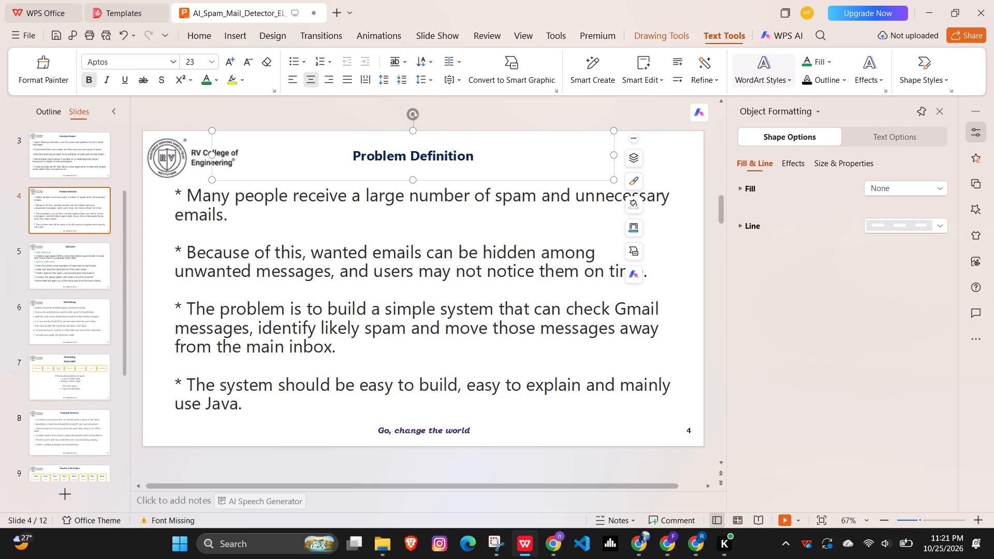
{"action": "left_click_drag", "start_coordinate": [613, 157], "coordinate": [619, 157]}
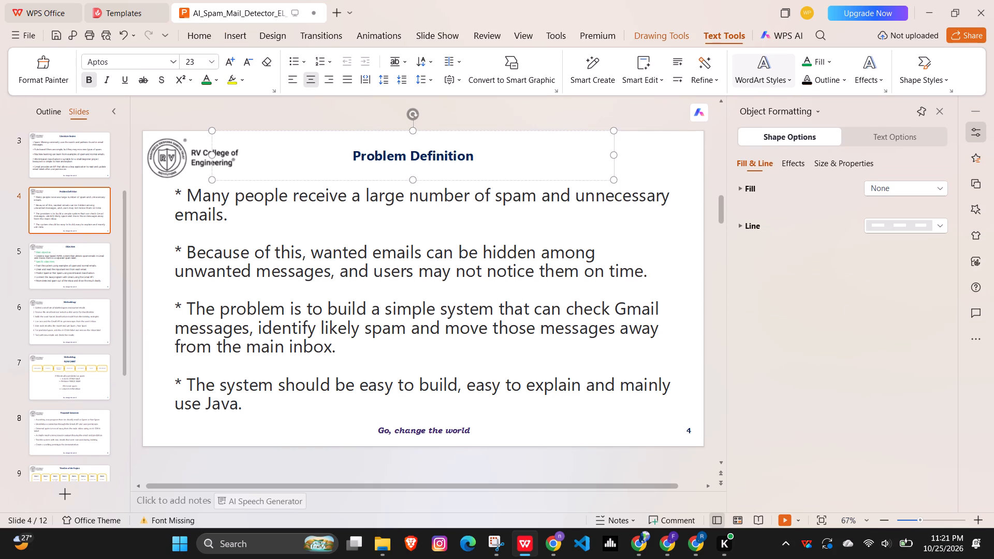
{"action": "left_click", "coordinate": [520, 215]}
On the Introduction slide, narrow the title box from its right edge so the title sits centred on the slide.
{"action": "scroll", "coordinate": [522, 211], "scroll_direction": "up", "scroll_amount": 2}
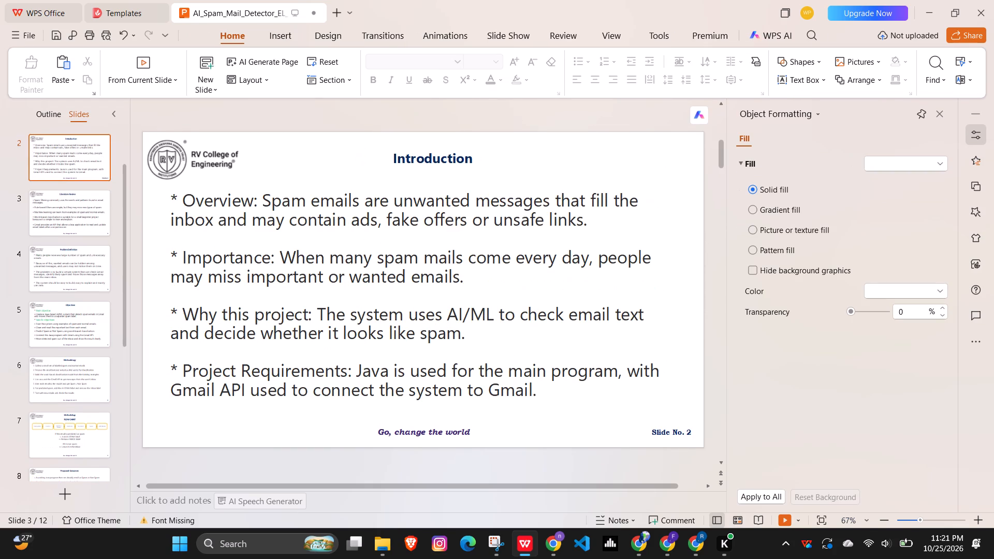
{"action": "scroll", "coordinate": [514, 194], "scroll_direction": "down", "scroll_amount": 1}
{"action": "scroll", "coordinate": [515, 194], "scroll_direction": "up", "scroll_amount": 1}
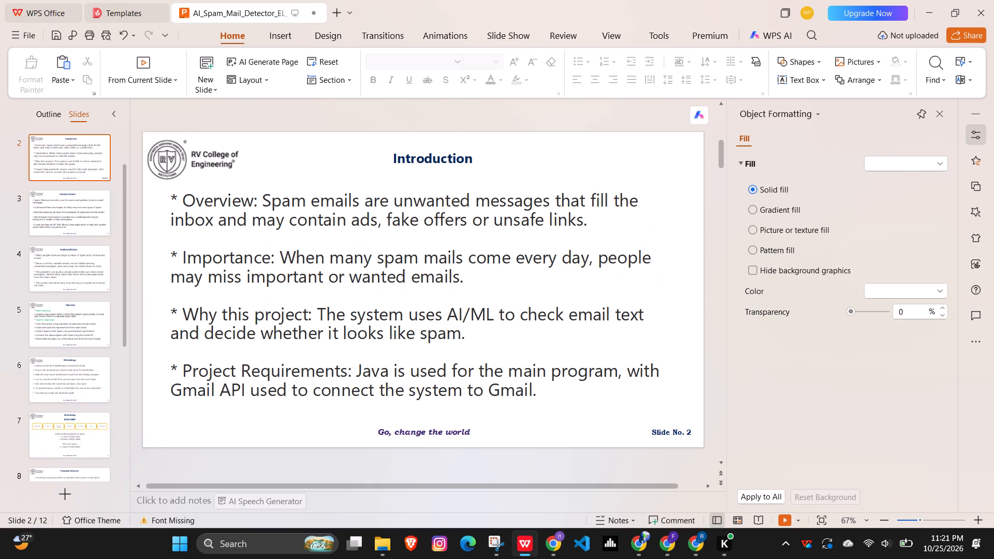
{"action": "left_click", "coordinate": [450, 166]}
{"action": "left_click_drag", "start_coordinate": [659, 154], "coordinate": [658, 154]}
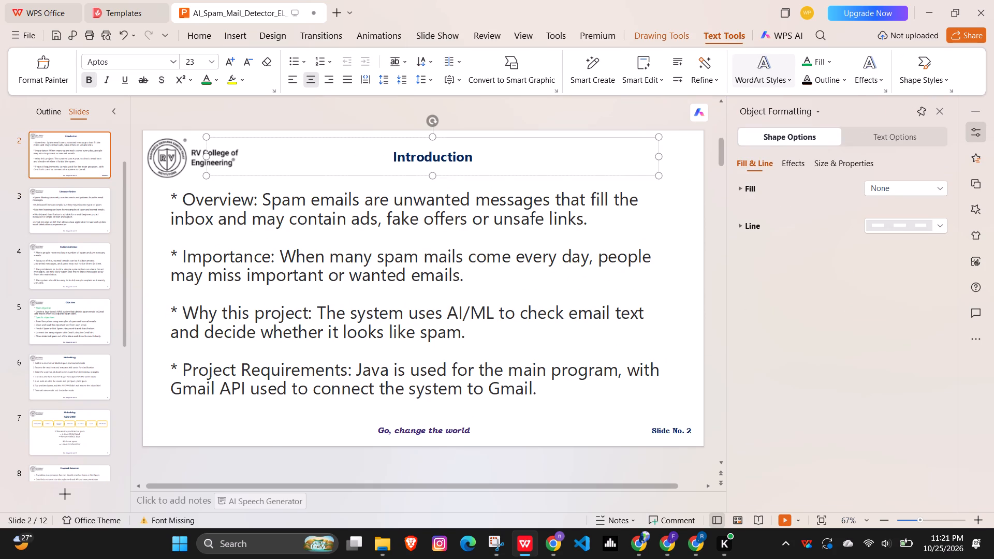
{"action": "left_click_drag", "start_coordinate": [658, 154], "coordinate": [628, 158]}
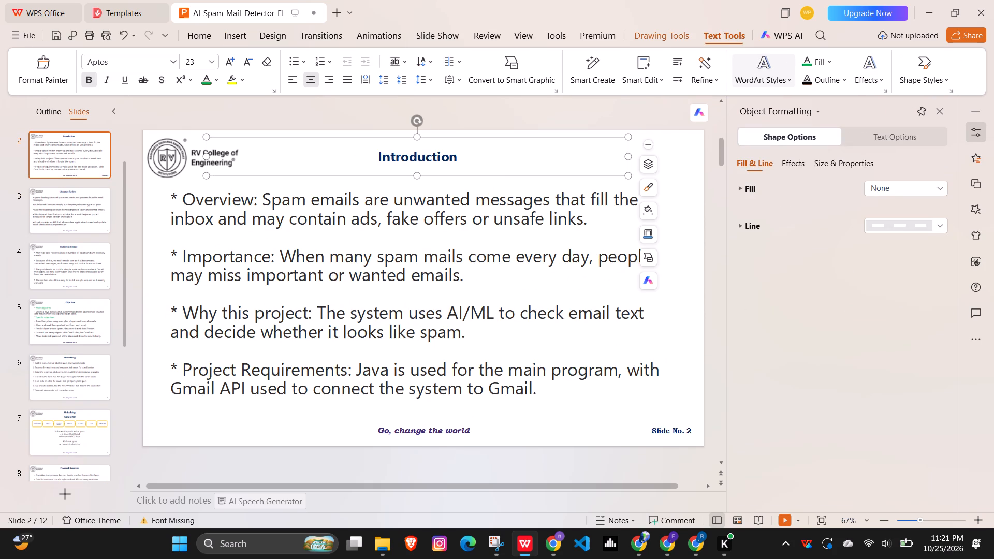
{"action": "left_click", "coordinate": [532, 282]}
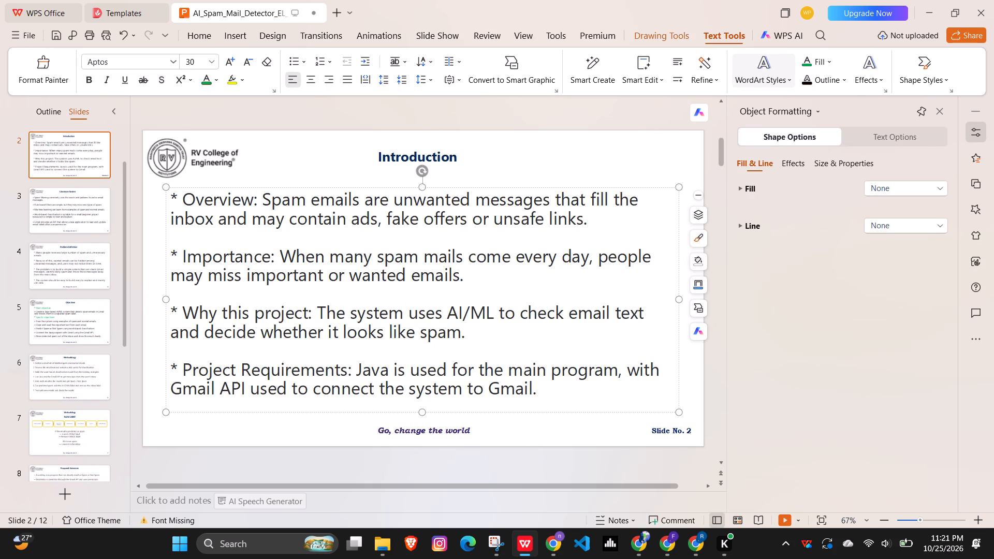
On the title slide, insert a blank line after the first and second team member entries to space out the list.
{"action": "scroll", "coordinate": [549, 283], "scroll_direction": "up", "scroll_amount": 1}
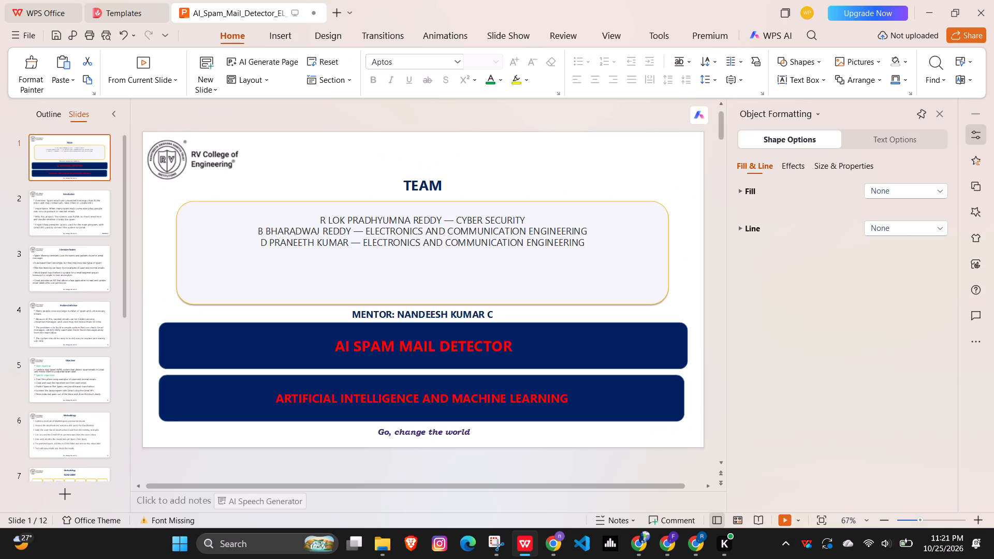
{"action": "left_click", "coordinate": [529, 217]}
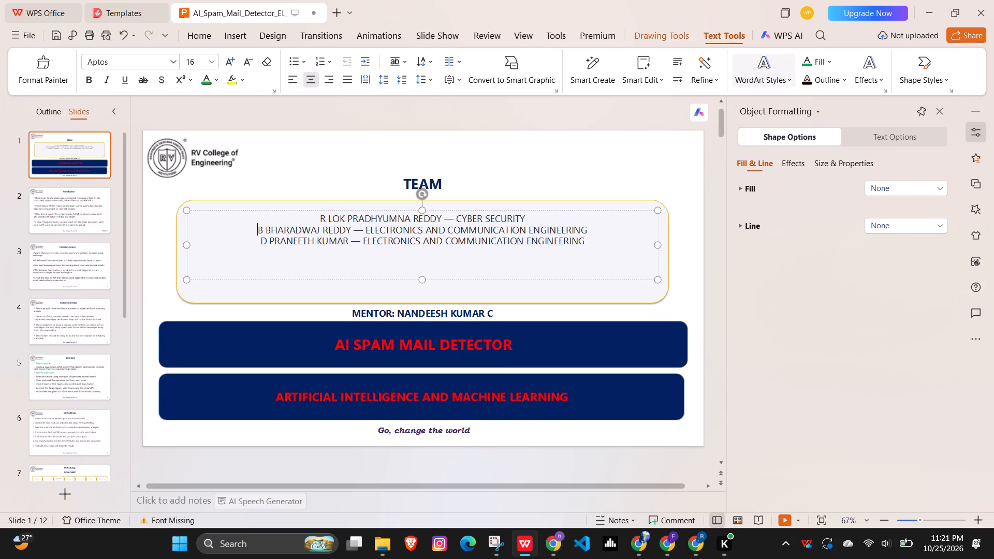
{"action": "left_click", "coordinate": [525, 217]}
{"action": "key", "text": "Return"}
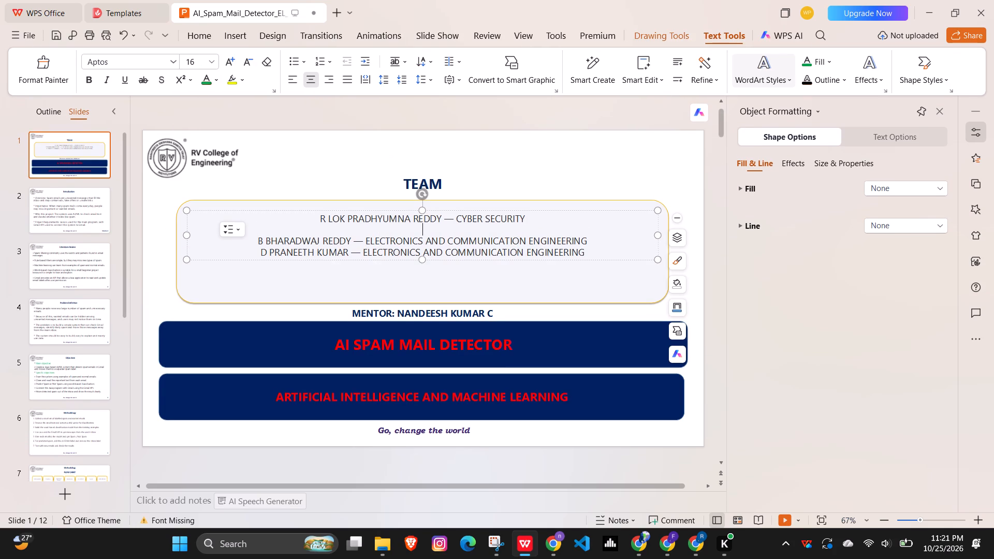
{"action": "left_click", "coordinate": [585, 243]}
{"action": "key", "text": "Return"}
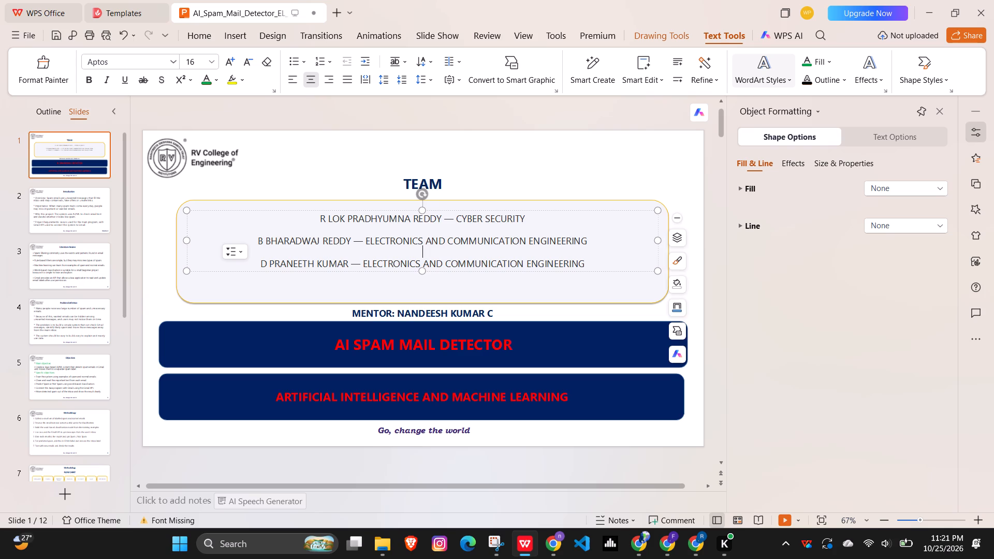
{"action": "left_click", "coordinate": [535, 297]}
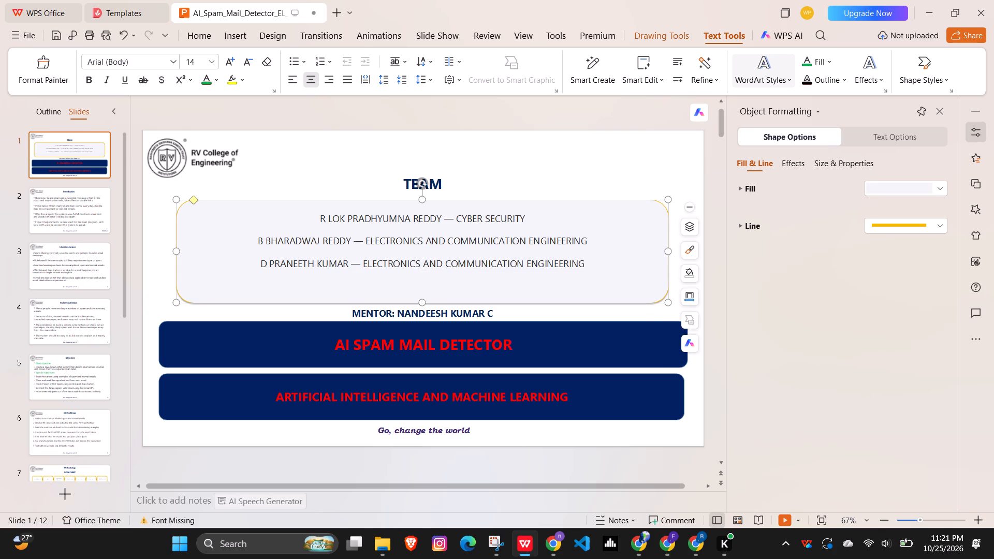
Review the slides after the title slide through the end of the deck, checking title alignment and layout.
{"action": "scroll", "coordinate": [571, 311], "scroll_direction": "down", "scroll_amount": 6}
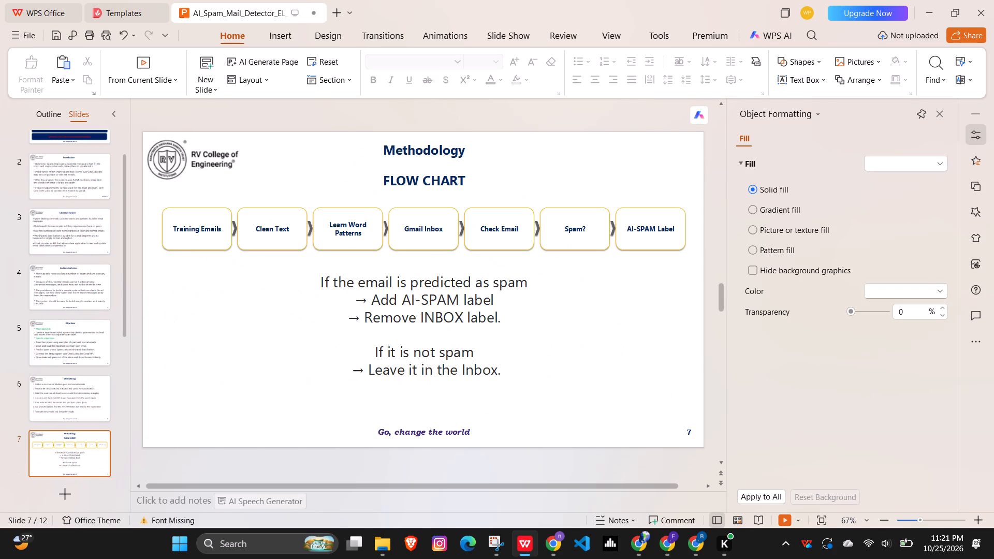
{"action": "scroll", "coordinate": [627, 297], "scroll_direction": "down", "scroll_amount": 2}
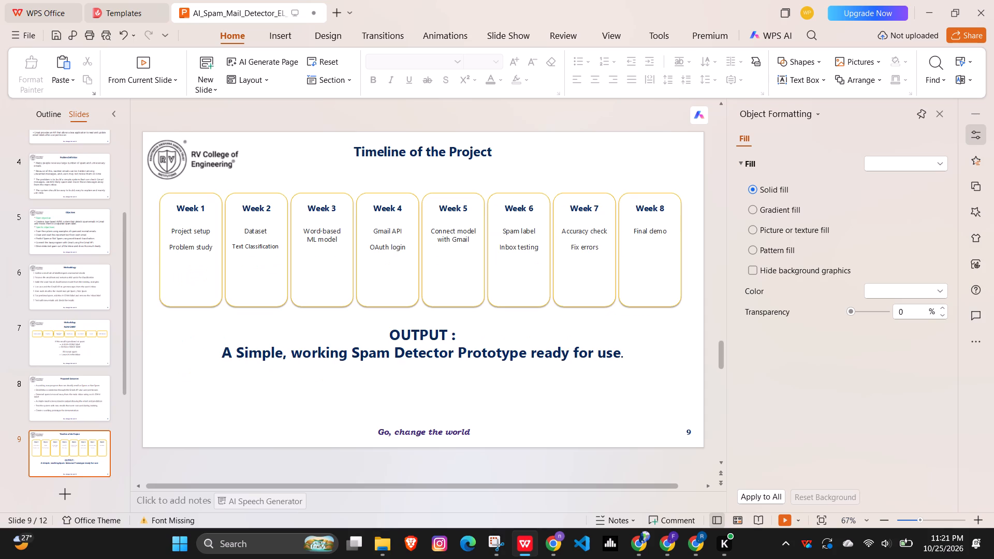
{"action": "scroll", "coordinate": [646, 281], "scroll_direction": "down", "scroll_amount": 2}
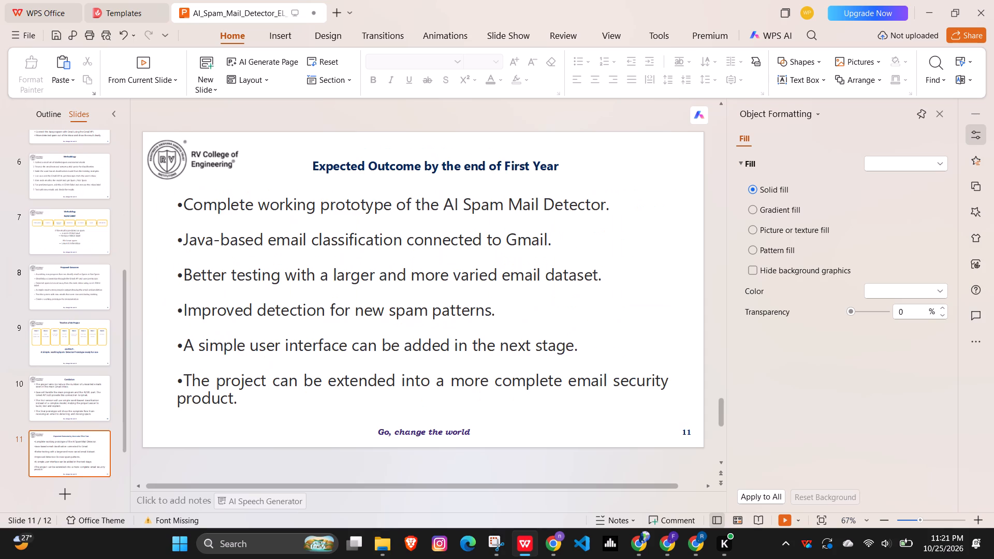
{"action": "scroll", "coordinate": [646, 292], "scroll_direction": "down", "scroll_amount": 2}
{"action": "scroll", "coordinate": [646, 292], "scroll_direction": "up", "scroll_amount": 9}
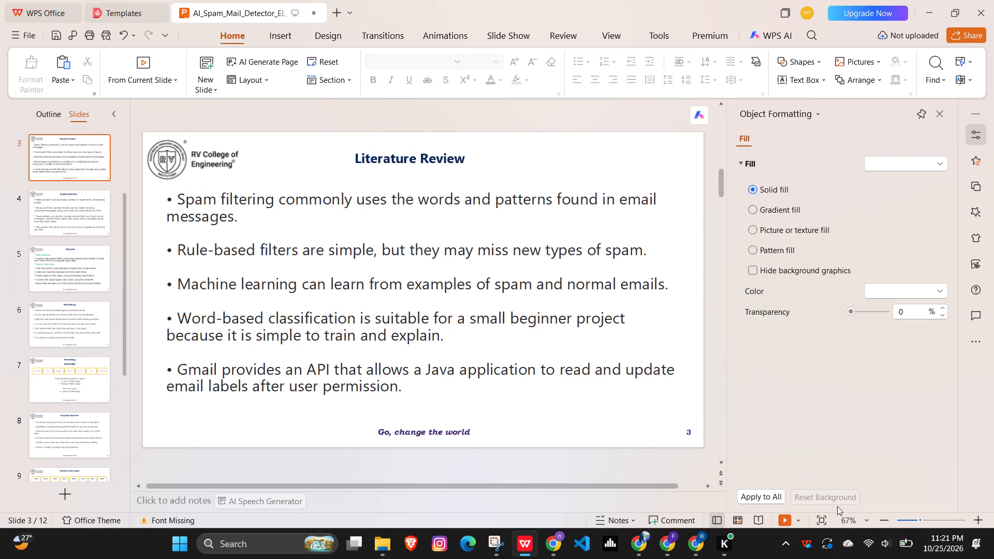